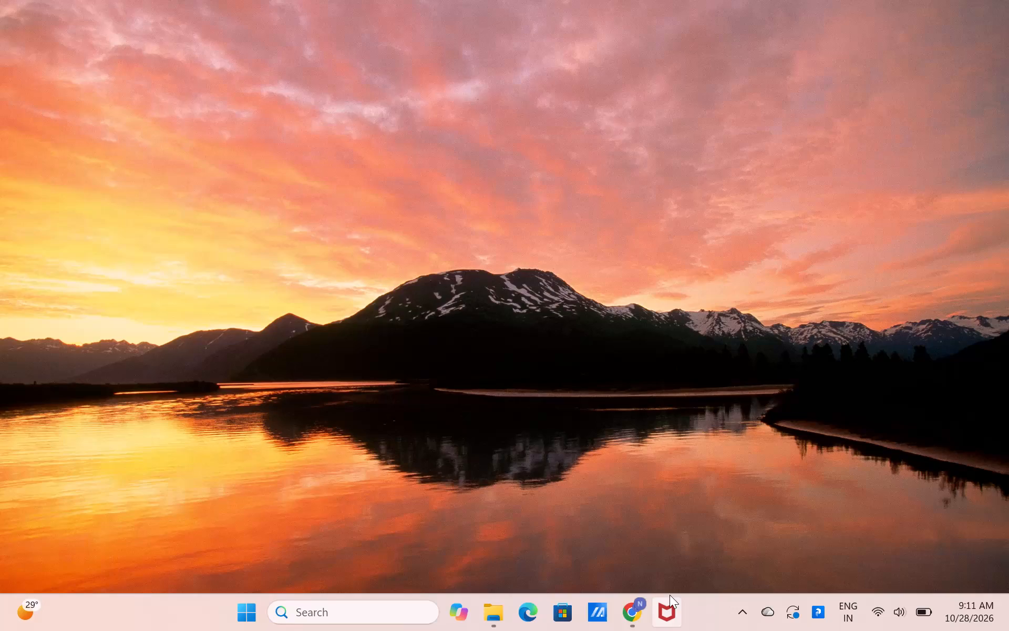
Open the tour plan Excel workbook from the Downloads folder.
{"action": "left_click", "coordinate": [495, 601]}
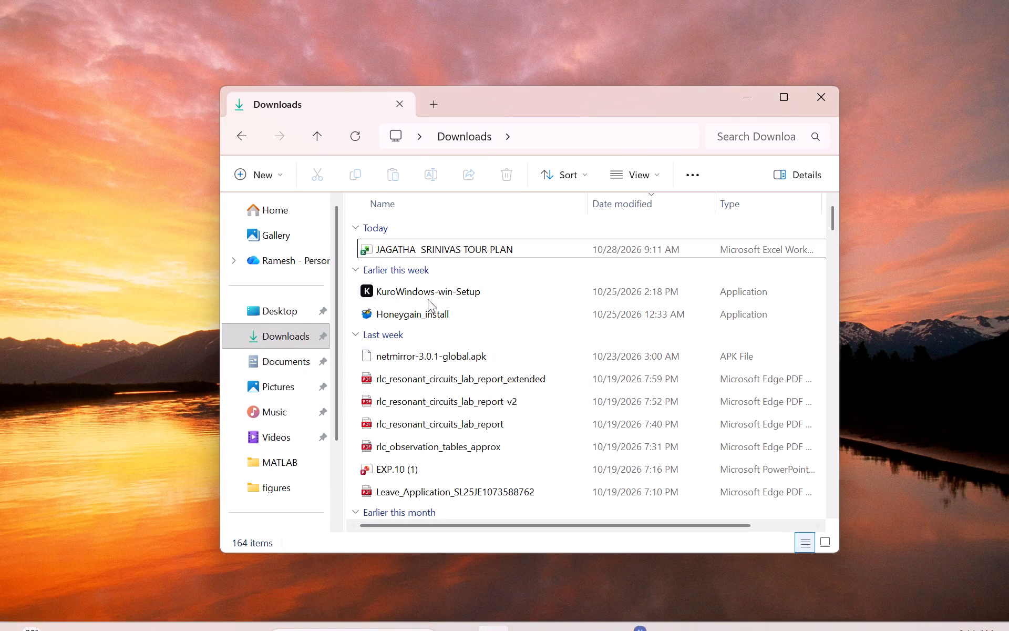
{"action": "double_click", "coordinate": [418, 244]}
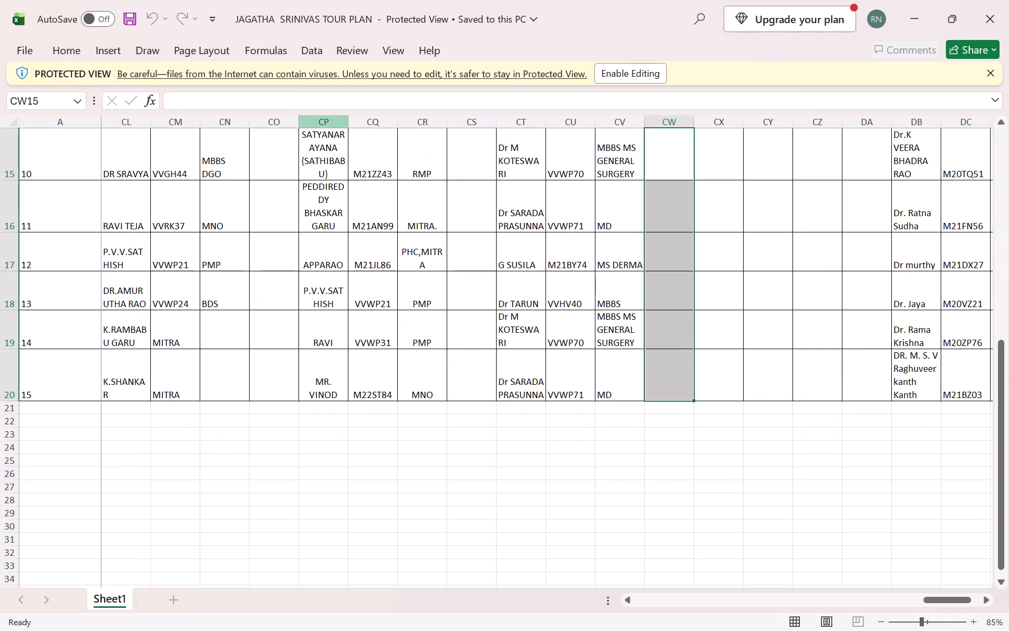
Look over the tour plan sheet from its first date block onward, zoomed out to 39%.
{"action": "scroll", "coordinate": [293, 228], "scroll_direction": "up", "scroll_amount": 10}
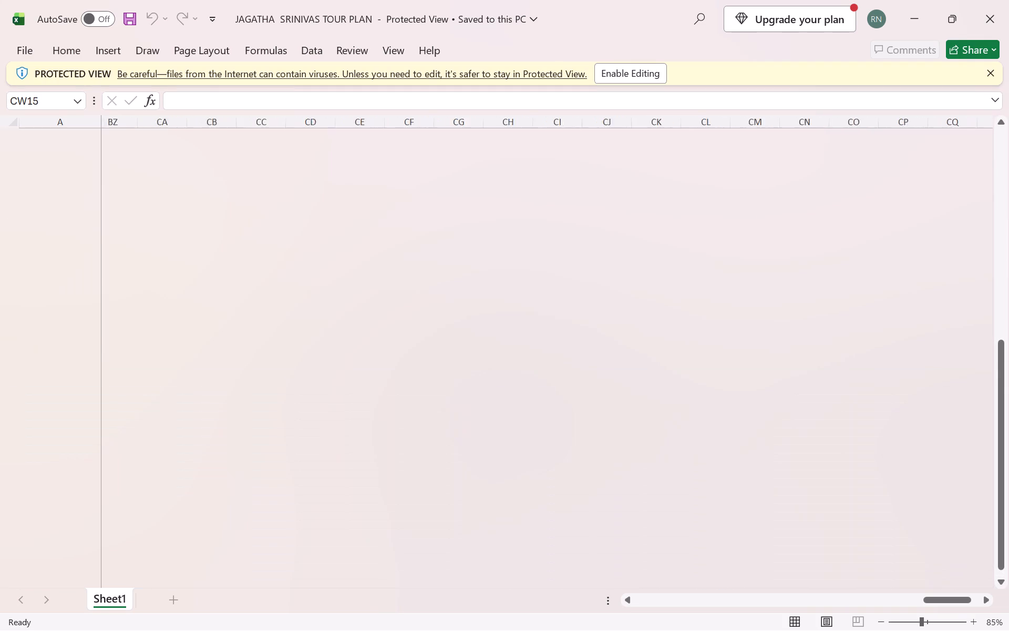
{"action": "scroll", "coordinate": [293, 228], "scroll_direction": "right", "scroll_amount": 3}
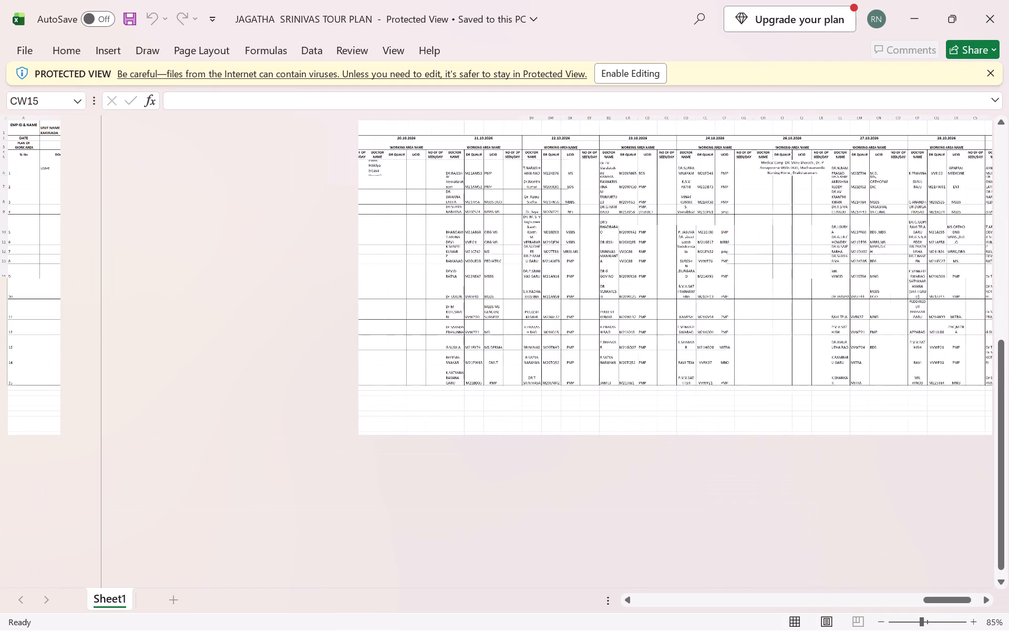
{"action": "scroll", "coordinate": [293, 228], "scroll_direction": "right", "scroll_amount": 8}
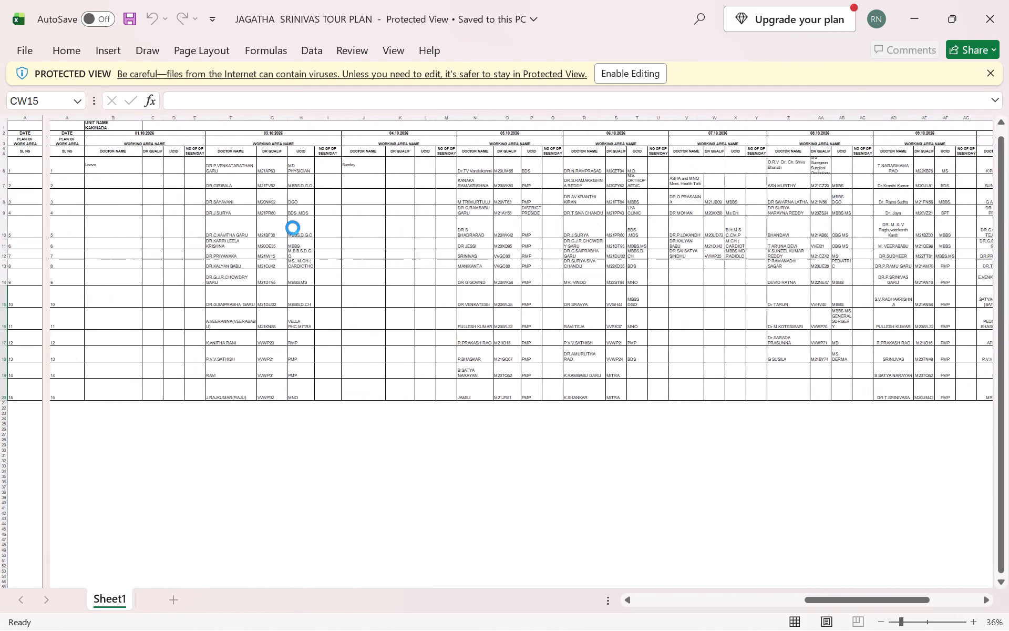
{"action": "scroll", "coordinate": [293, 228], "scroll_direction": "right", "scroll_amount": 2}
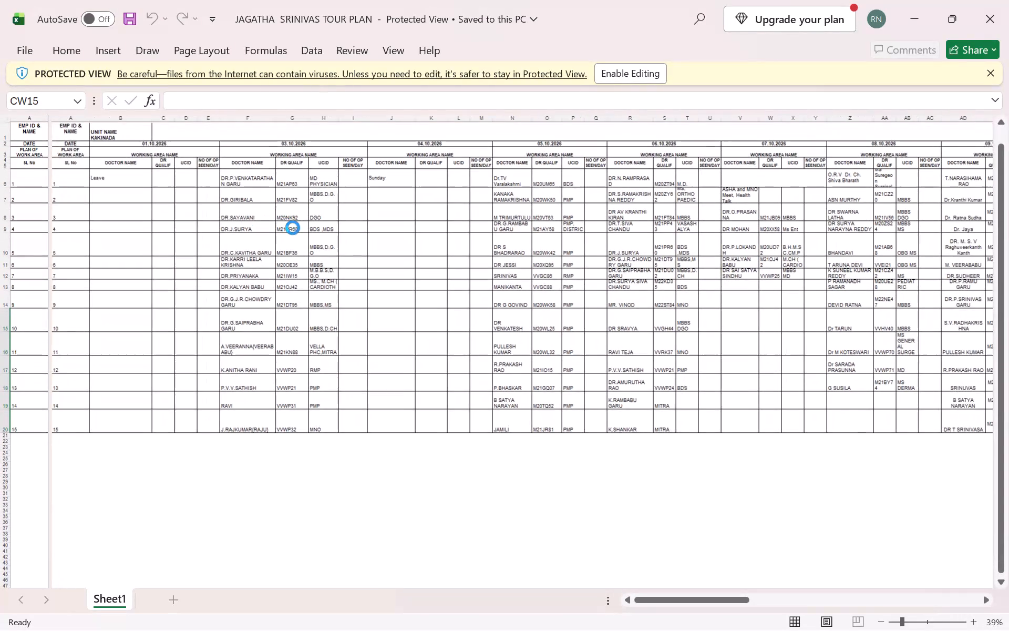
{"action": "scroll", "coordinate": [285, 177], "scroll_direction": "right", "scroll_amount": 3}
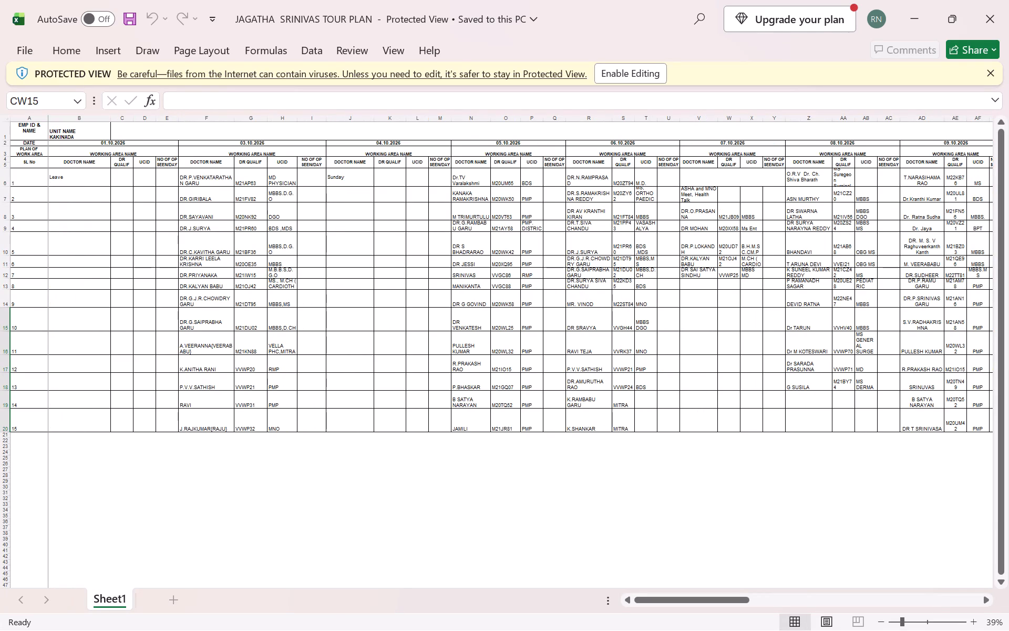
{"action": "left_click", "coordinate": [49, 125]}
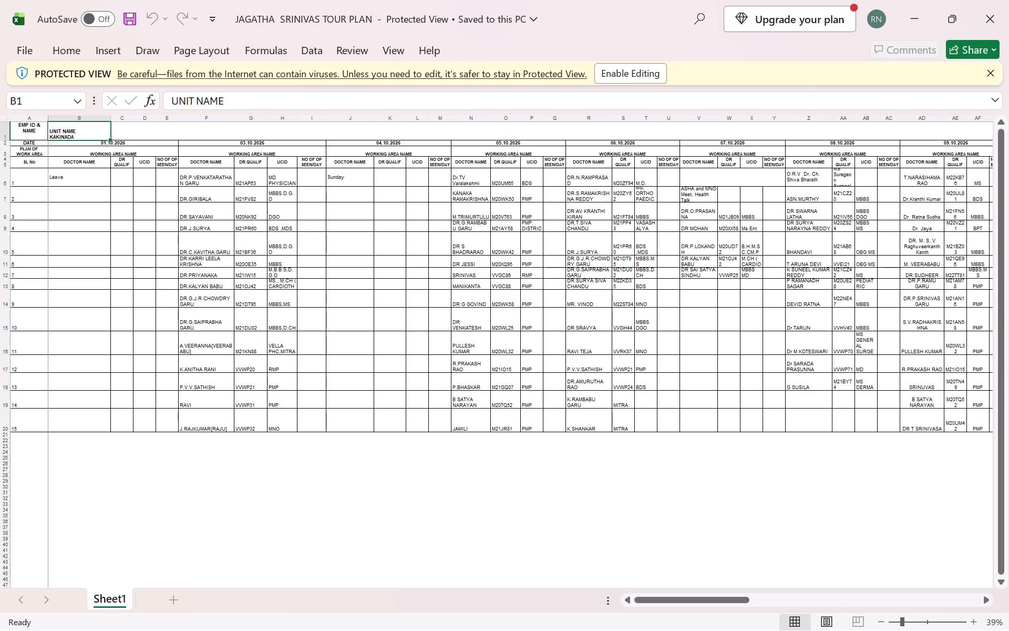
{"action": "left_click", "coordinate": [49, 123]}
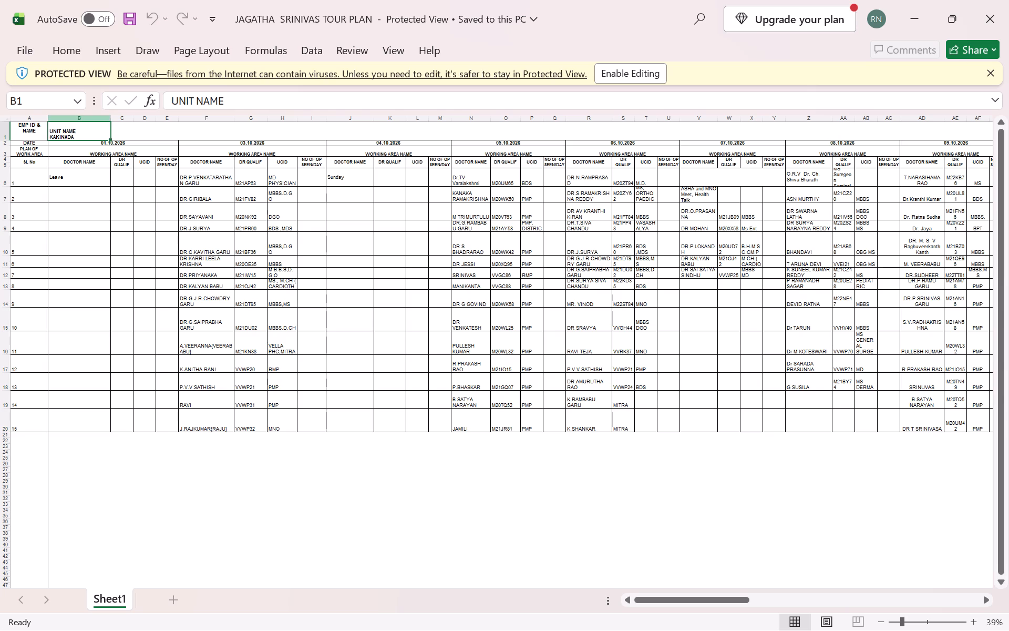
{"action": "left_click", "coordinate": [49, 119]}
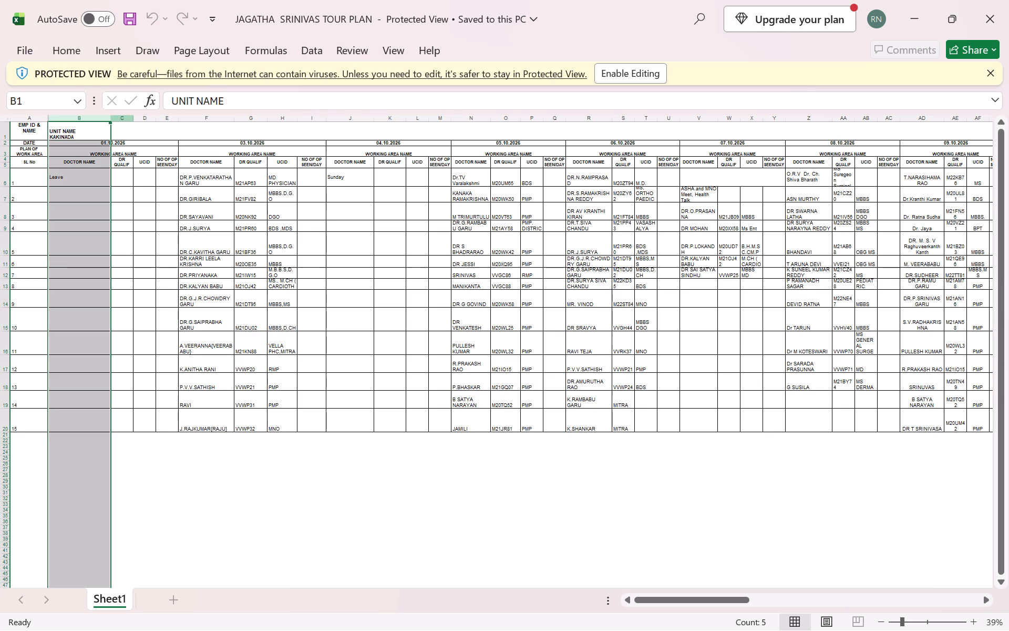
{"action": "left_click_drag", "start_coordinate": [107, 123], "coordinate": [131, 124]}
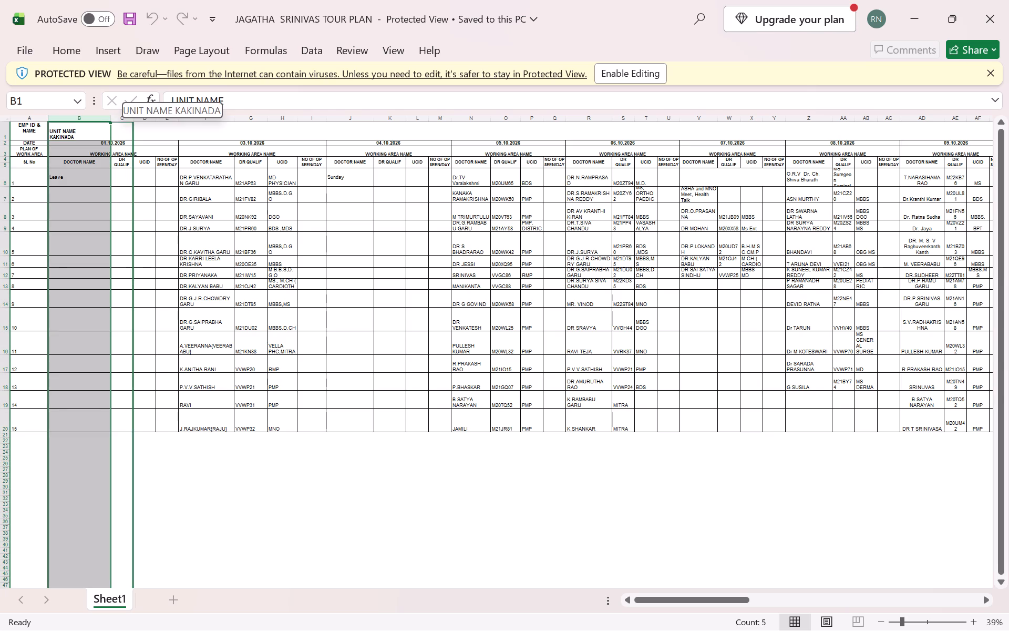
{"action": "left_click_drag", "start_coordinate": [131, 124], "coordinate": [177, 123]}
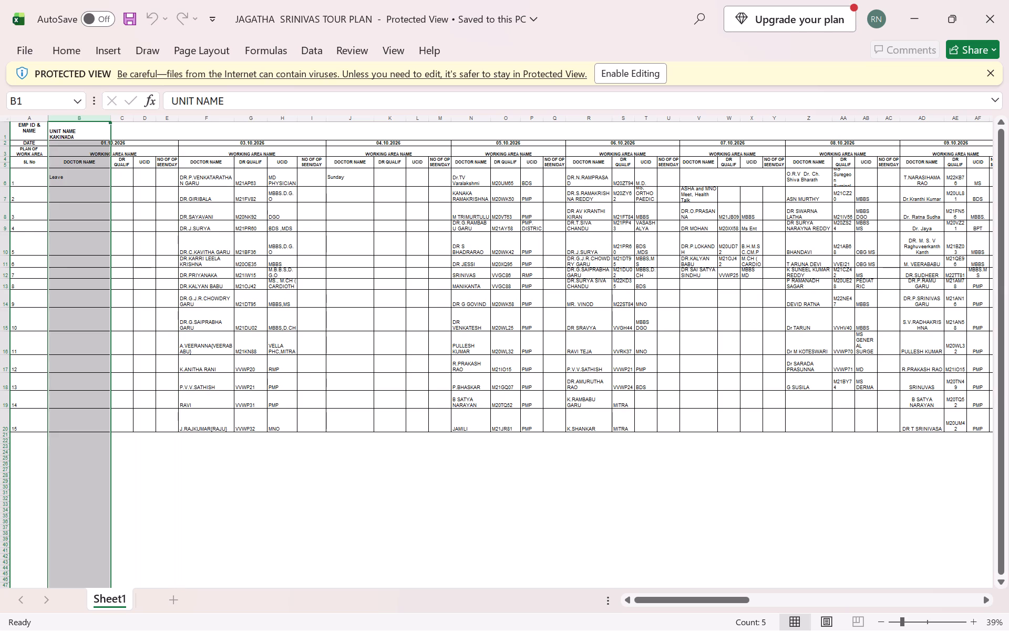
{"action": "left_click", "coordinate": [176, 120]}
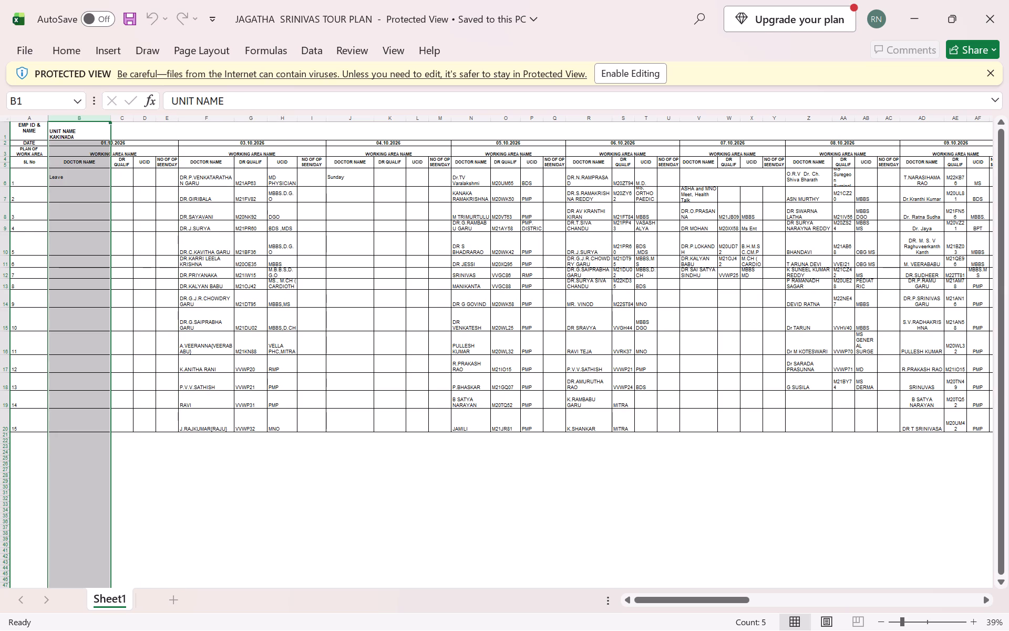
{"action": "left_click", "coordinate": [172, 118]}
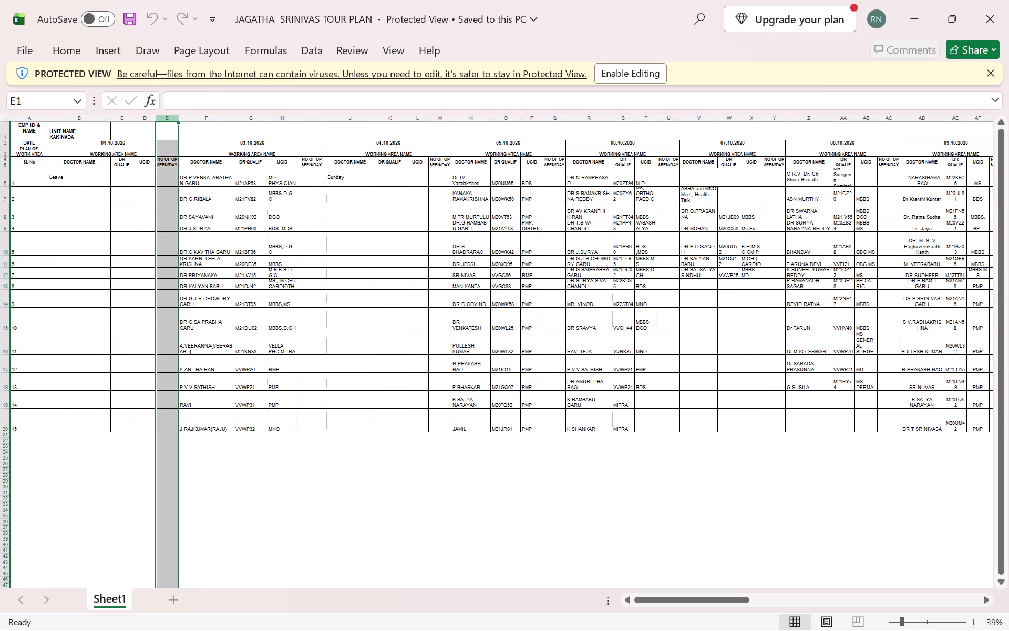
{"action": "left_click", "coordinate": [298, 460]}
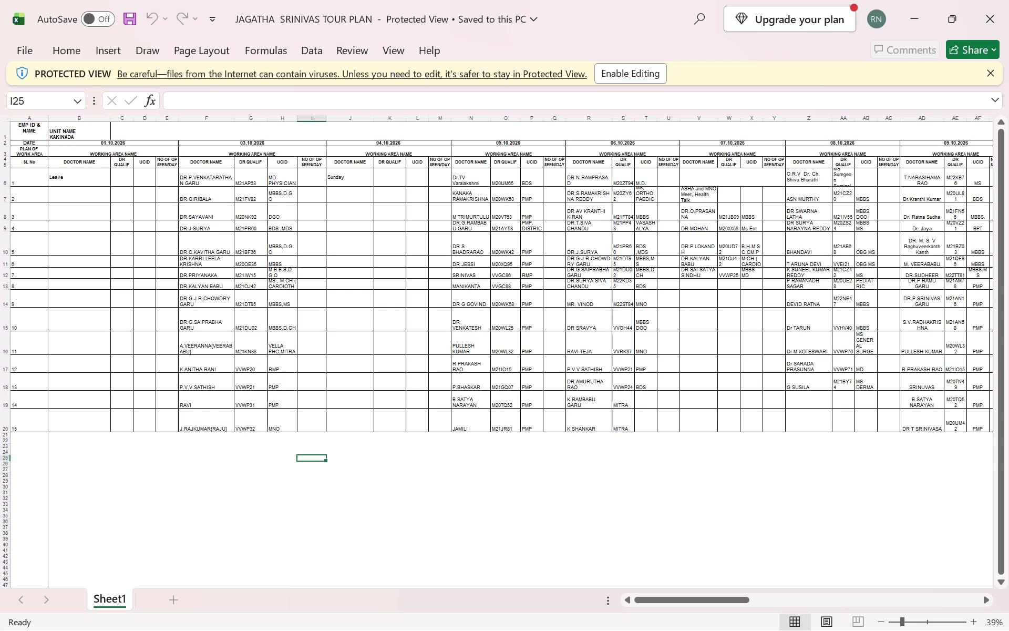
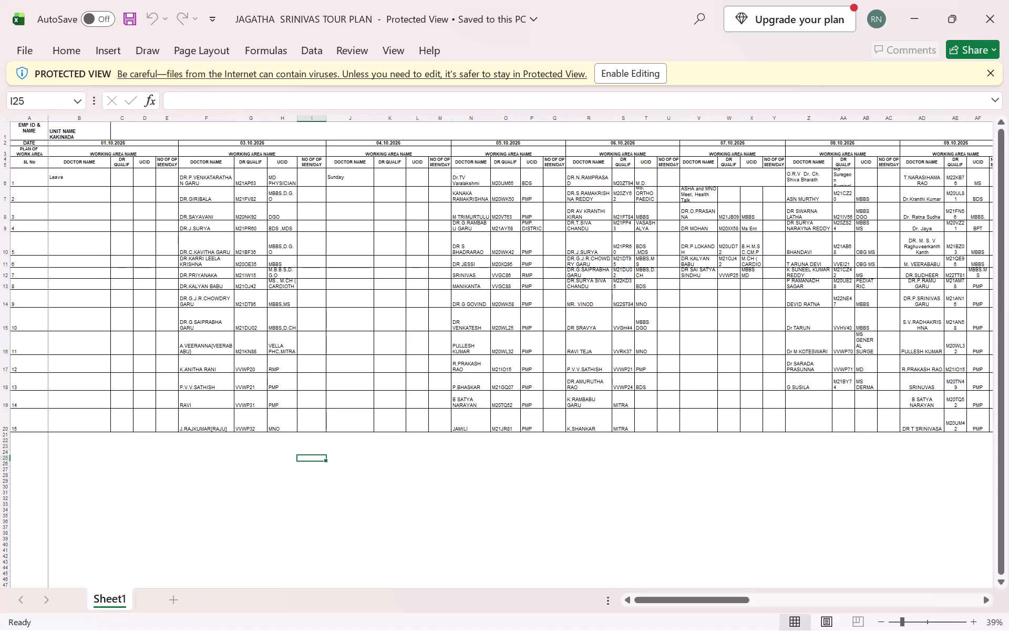
Enable editing so the tour plan workbook leaves Protected View.
{"action": "key", "text": "shift+e"}
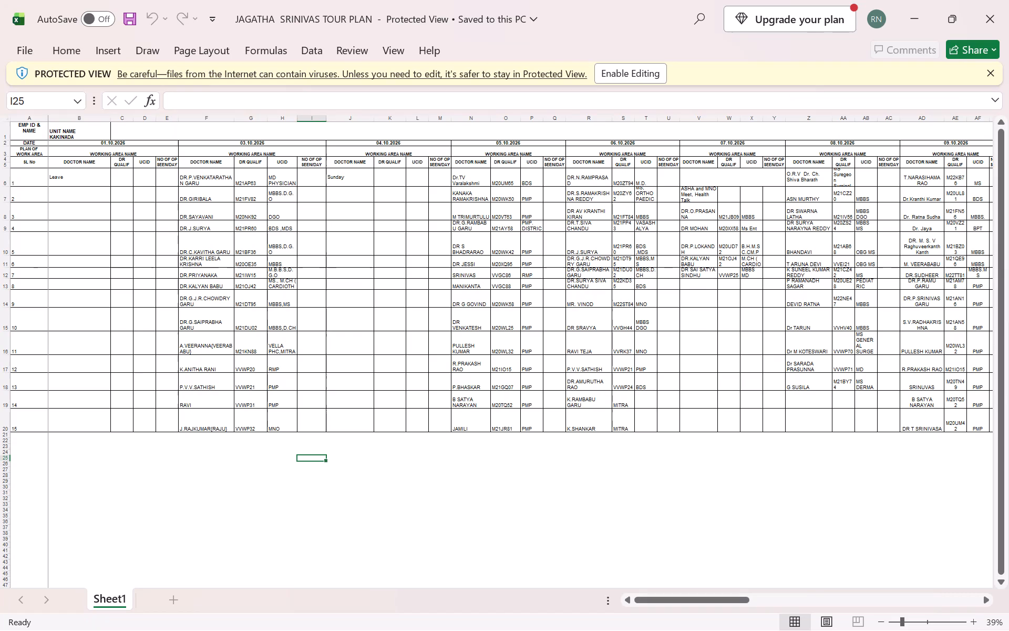
{"action": "left_click", "coordinate": [640, 66]}
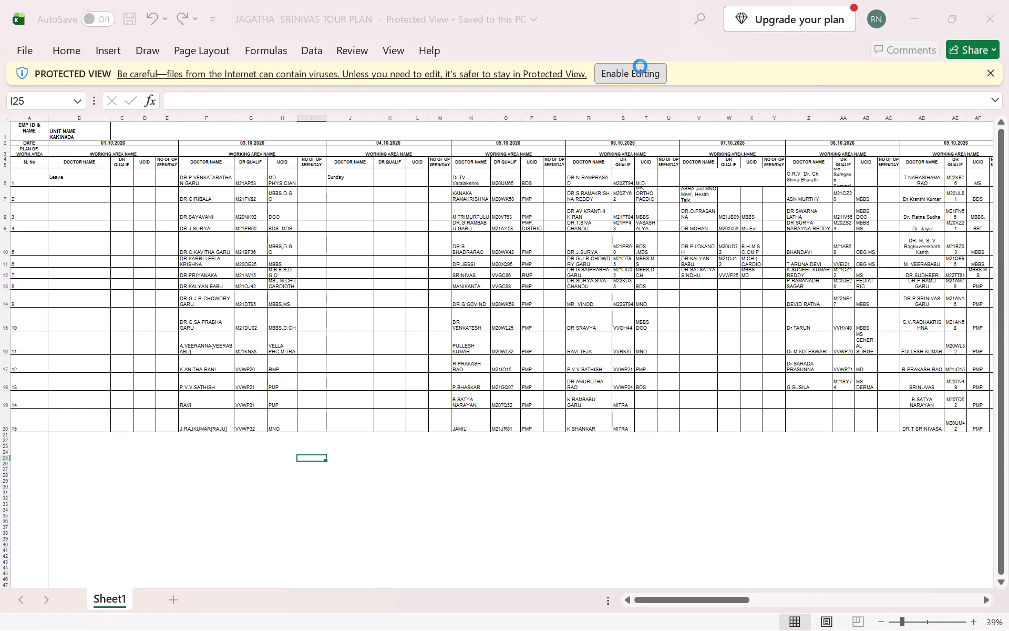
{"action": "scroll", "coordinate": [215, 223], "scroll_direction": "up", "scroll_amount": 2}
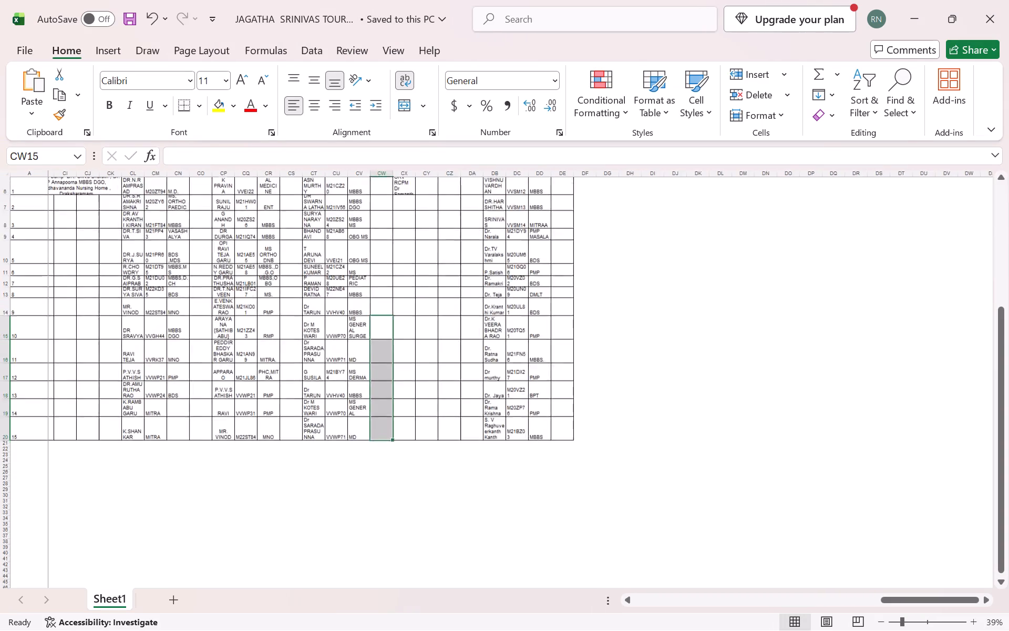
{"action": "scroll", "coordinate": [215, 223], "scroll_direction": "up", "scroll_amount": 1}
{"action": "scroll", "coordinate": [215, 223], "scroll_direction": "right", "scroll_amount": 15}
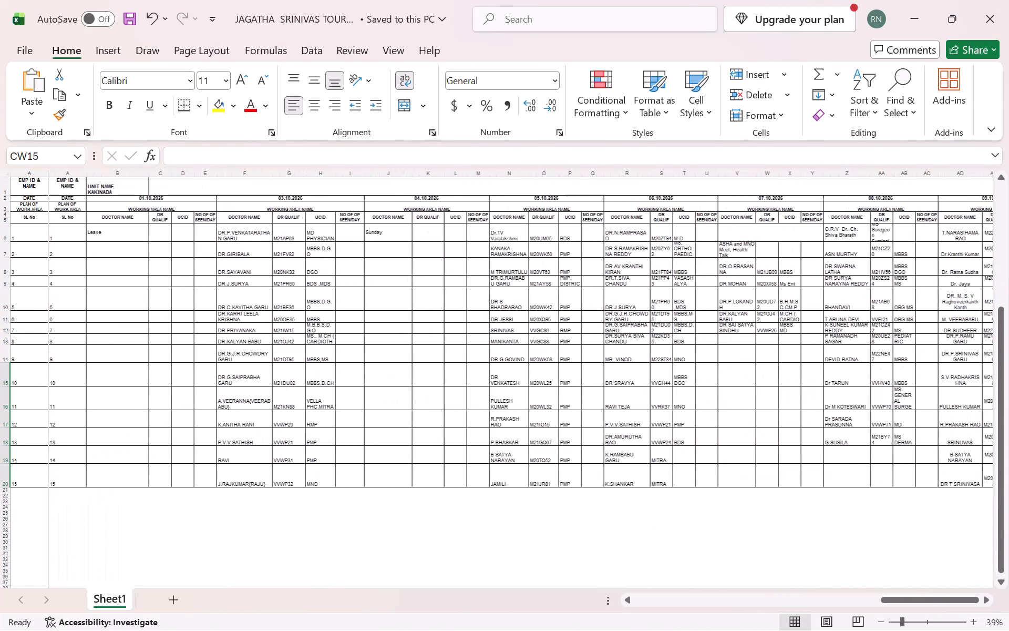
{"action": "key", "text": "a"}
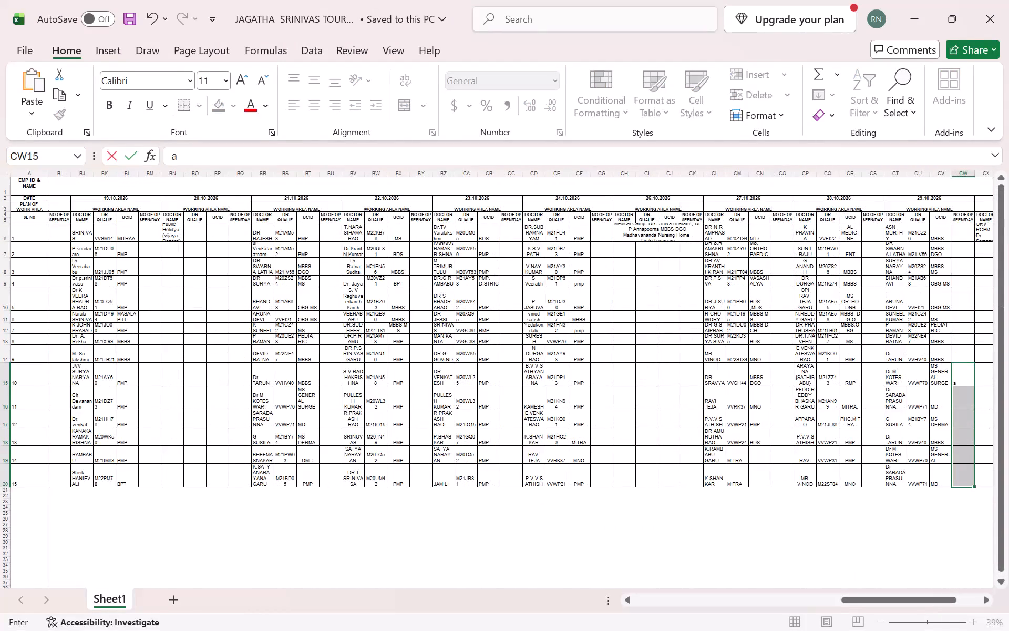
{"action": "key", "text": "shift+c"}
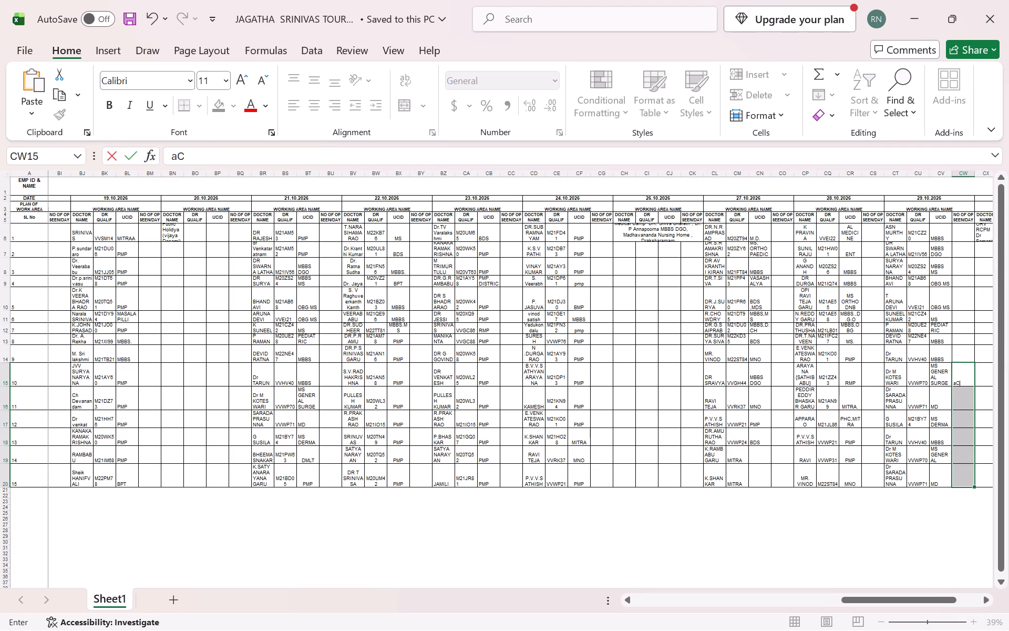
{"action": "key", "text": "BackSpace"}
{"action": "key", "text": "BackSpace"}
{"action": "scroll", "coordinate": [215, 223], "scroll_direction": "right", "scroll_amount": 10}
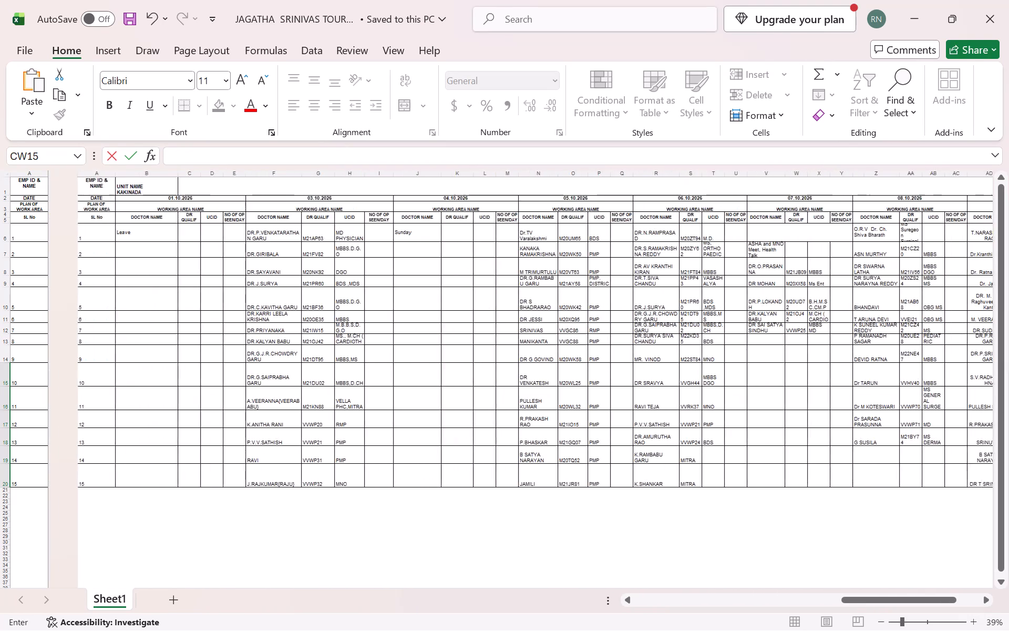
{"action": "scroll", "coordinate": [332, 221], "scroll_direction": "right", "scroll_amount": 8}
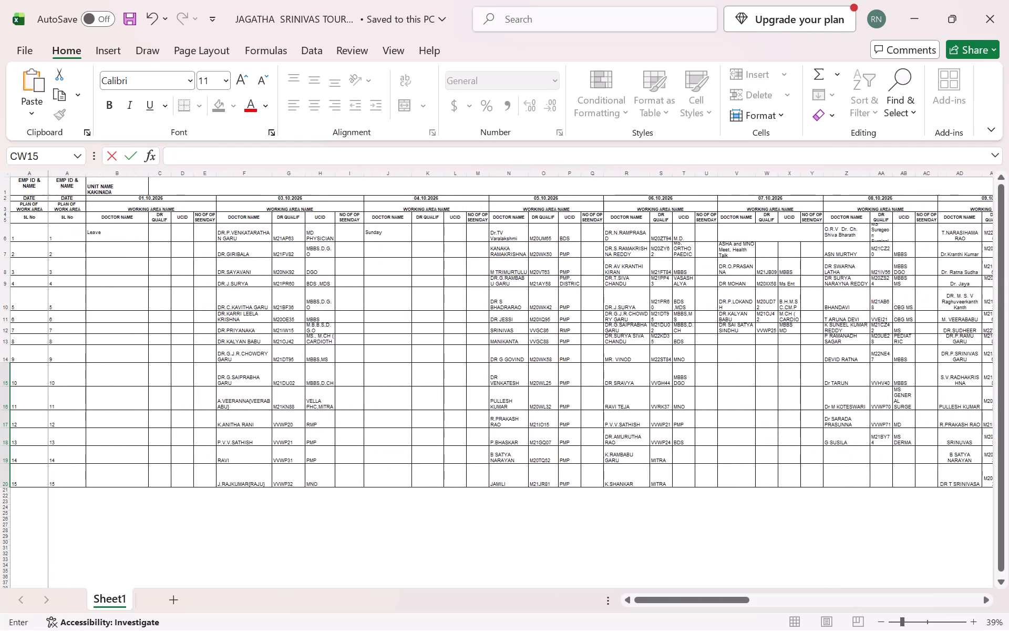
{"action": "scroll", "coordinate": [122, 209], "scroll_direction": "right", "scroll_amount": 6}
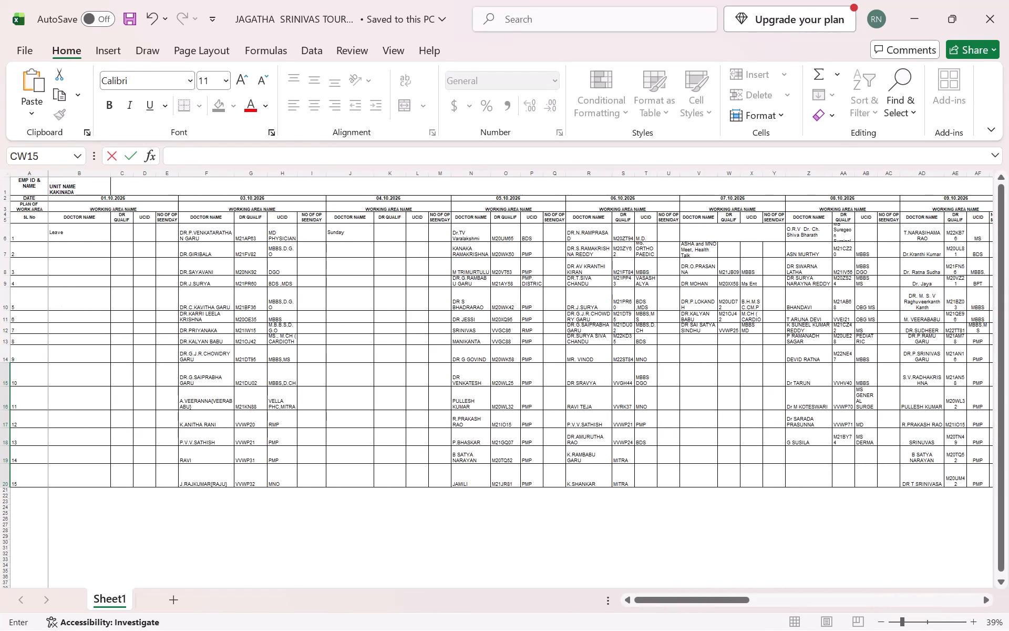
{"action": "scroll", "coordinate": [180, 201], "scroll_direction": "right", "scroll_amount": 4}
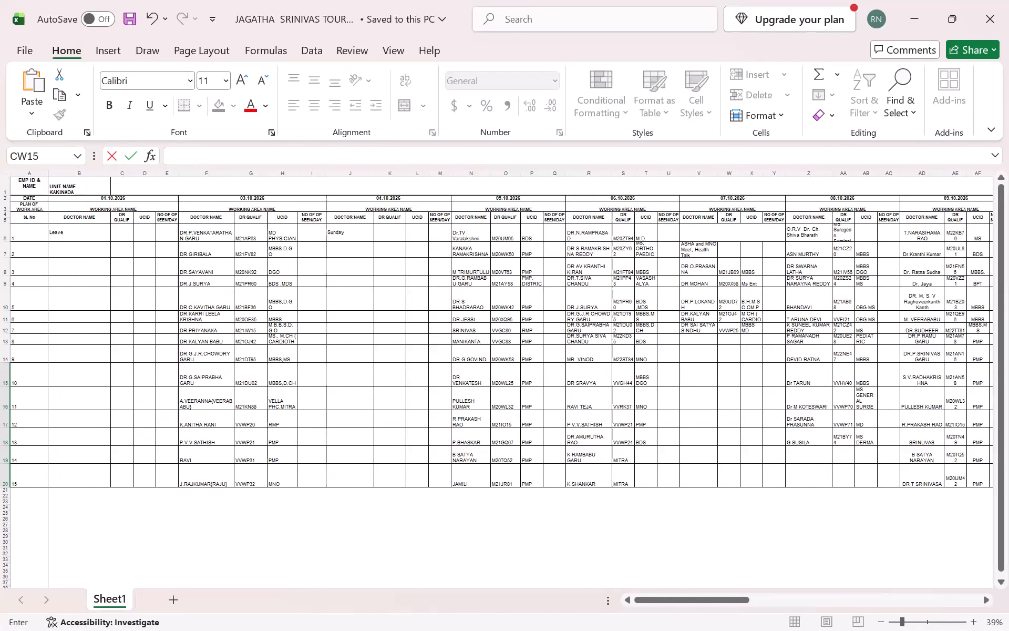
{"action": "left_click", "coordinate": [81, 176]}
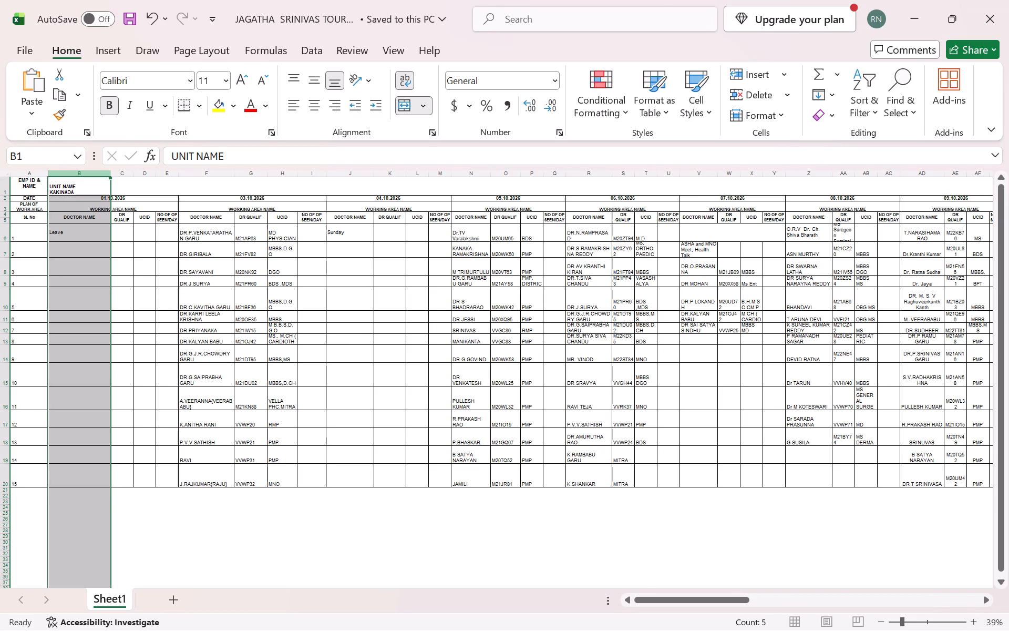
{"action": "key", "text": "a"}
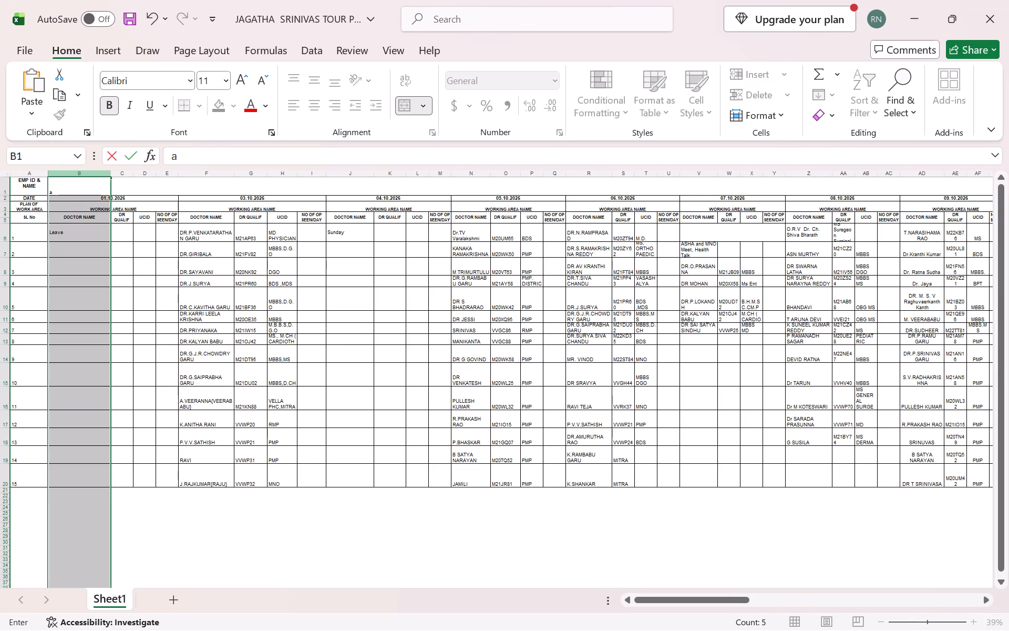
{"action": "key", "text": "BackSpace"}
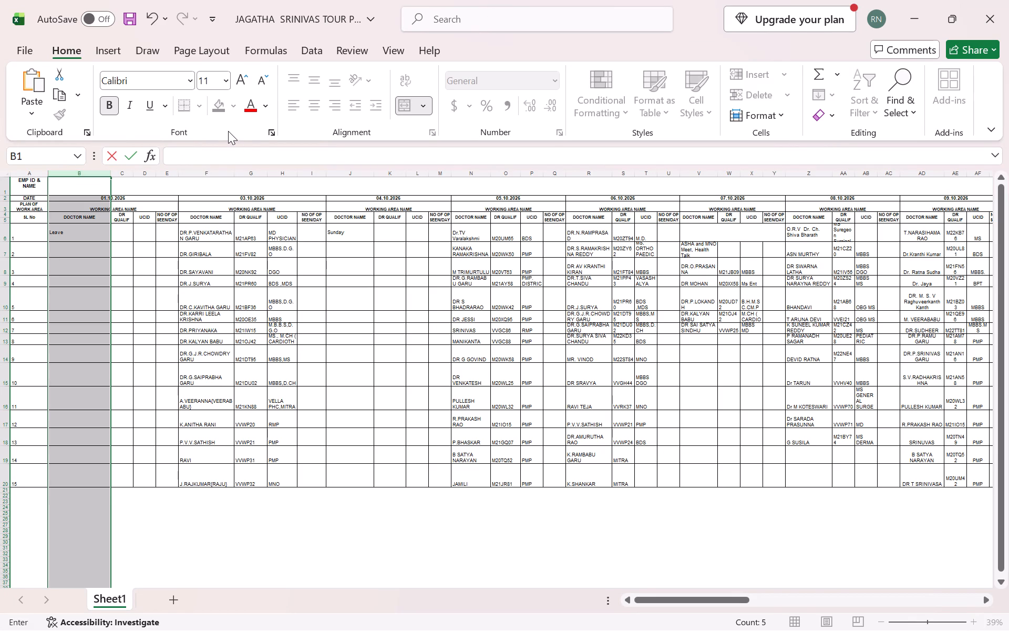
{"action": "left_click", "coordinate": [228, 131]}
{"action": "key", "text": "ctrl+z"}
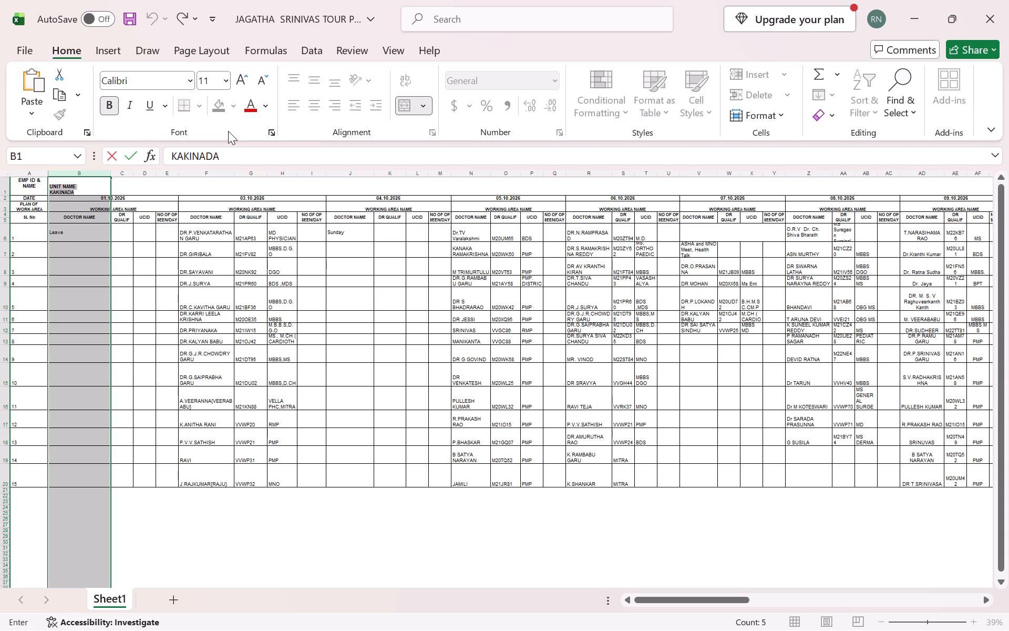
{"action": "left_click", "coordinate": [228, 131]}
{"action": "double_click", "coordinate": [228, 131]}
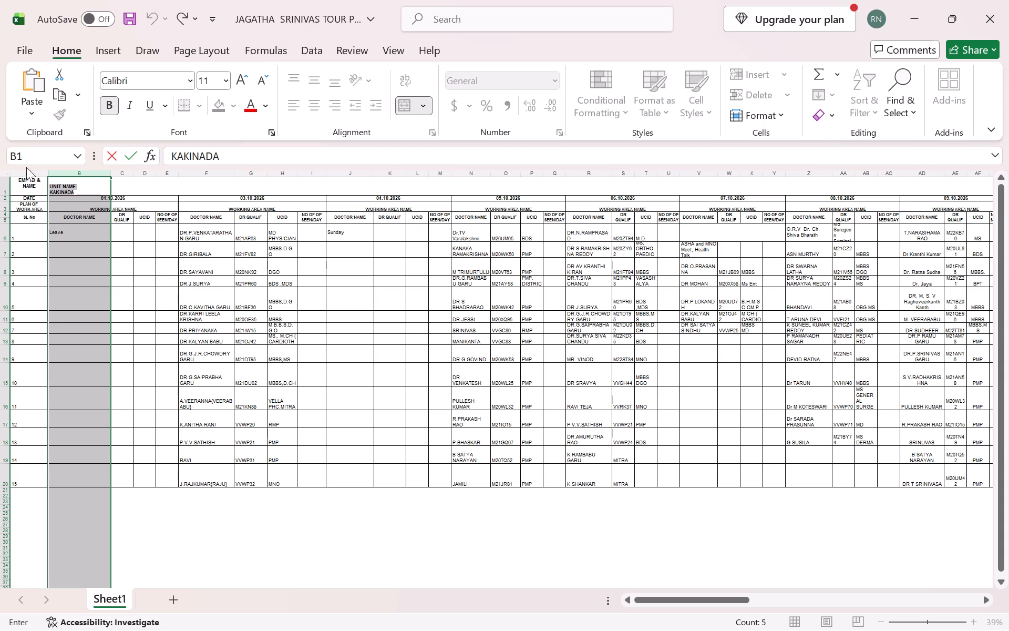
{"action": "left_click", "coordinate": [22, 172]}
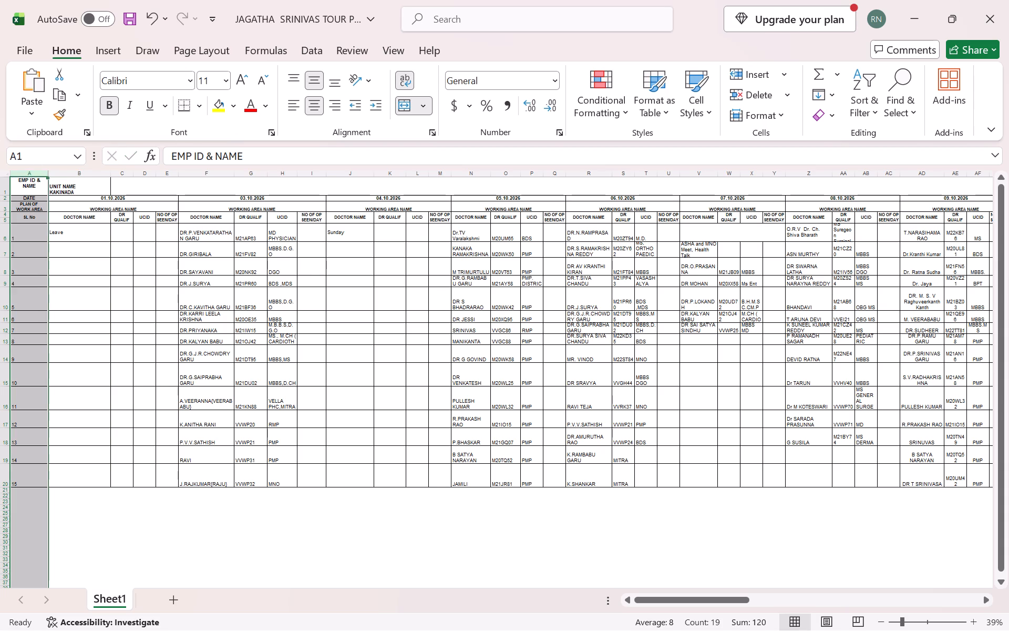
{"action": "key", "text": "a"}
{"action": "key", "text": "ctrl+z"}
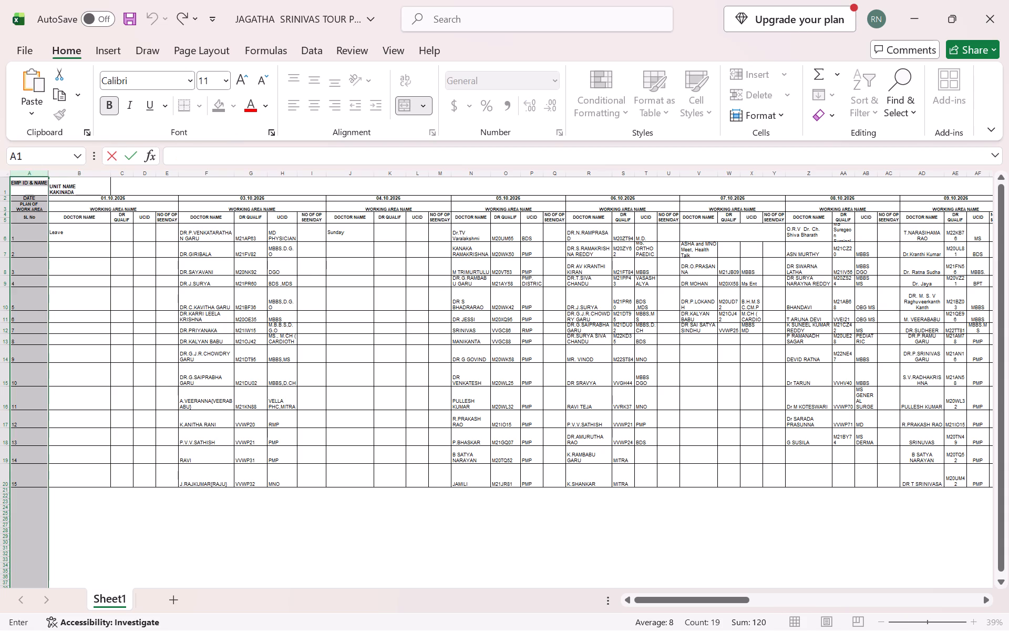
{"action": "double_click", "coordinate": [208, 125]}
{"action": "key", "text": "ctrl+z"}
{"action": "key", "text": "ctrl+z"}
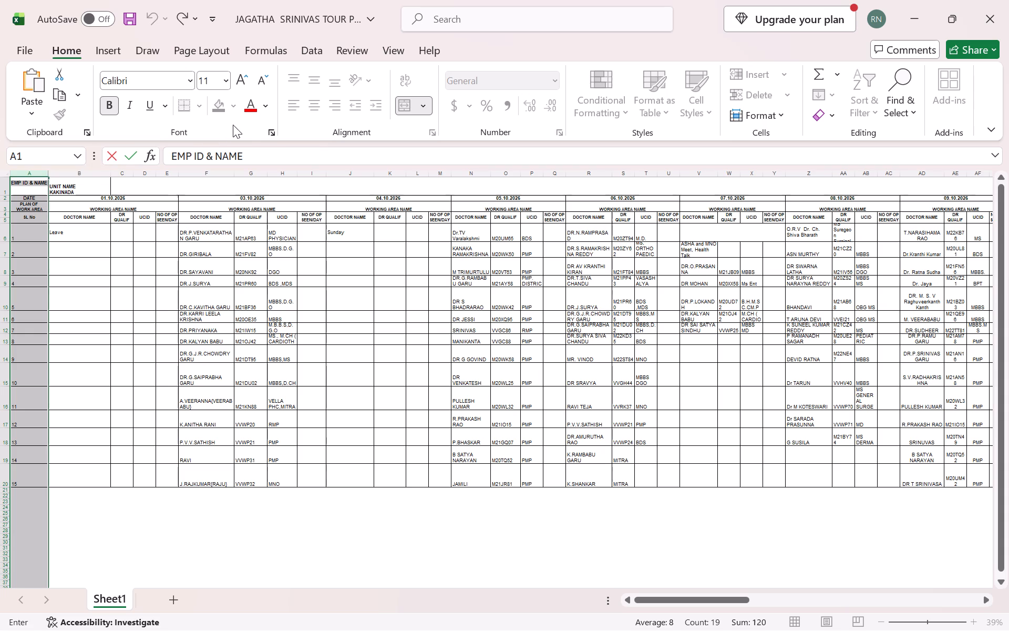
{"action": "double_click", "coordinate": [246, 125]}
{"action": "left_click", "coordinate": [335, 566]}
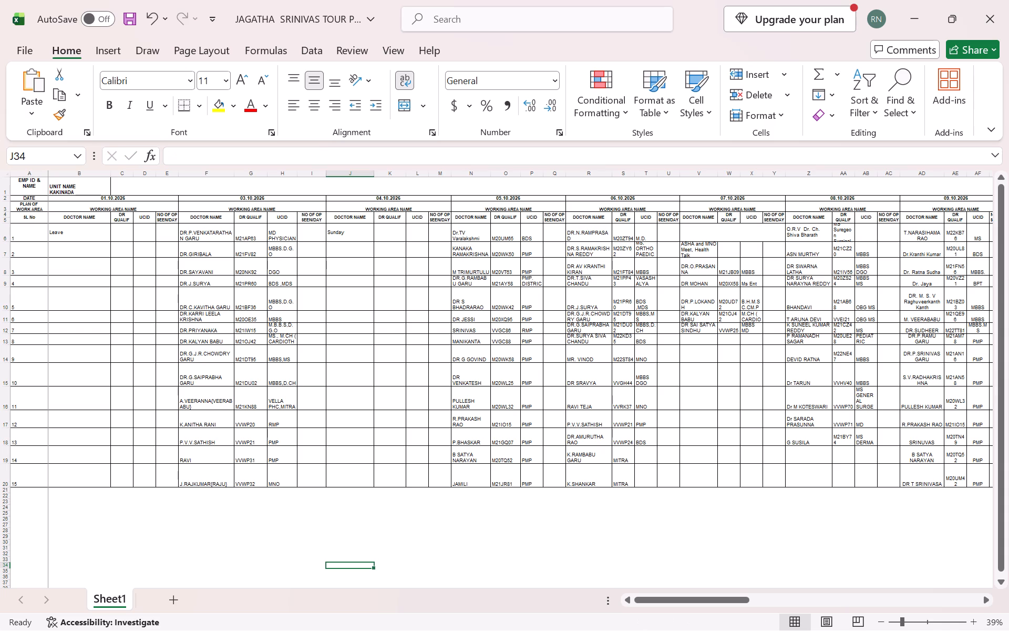
Make all of column A bold, including the serial numbers.
{"action": "left_click", "coordinate": [33, 173]}
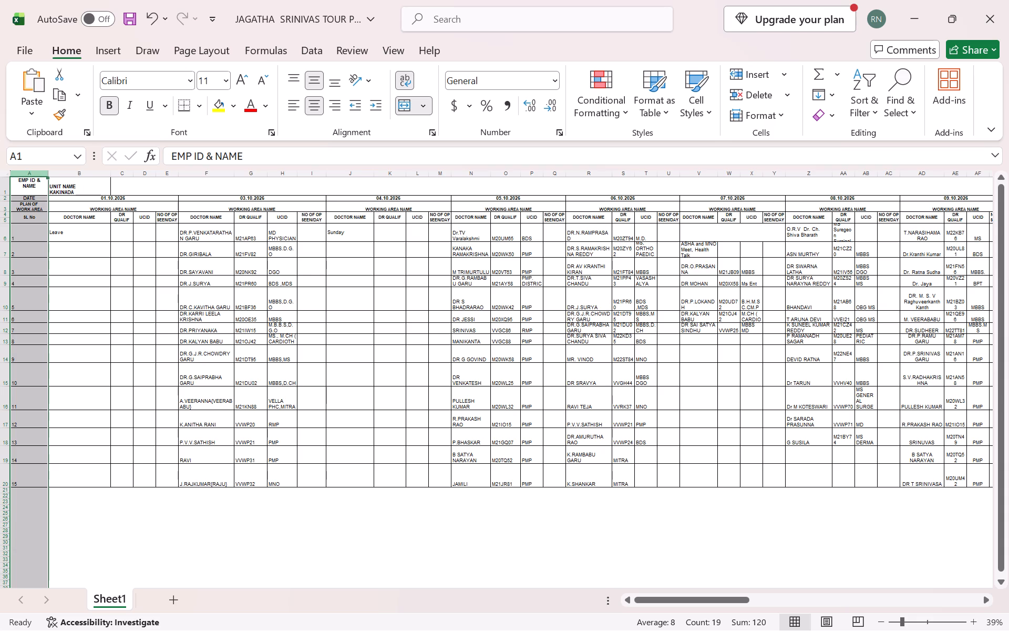
{"action": "key", "text": "ctrl+b"}
{"action": "key", "text": "ctrl+b"}
{"action": "scroll", "coordinate": [595, 140], "scroll_direction": "up", "scroll_amount": 5}
Add a new blank worksheet to the workbook.
{"action": "left_click", "coordinate": [176, 609]}
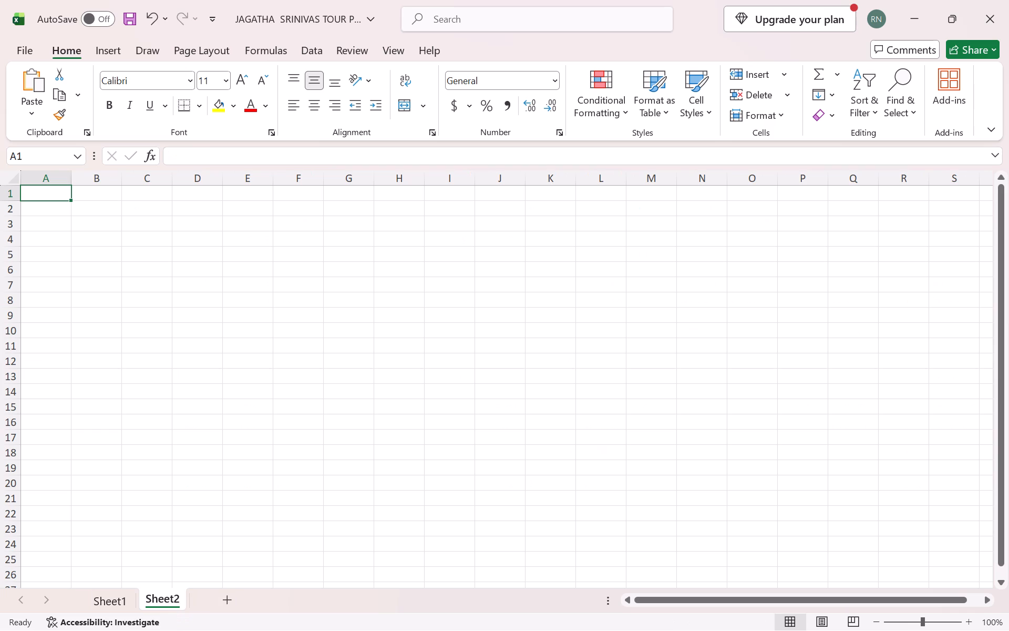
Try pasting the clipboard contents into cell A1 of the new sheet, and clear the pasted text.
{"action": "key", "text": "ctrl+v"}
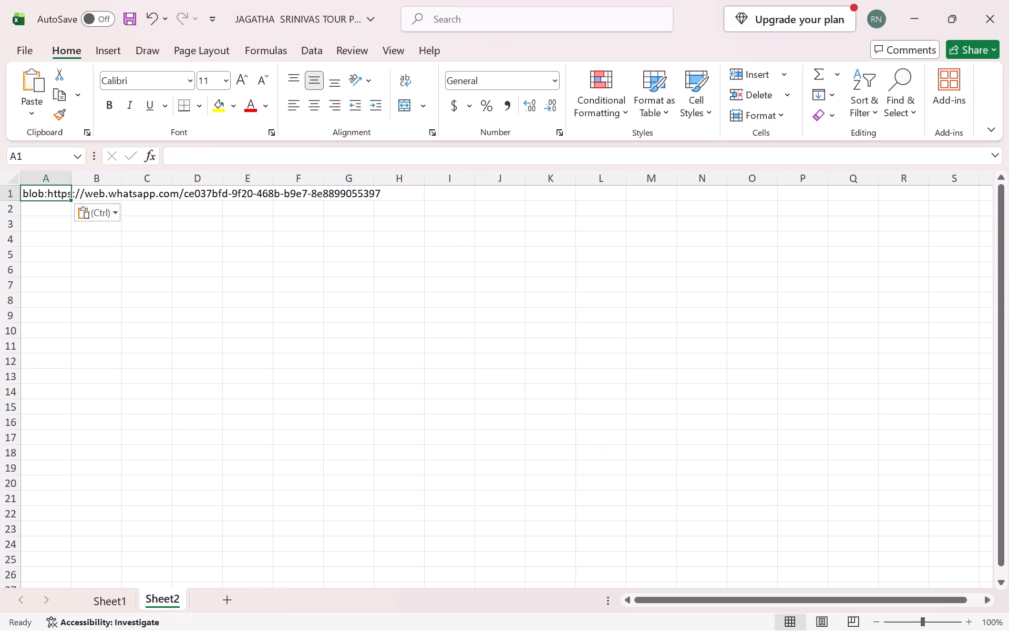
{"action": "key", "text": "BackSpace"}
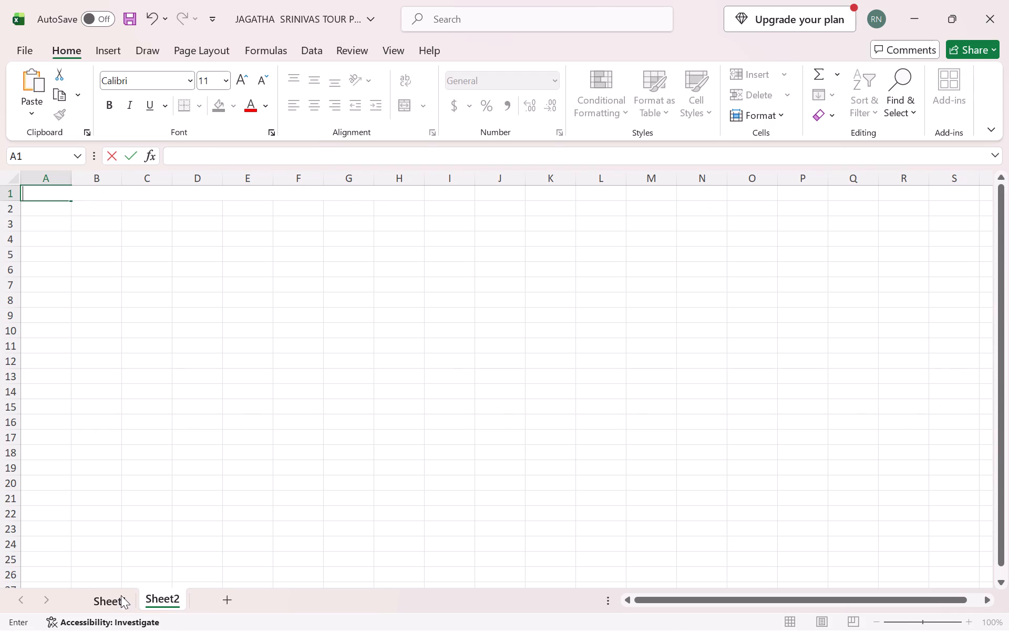
Return to Sheet1 and look over columns A through E of the first date block one by one.
{"action": "left_click", "coordinate": [120, 602]}
{"action": "left_click", "coordinate": [26, 268]}
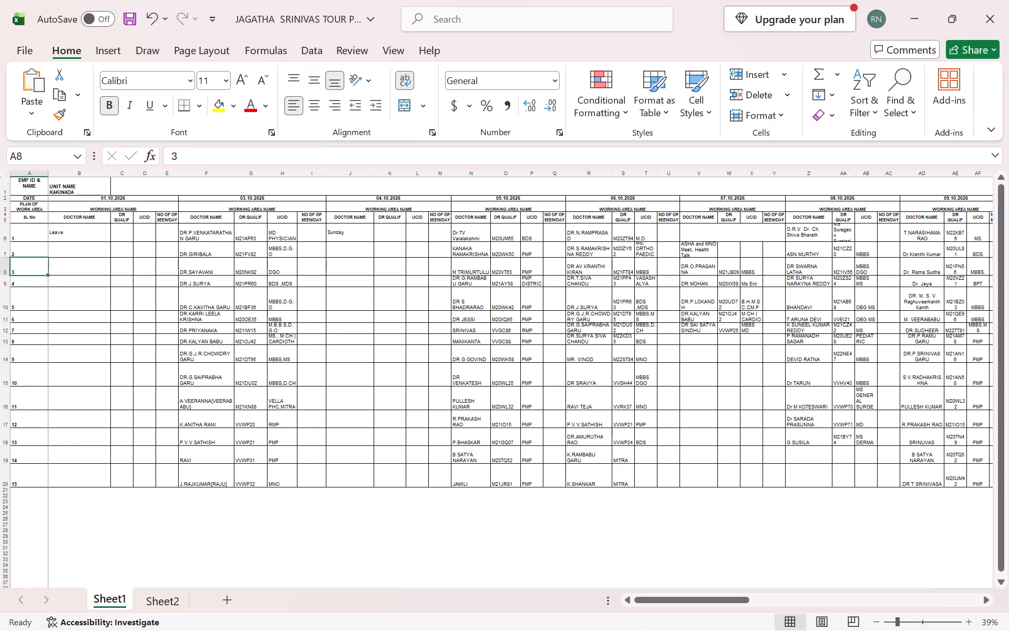
{"action": "left_click", "coordinate": [28, 175]}
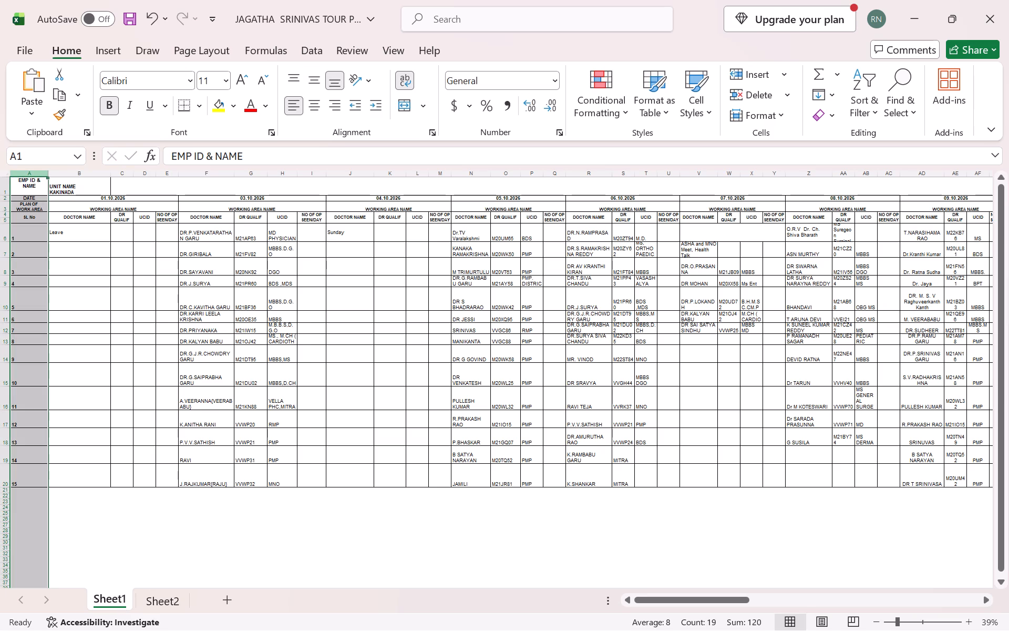
{"action": "left_click", "coordinate": [75, 175]}
{"action": "left_click", "coordinate": [120, 174]}
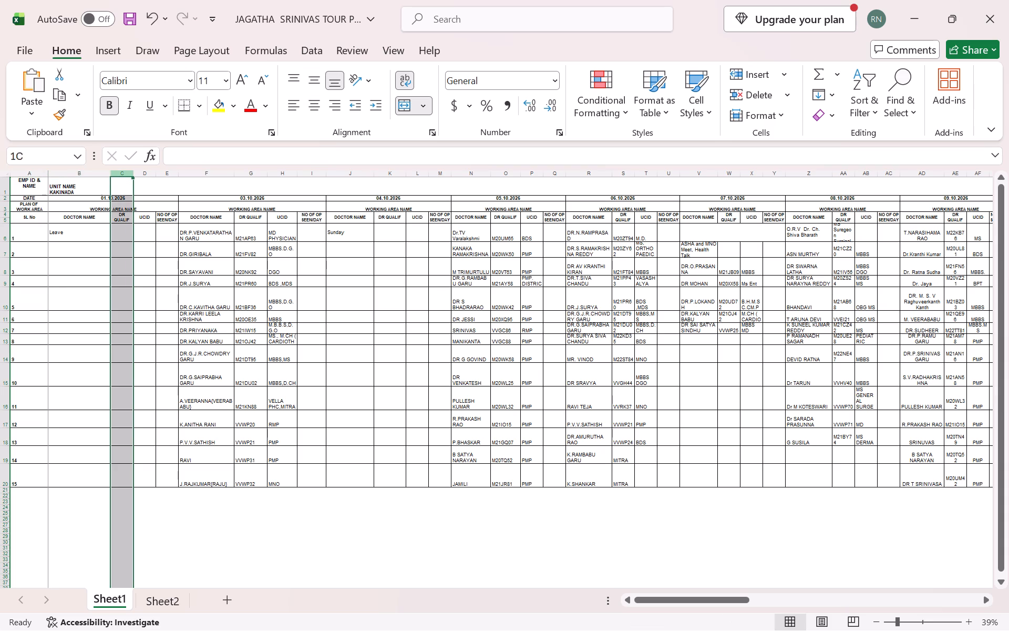
{"action": "left_click", "coordinate": [143, 177]}
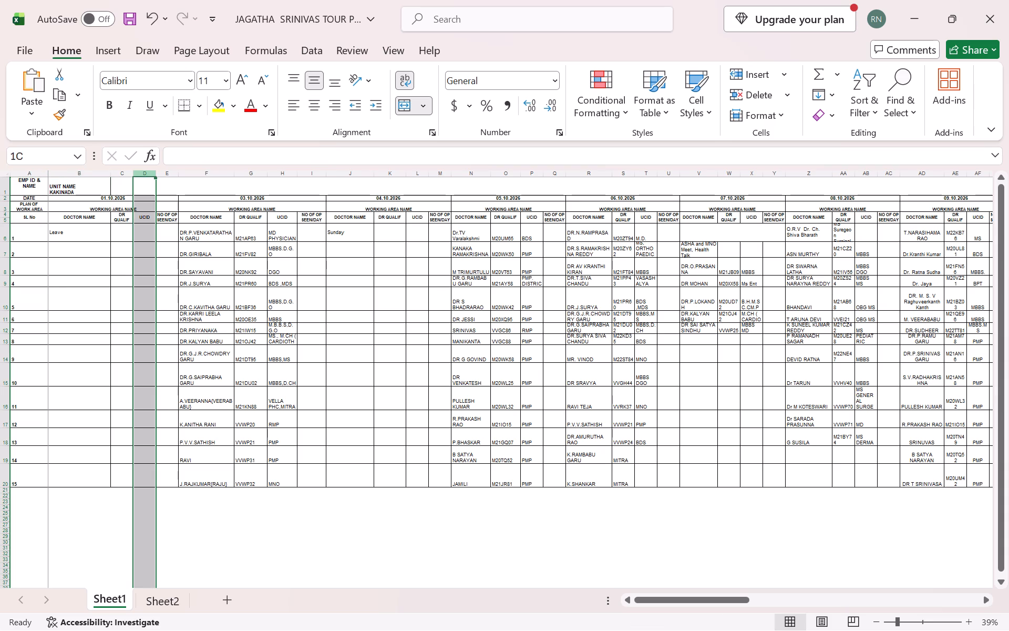
{"action": "left_click", "coordinate": [166, 175]}
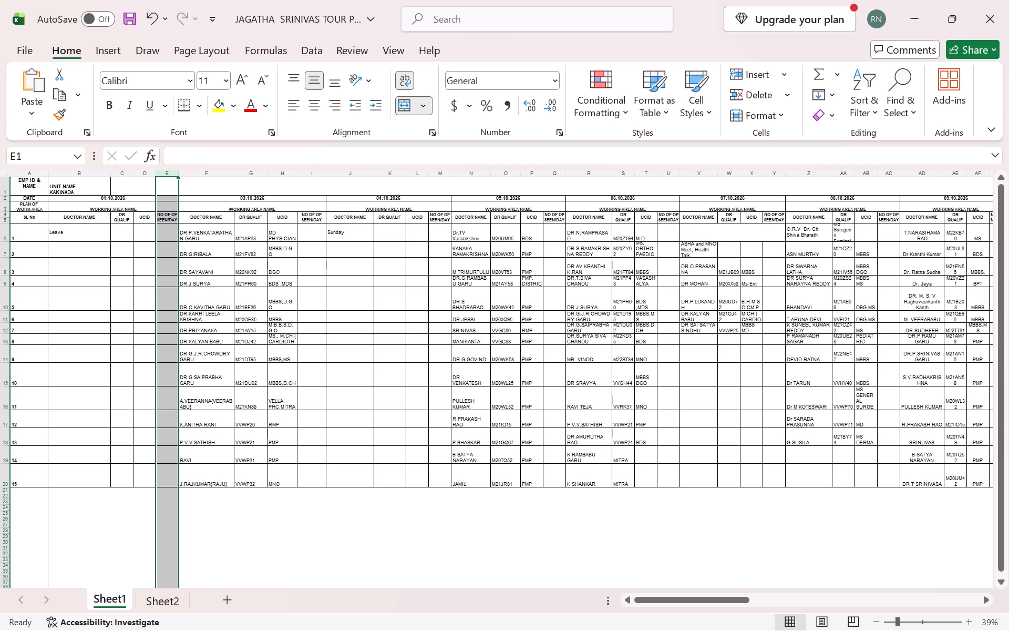
{"action": "left_click", "coordinate": [22, 169]}
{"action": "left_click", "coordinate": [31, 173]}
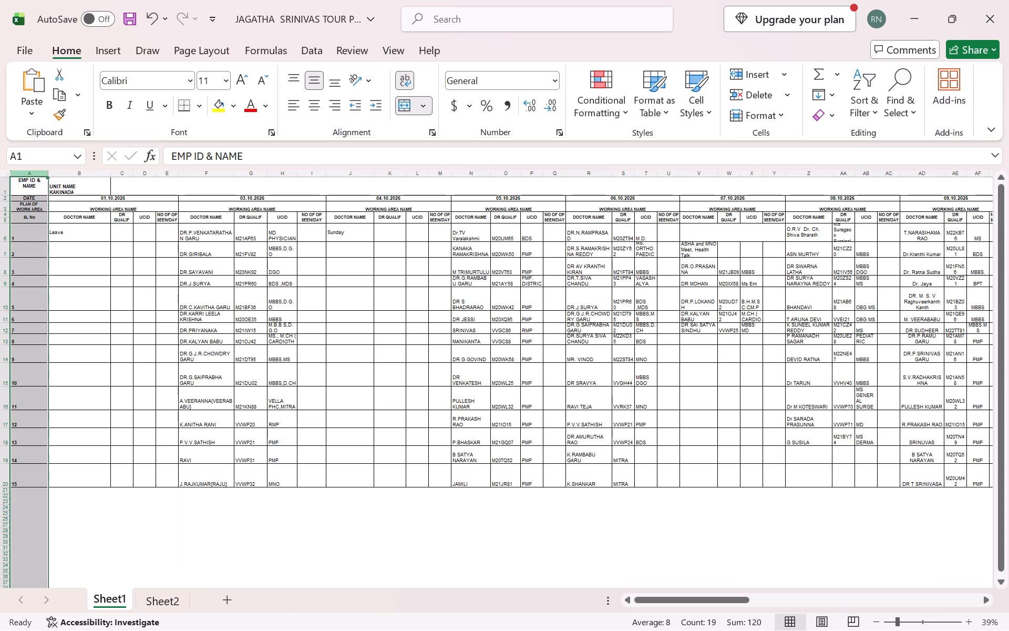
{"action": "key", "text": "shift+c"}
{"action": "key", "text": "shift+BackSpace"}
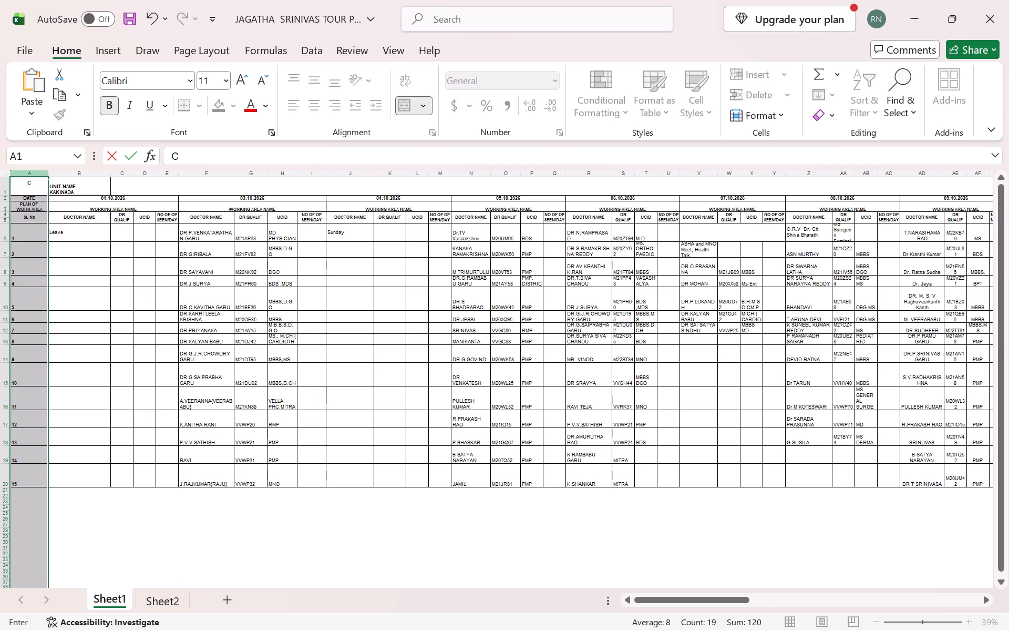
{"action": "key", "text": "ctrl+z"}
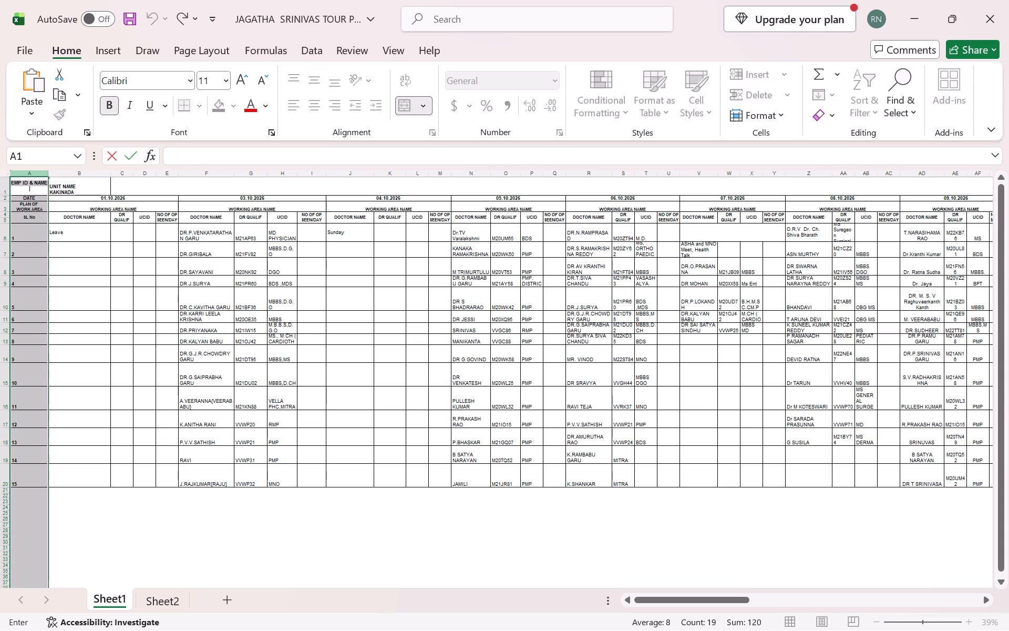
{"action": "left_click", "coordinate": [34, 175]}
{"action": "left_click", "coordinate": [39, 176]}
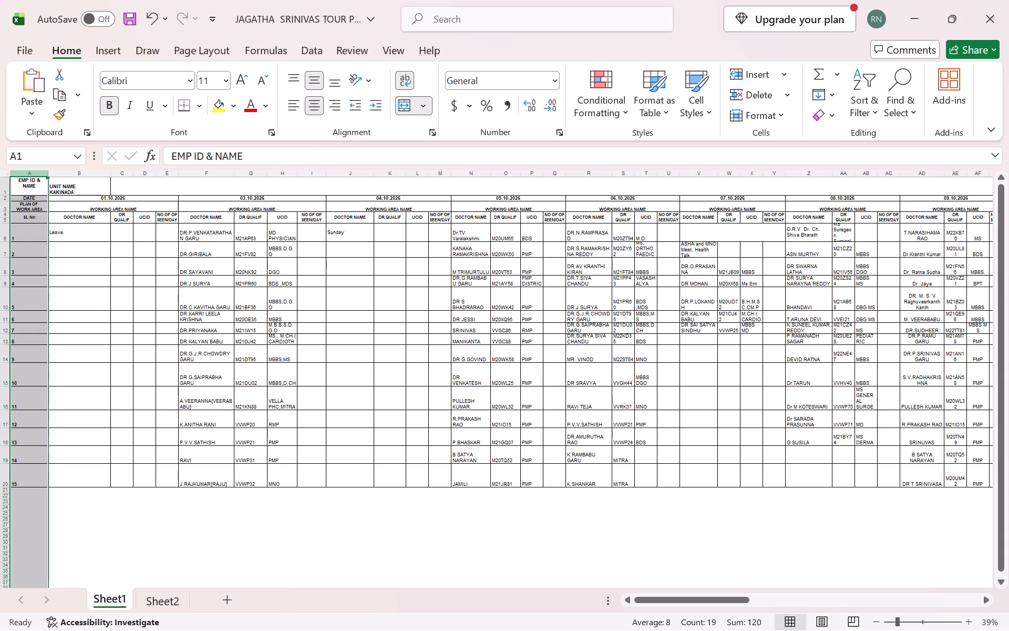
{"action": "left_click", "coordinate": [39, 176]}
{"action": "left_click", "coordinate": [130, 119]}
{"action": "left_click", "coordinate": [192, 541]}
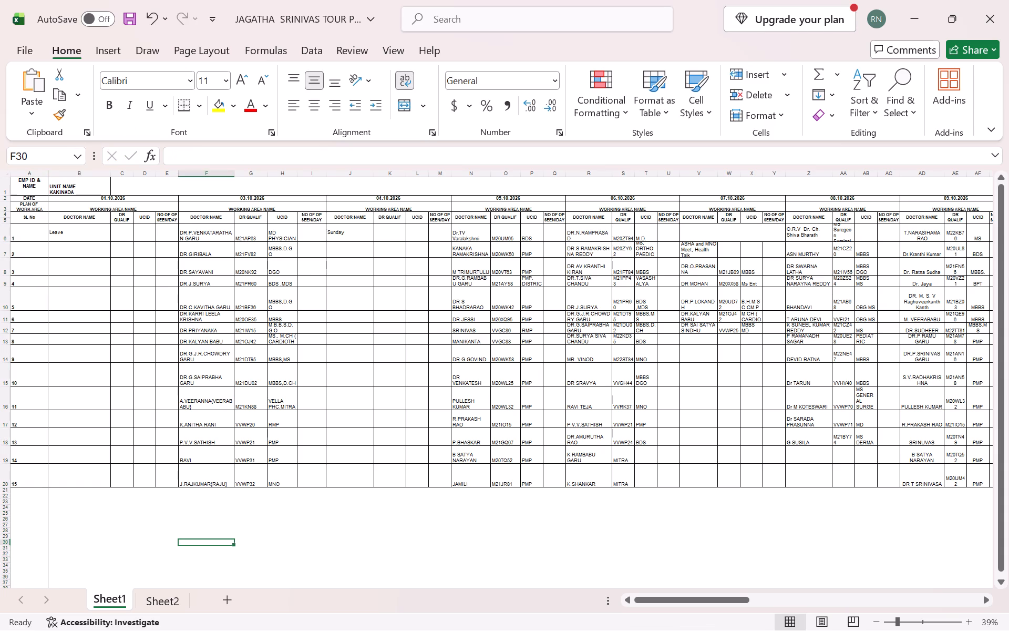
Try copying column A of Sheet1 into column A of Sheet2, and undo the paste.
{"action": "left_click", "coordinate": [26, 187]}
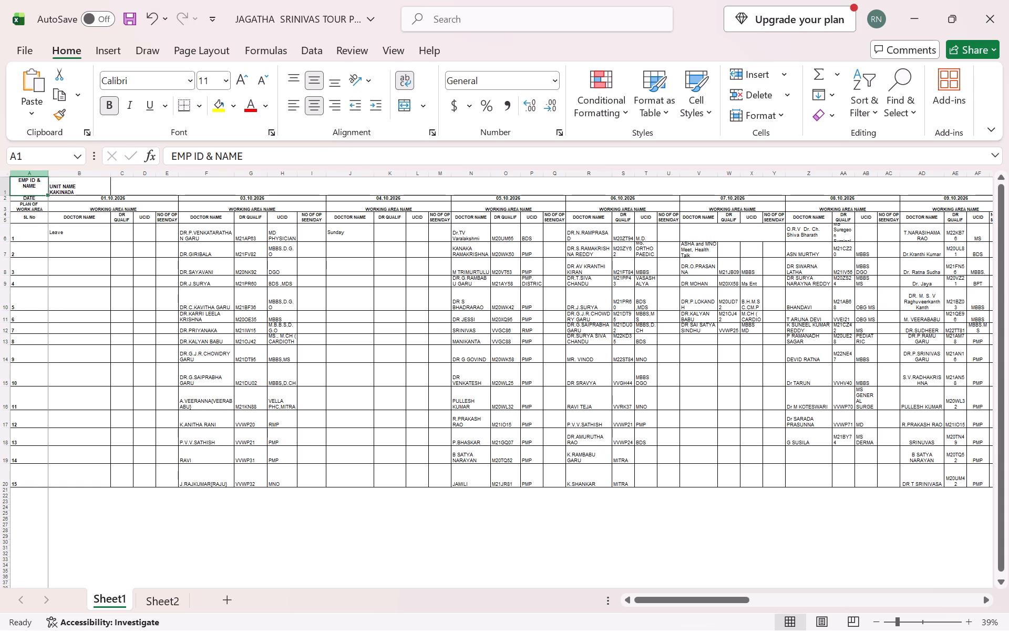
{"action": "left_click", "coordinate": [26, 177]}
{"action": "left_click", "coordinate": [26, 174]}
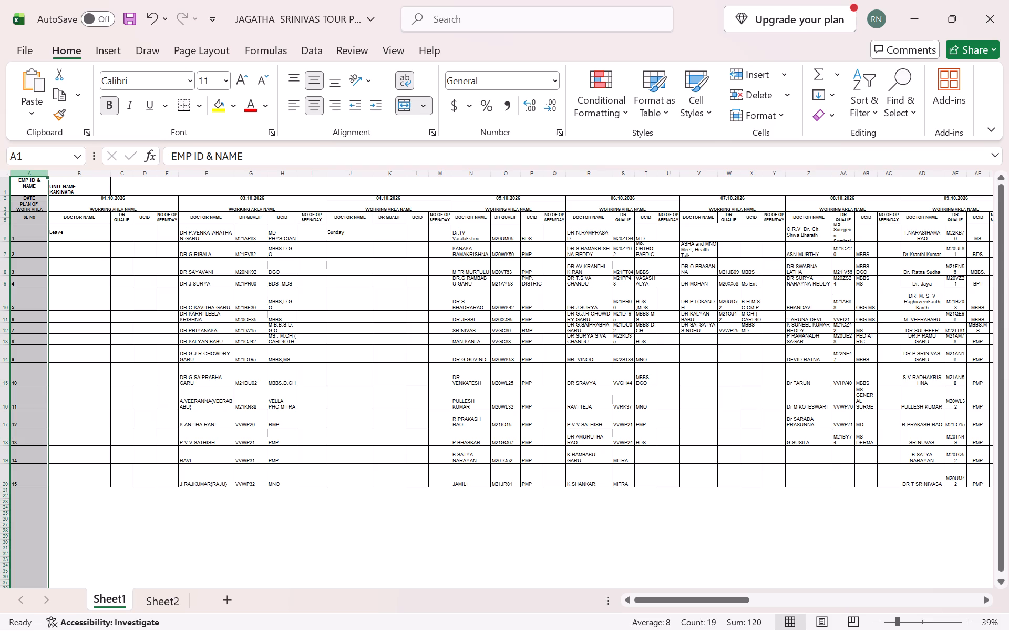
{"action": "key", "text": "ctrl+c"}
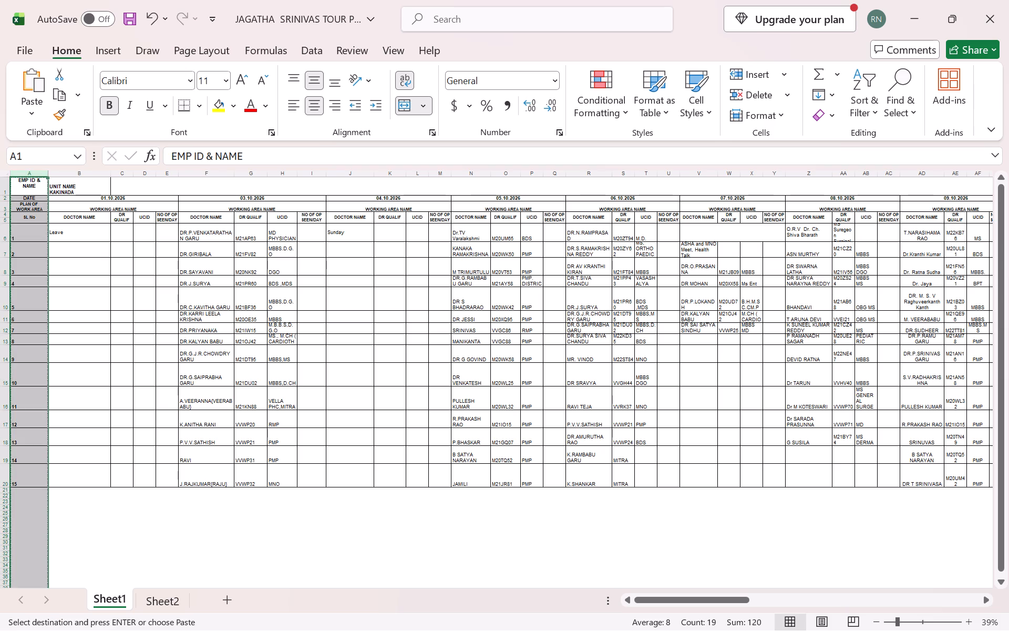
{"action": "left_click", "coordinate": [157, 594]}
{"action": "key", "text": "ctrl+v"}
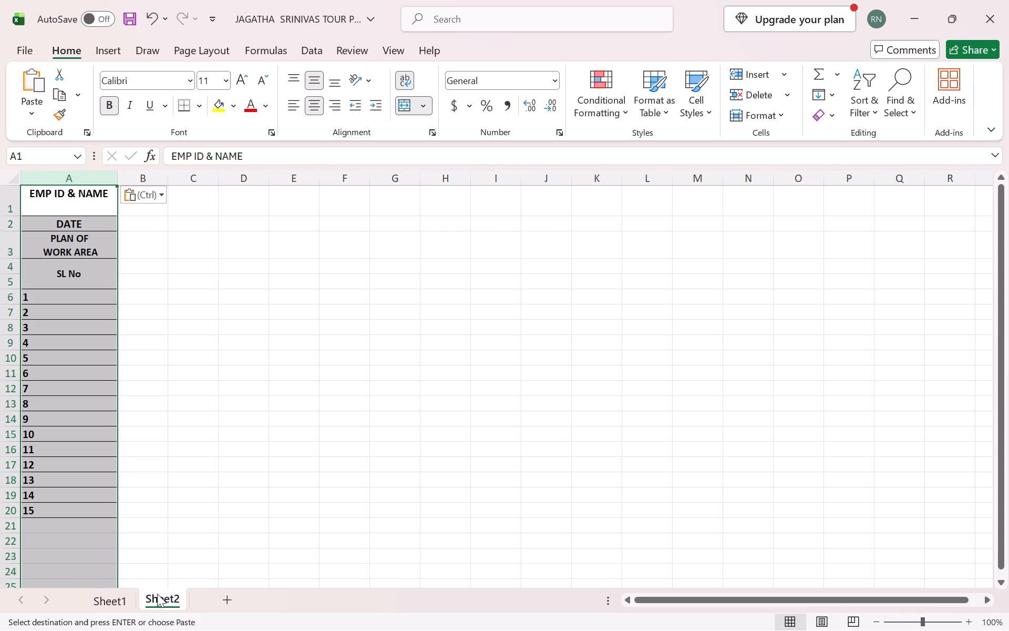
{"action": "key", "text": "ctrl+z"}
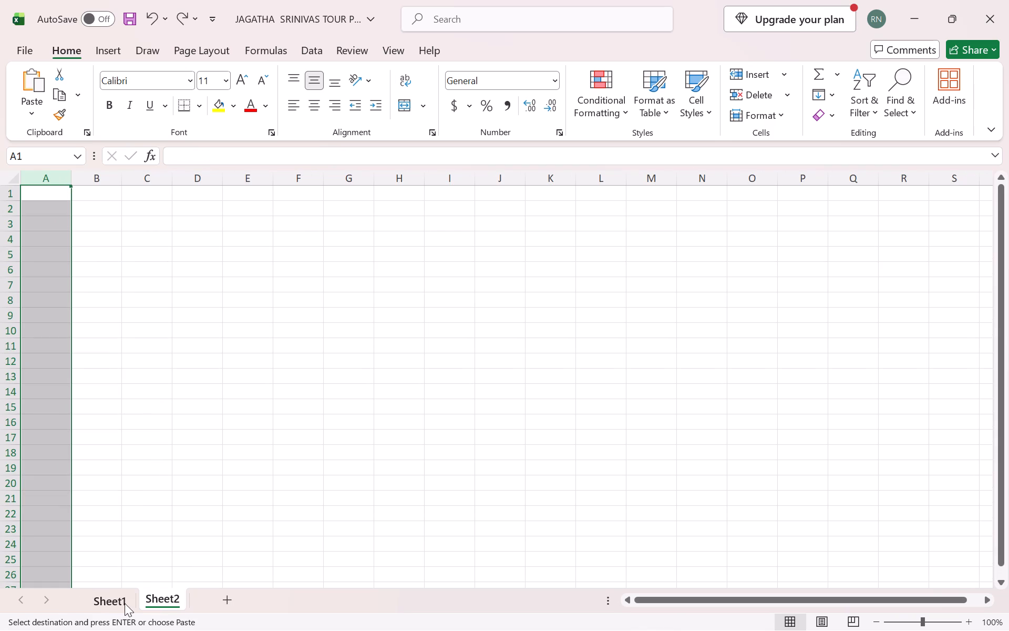
Copy column A of Sheet1, with the row labels and serial numbers, into column A of Sheet2.
{"action": "left_click", "coordinate": [127, 607]}
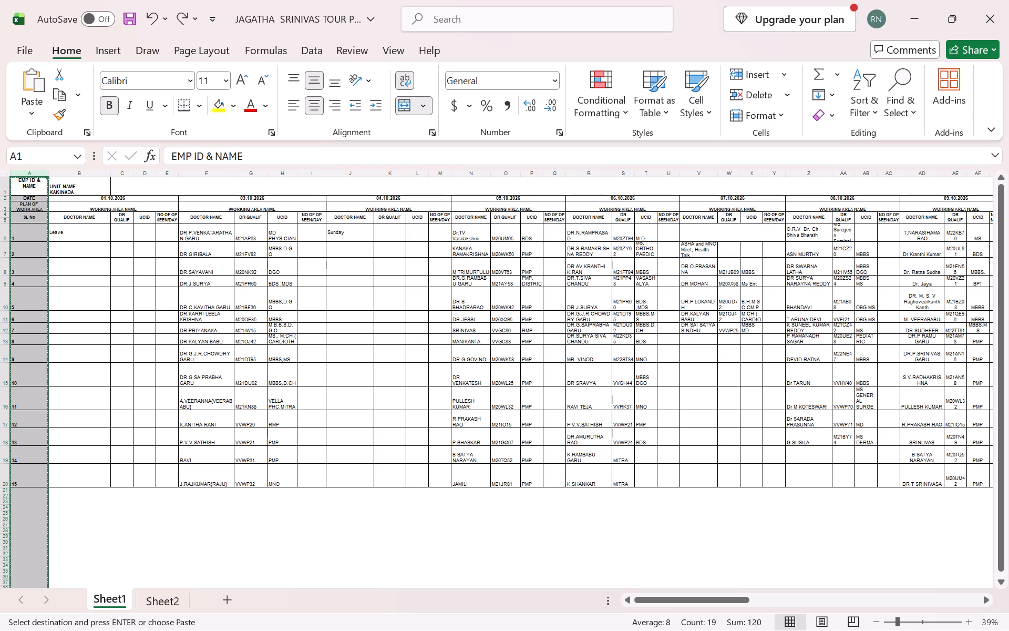
{"action": "key", "text": "ctrl+c"}
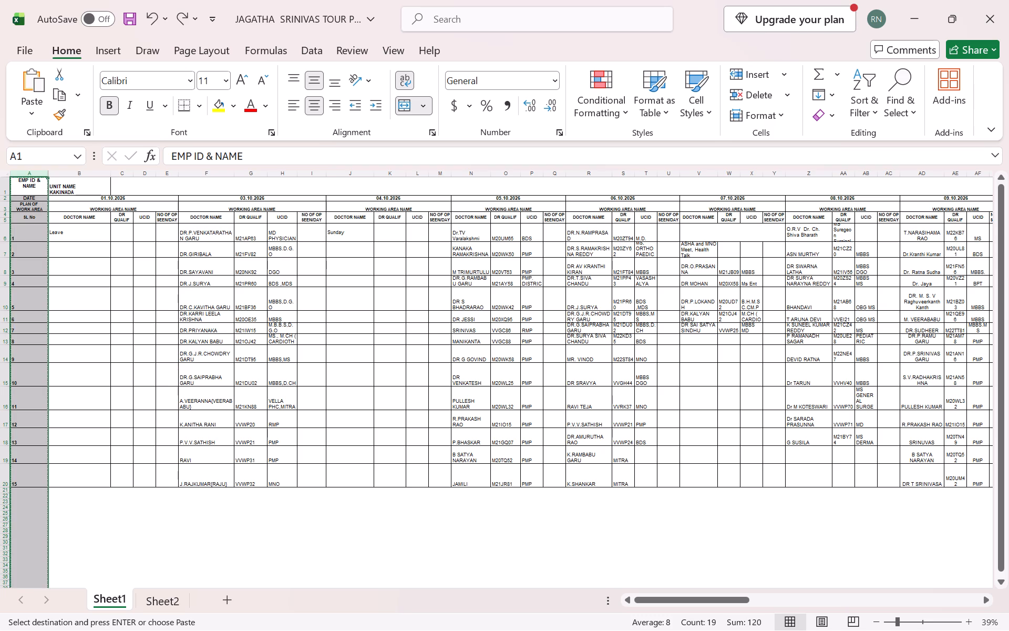
{"action": "left_click", "coordinate": [169, 612]}
{"action": "key", "text": "ctrl+v"}
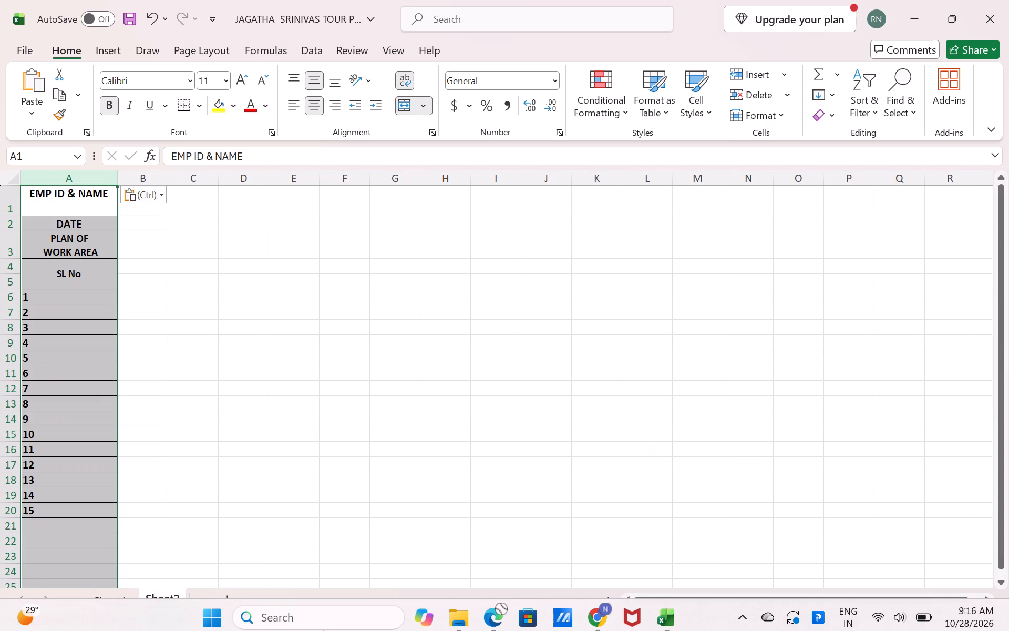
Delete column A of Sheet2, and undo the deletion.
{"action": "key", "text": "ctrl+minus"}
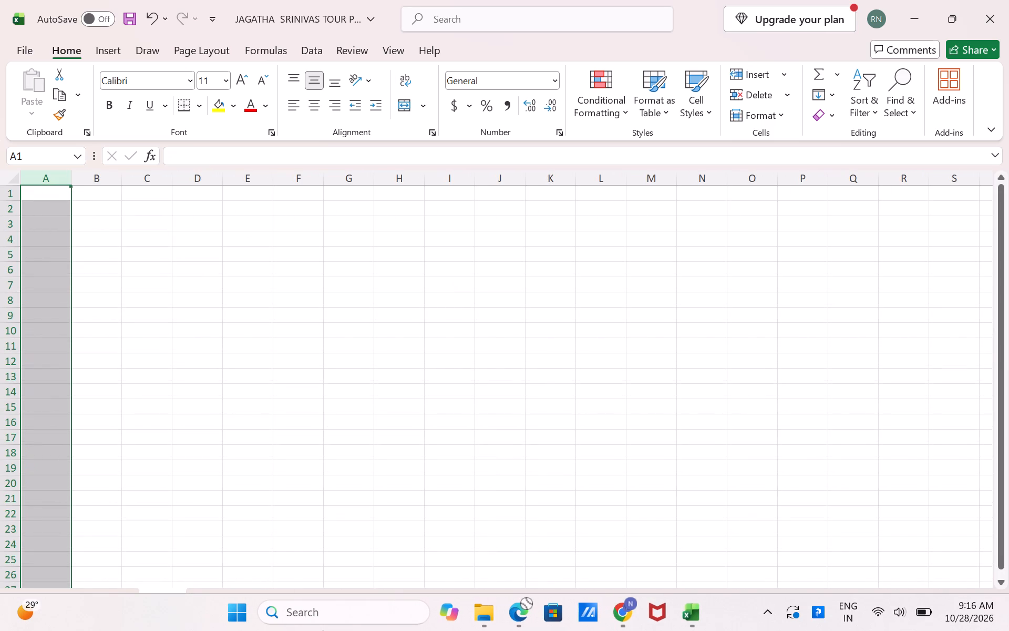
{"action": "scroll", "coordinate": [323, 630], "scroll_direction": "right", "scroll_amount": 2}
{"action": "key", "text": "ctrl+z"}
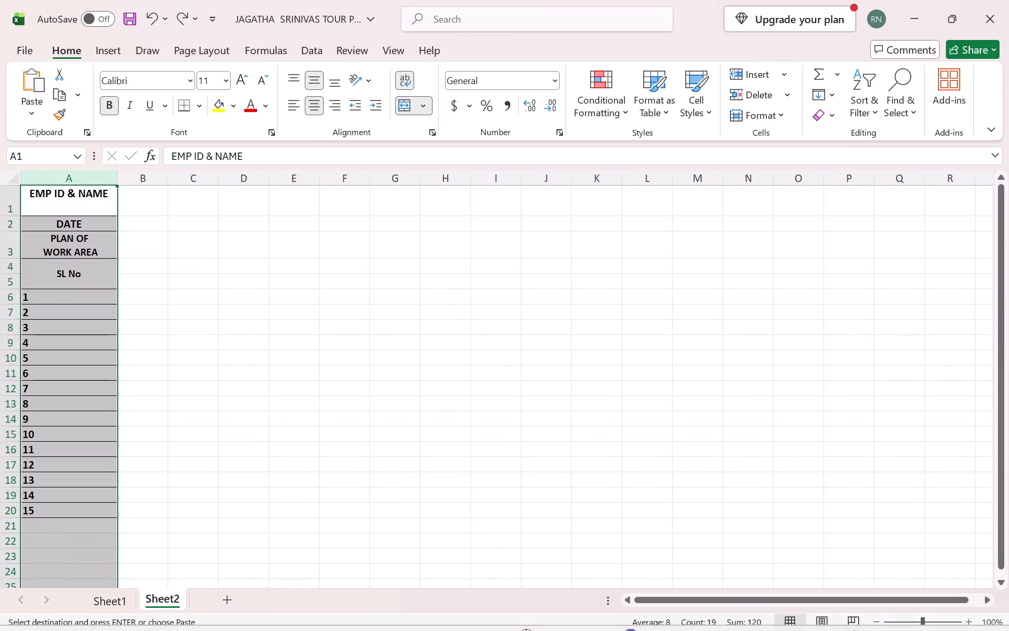
Copy the DOCTOR NAME column B of Sheet1 into column B of Sheet2.
{"action": "left_click", "coordinate": [104, 592]}
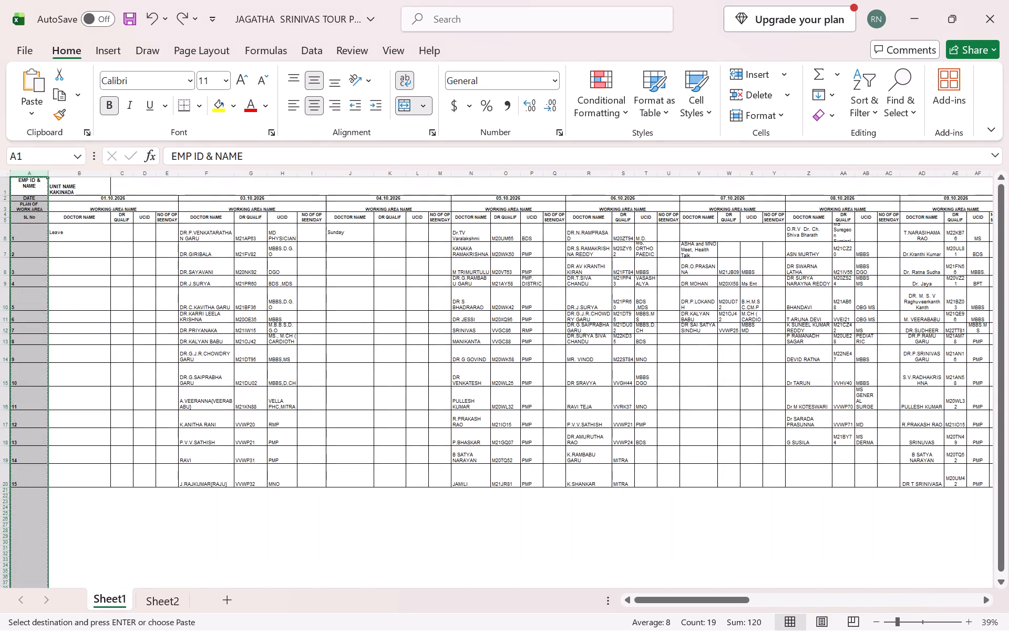
{"action": "left_click", "coordinate": [91, 337]}
{"action": "key", "text": "ctrl+c"}
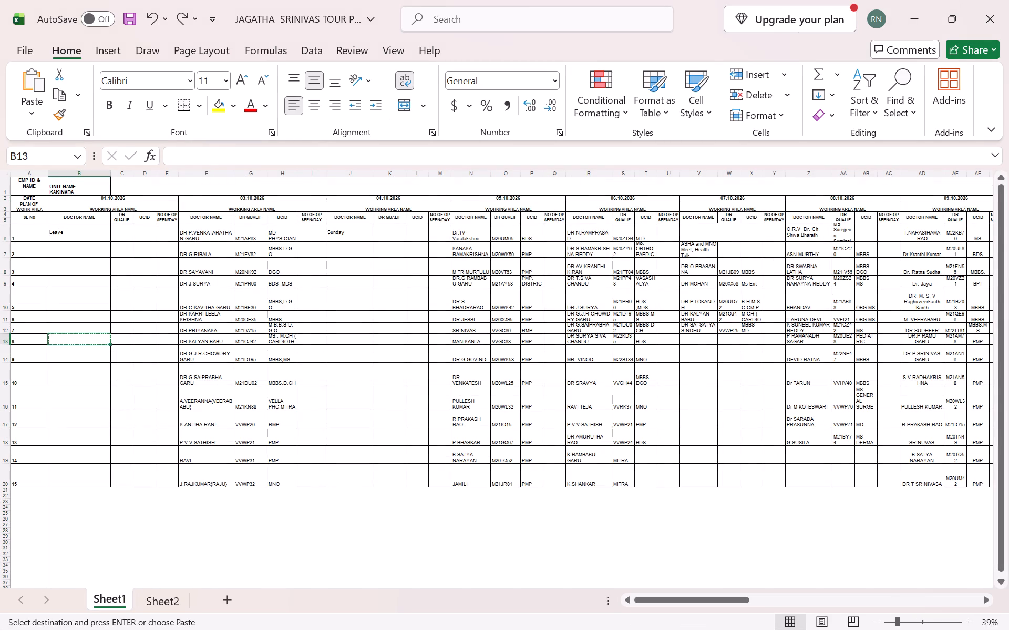
{"action": "left_click", "coordinate": [83, 173]}
{"action": "key", "text": "ctrl+c"}
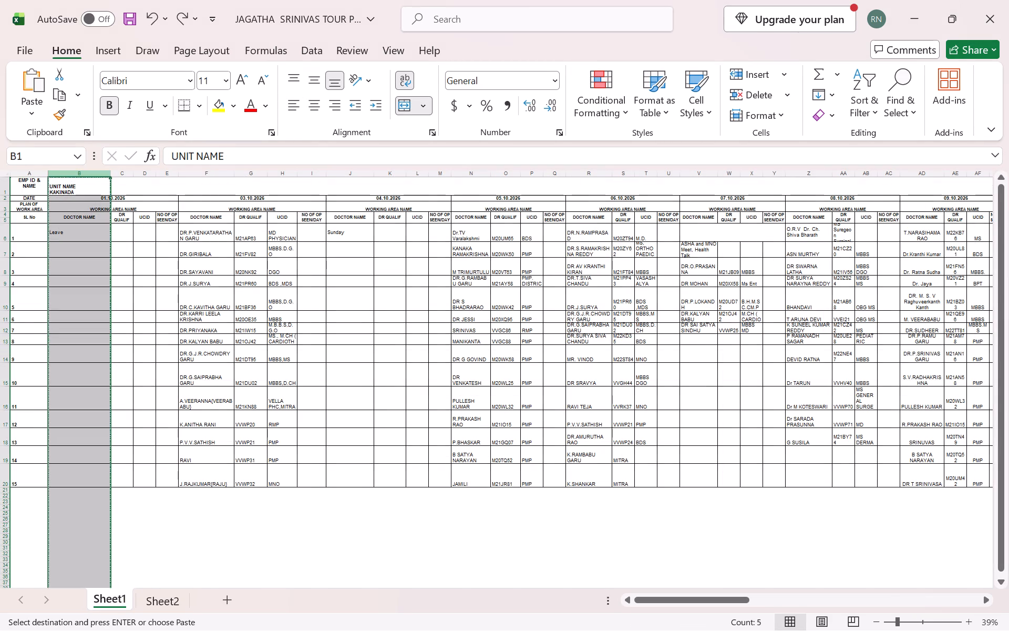
{"action": "left_click", "coordinate": [187, 601]}
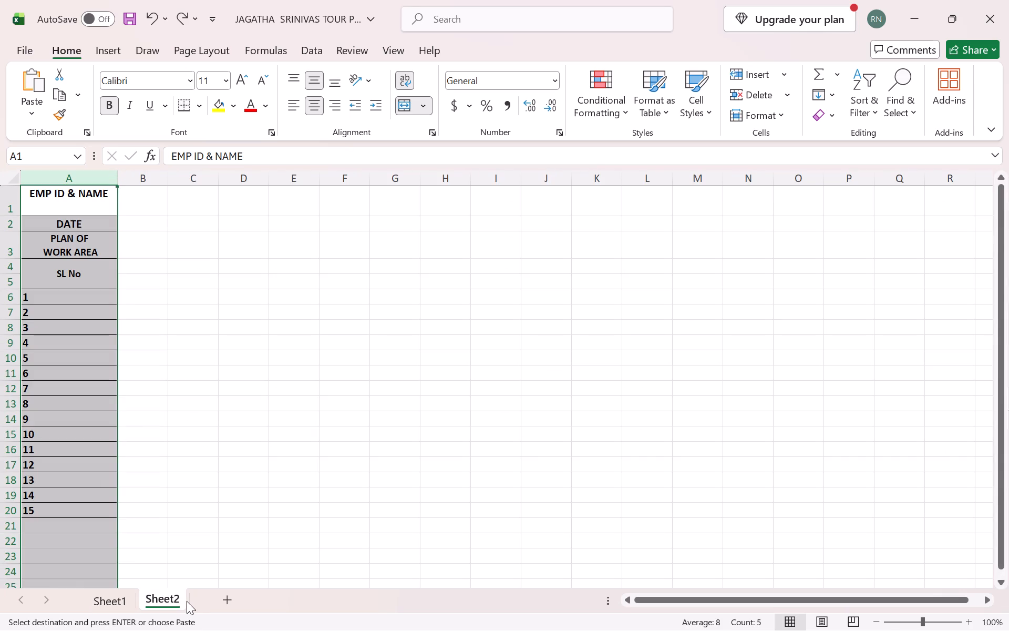
{"action": "left_click", "coordinate": [143, 192]}
{"action": "key", "text": "ctrl+v"}
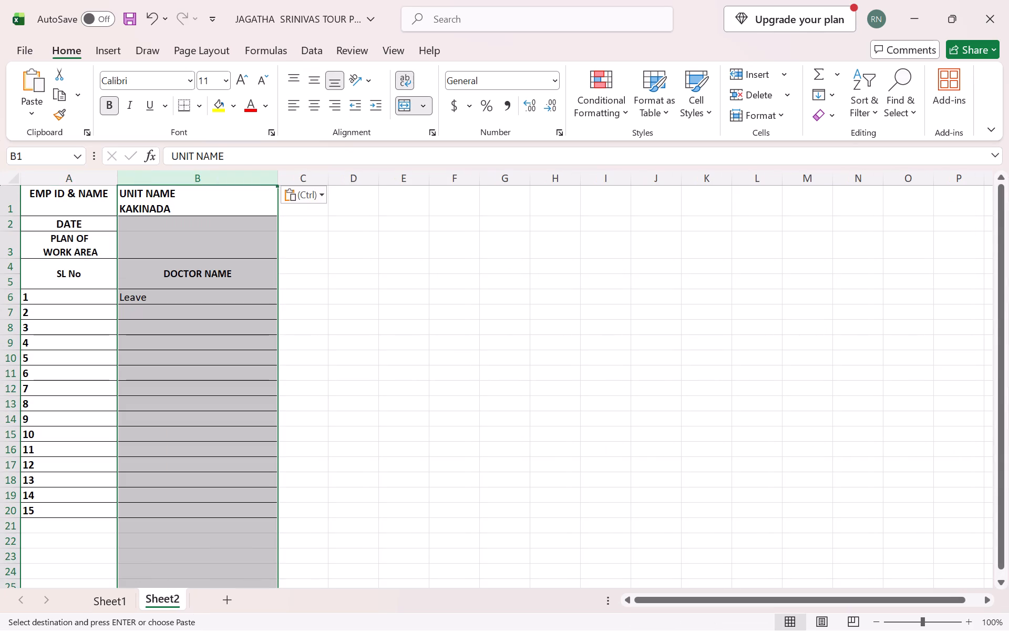
Copy the DR QUALIF column C of Sheet1 into column C of Sheet2.
{"action": "left_click", "coordinate": [123, 605]}
{"action": "left_click", "coordinate": [126, 451]}
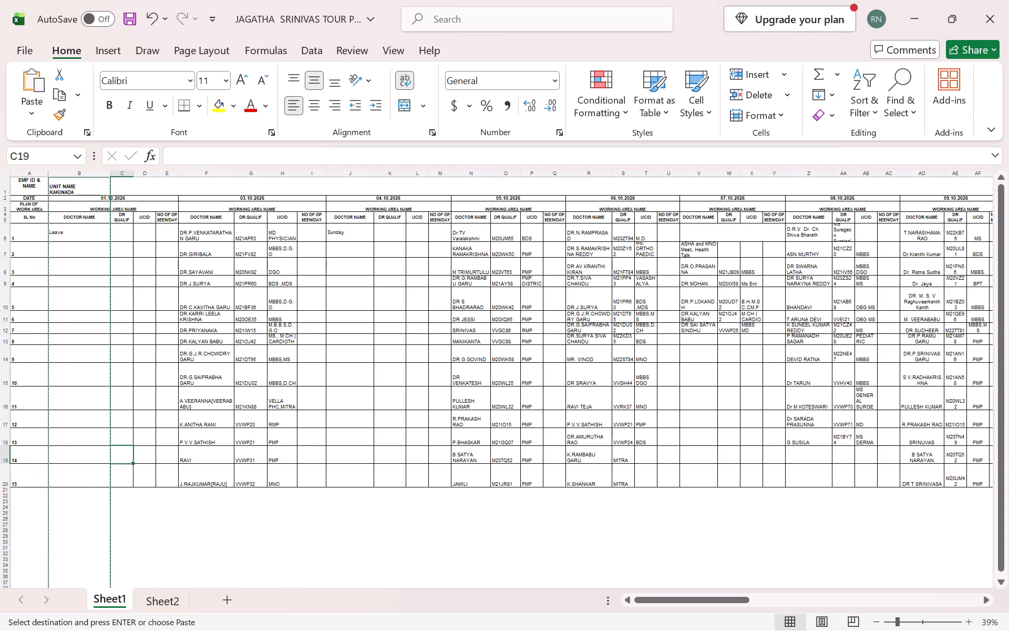
{"action": "left_click", "coordinate": [121, 178]}
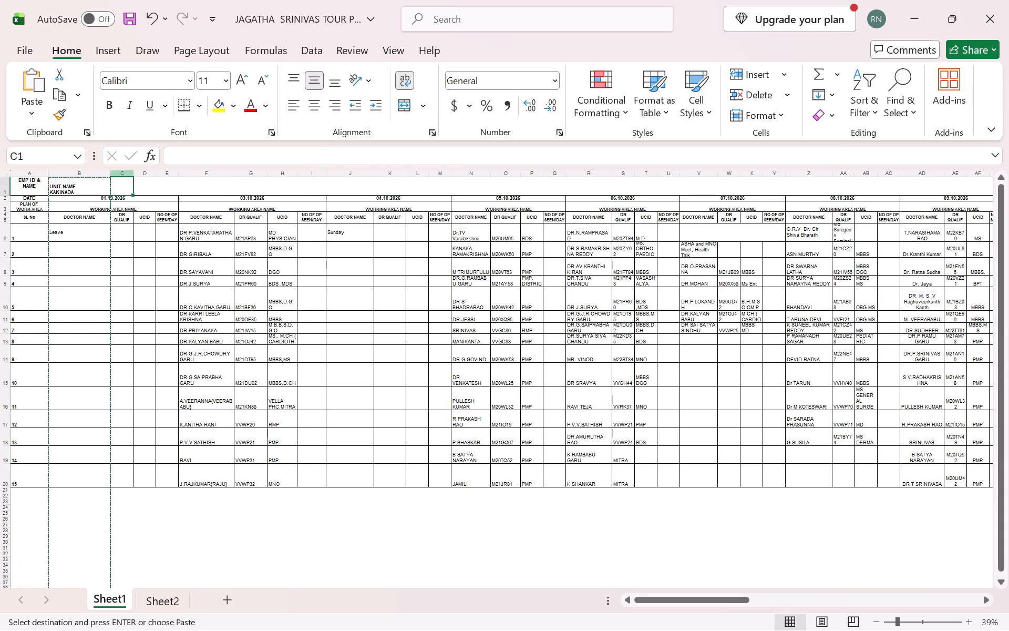
{"action": "double_click", "coordinate": [121, 172]}
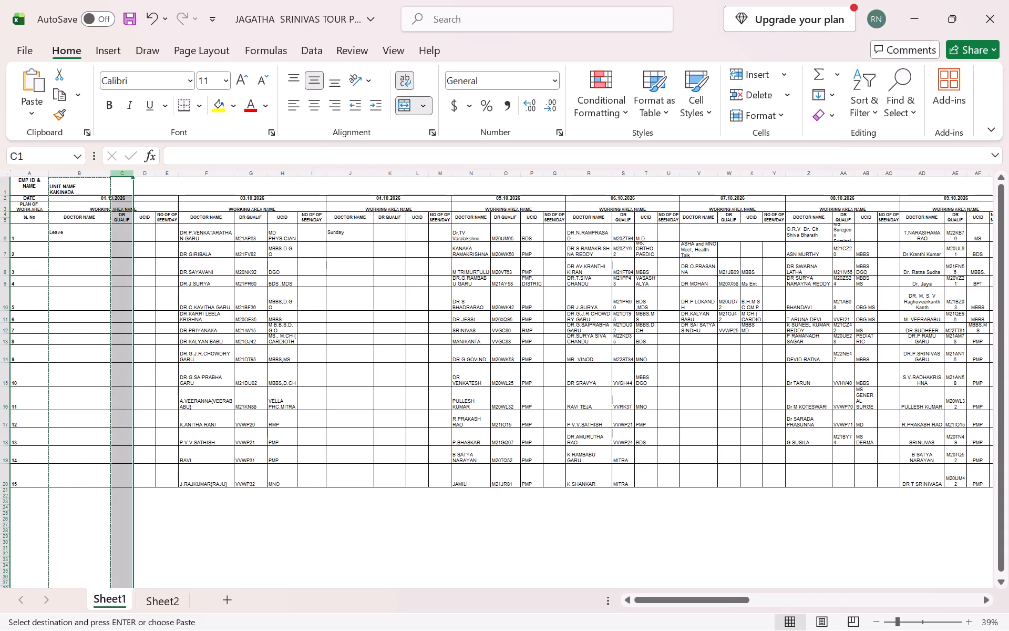
{"action": "key", "text": "ctrl+c"}
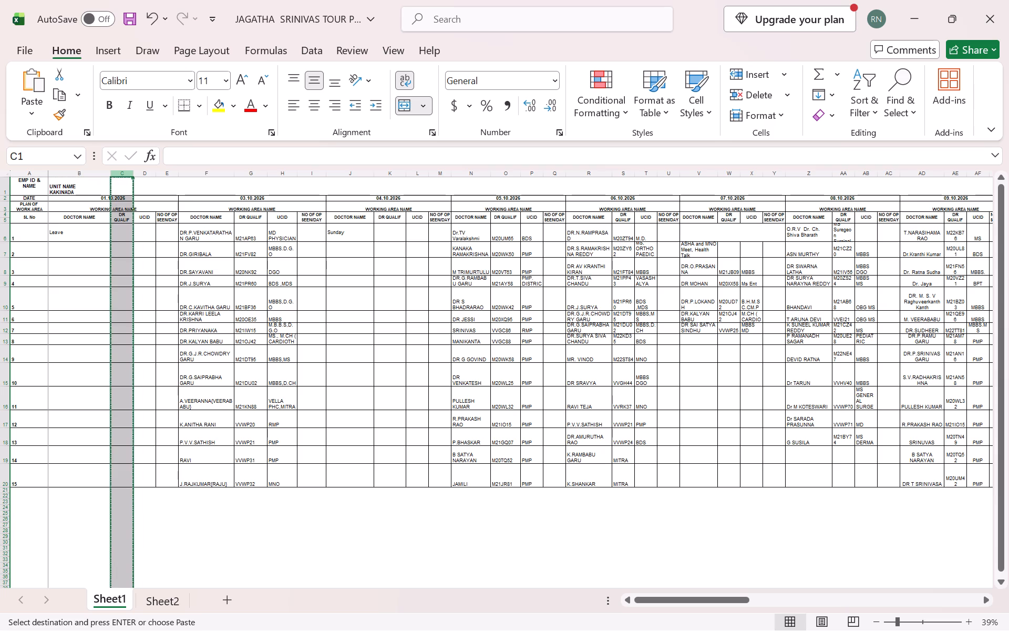
{"action": "left_click", "coordinate": [178, 605]}
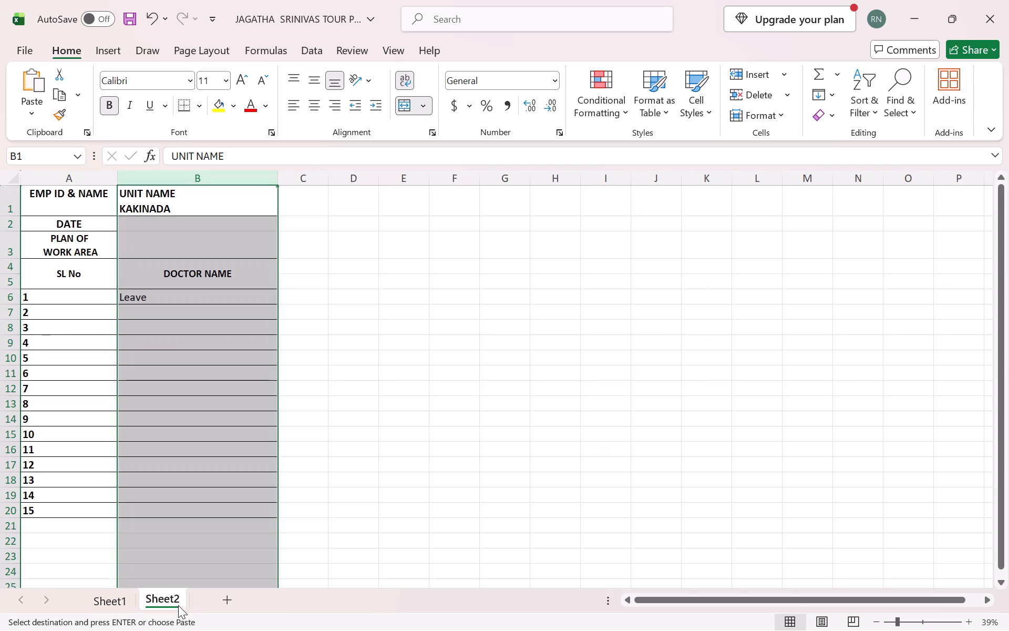
{"action": "left_click", "coordinate": [305, 218]}
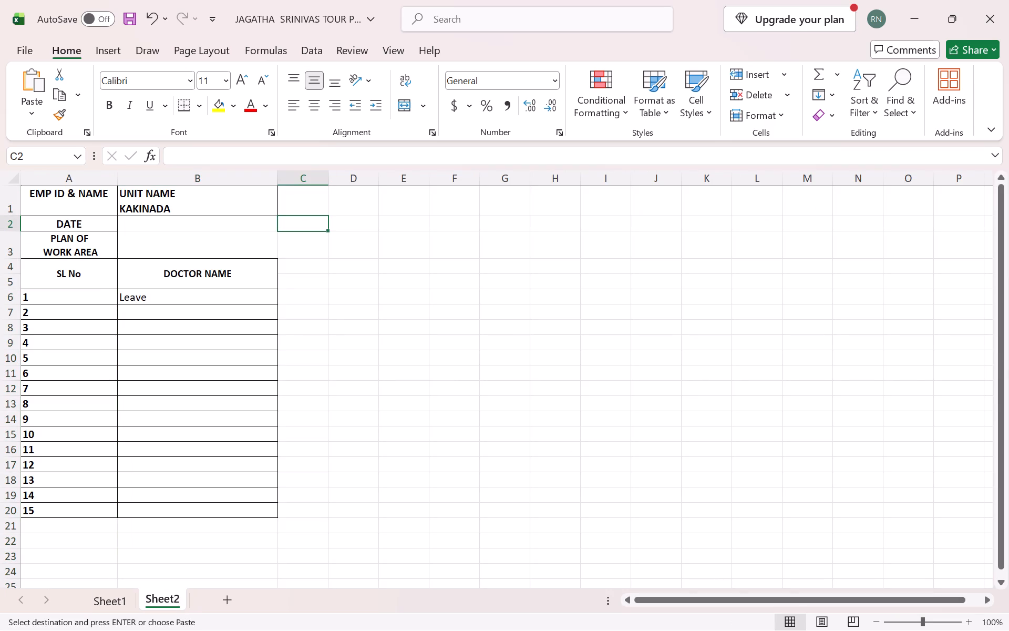
{"action": "left_click", "coordinate": [305, 181]}
{"action": "key", "text": "ctrl+v"}
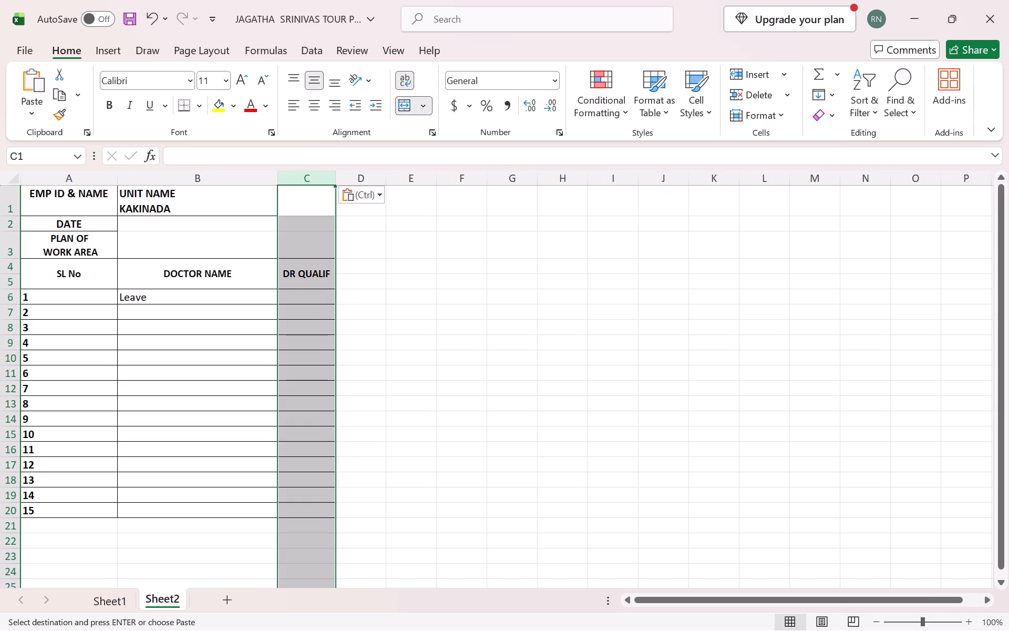
Copy the UCID column D of Sheet1 into column D of Sheet2.
{"action": "left_click", "coordinate": [105, 592]}
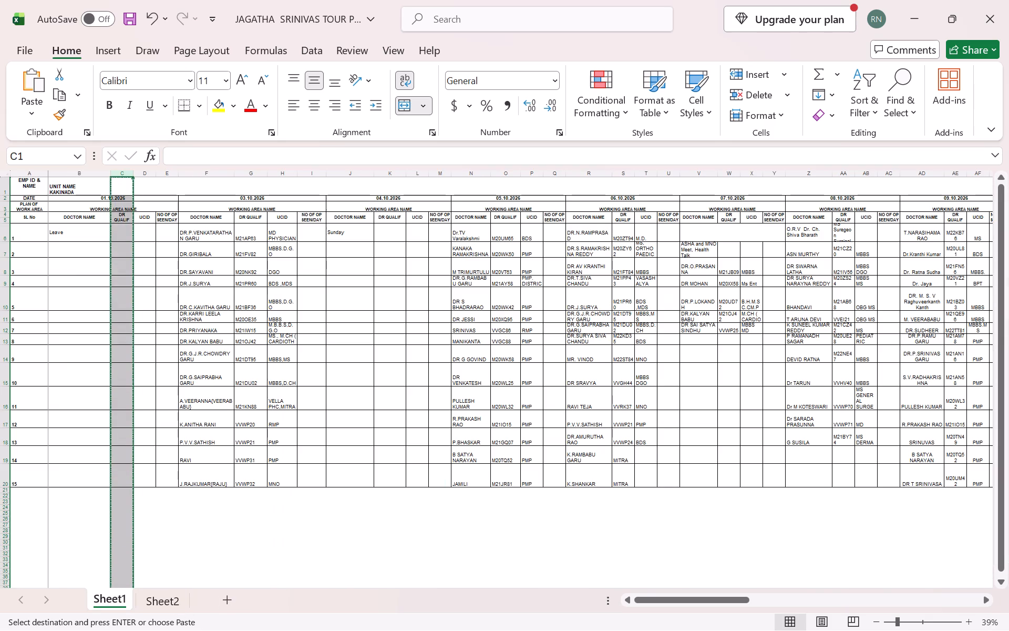
{"action": "left_click", "coordinate": [142, 174]}
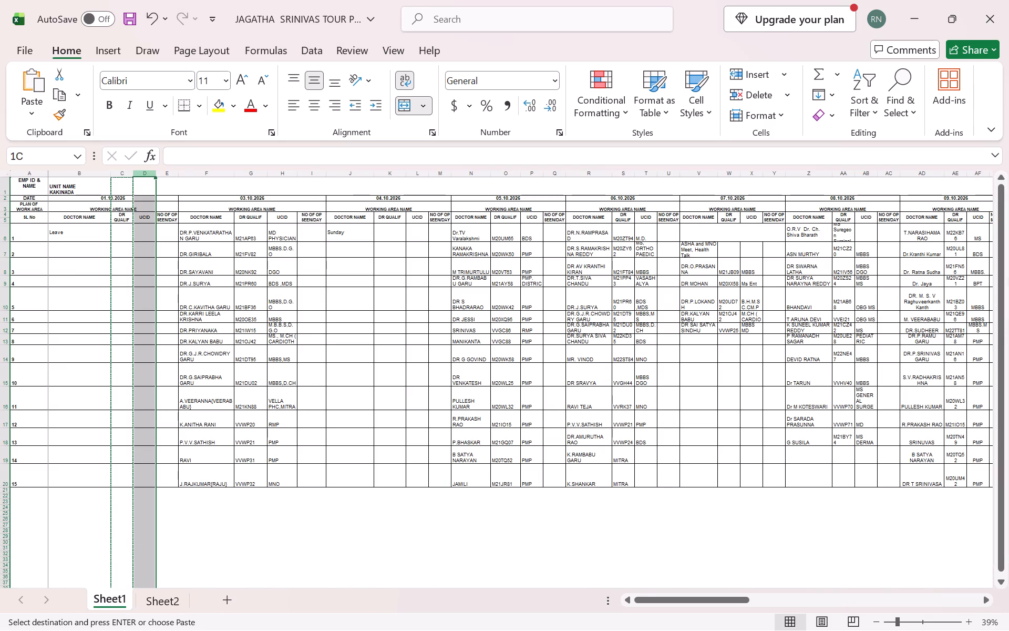
{"action": "key", "text": "ctrl+c"}
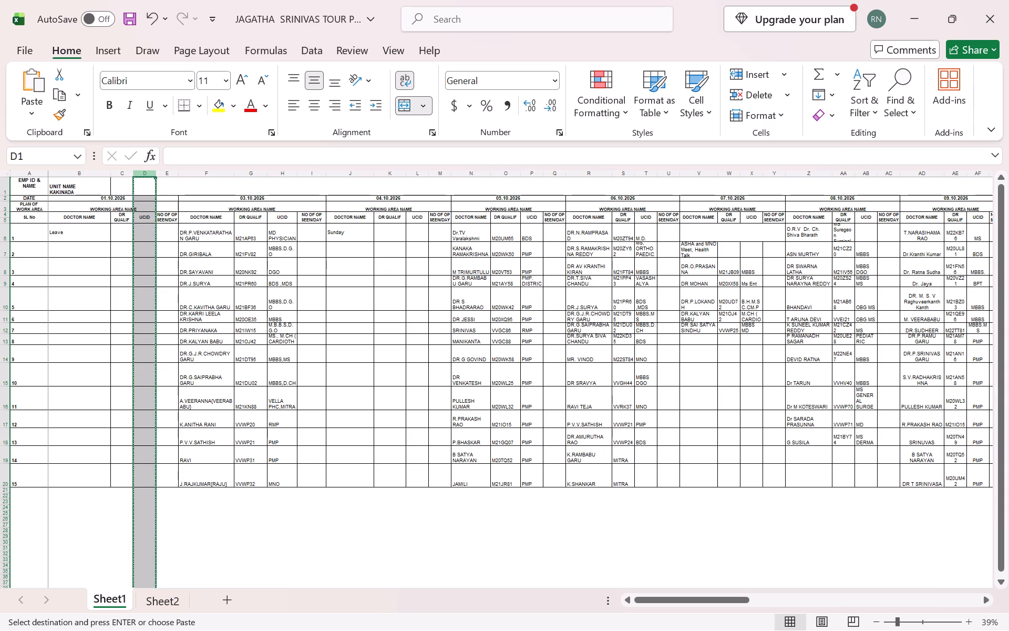
{"action": "left_click", "coordinate": [158, 604]}
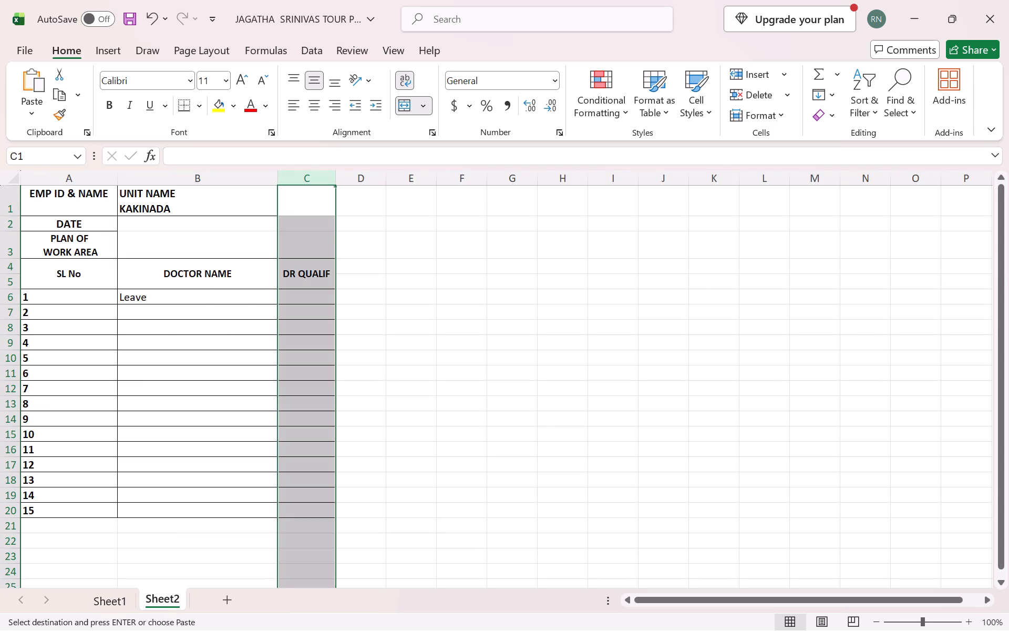
{"action": "left_click", "coordinate": [355, 184]}
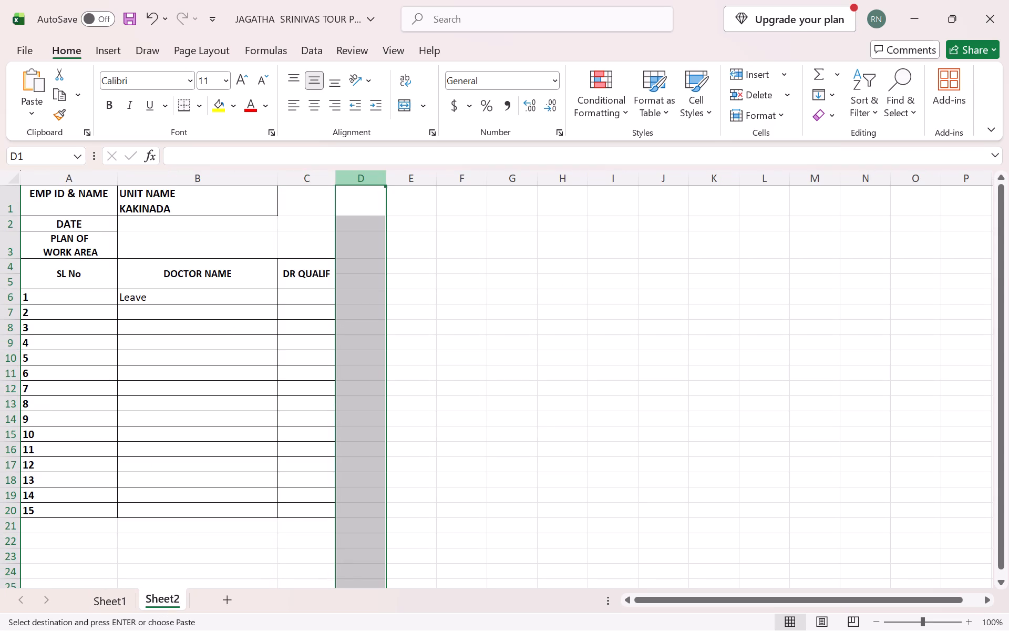
{"action": "key", "text": "ctrl+v"}
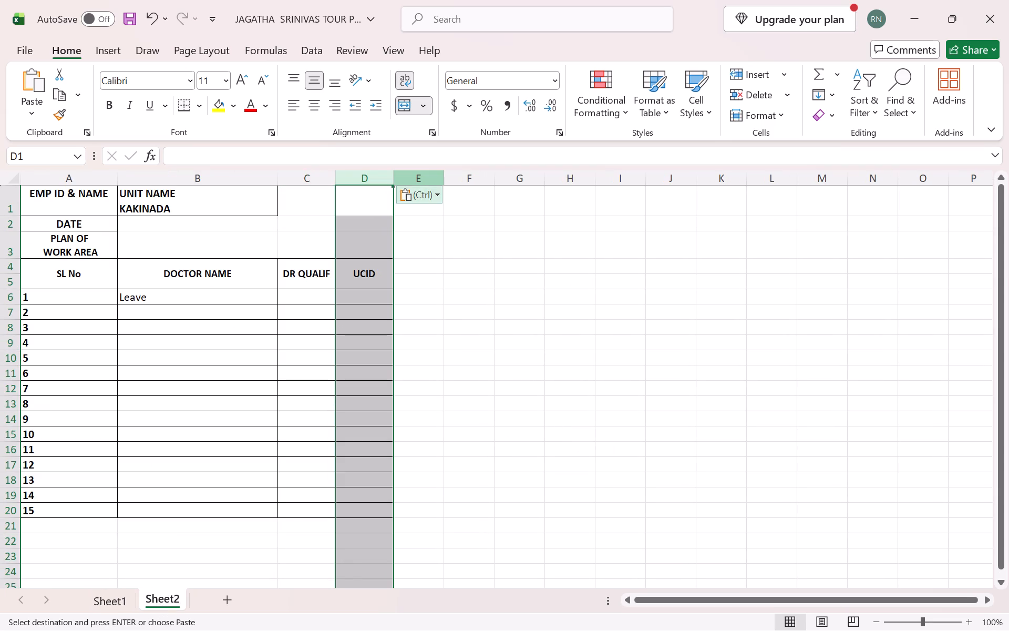
Paste the copied UCID column over column E of Sheet1.
{"action": "left_click", "coordinate": [420, 183]}
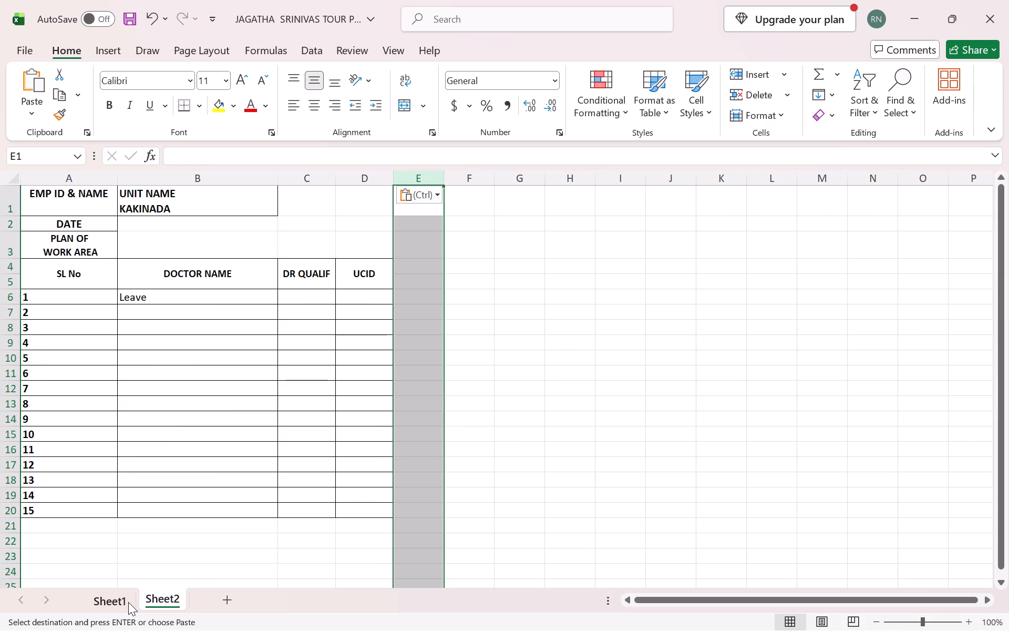
{"action": "left_click", "coordinate": [128, 602]}
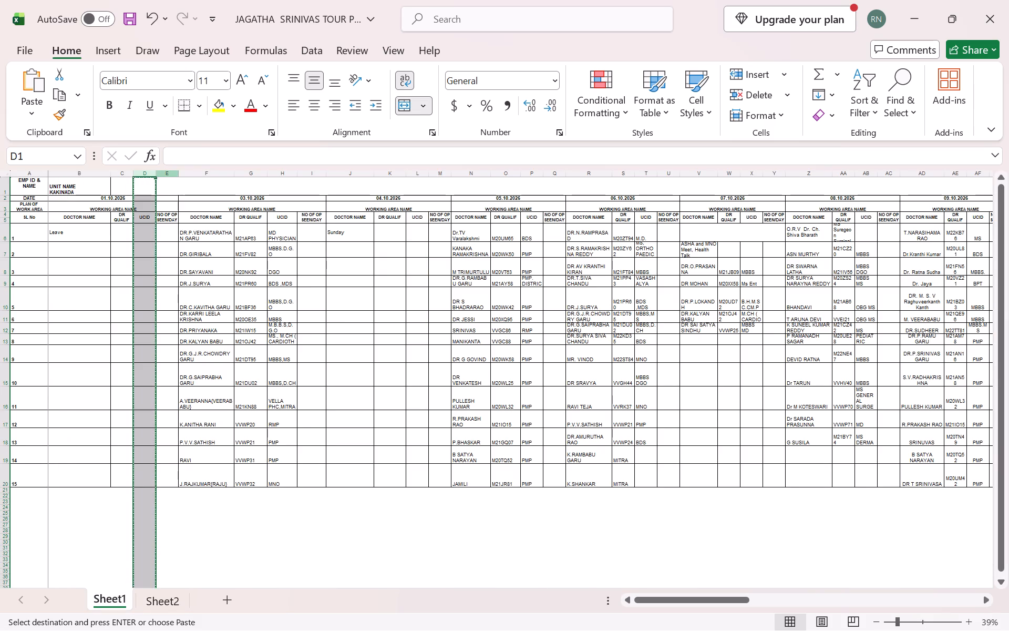
{"action": "left_click", "coordinate": [164, 175]}
{"action": "key", "text": "ctrl+v"}
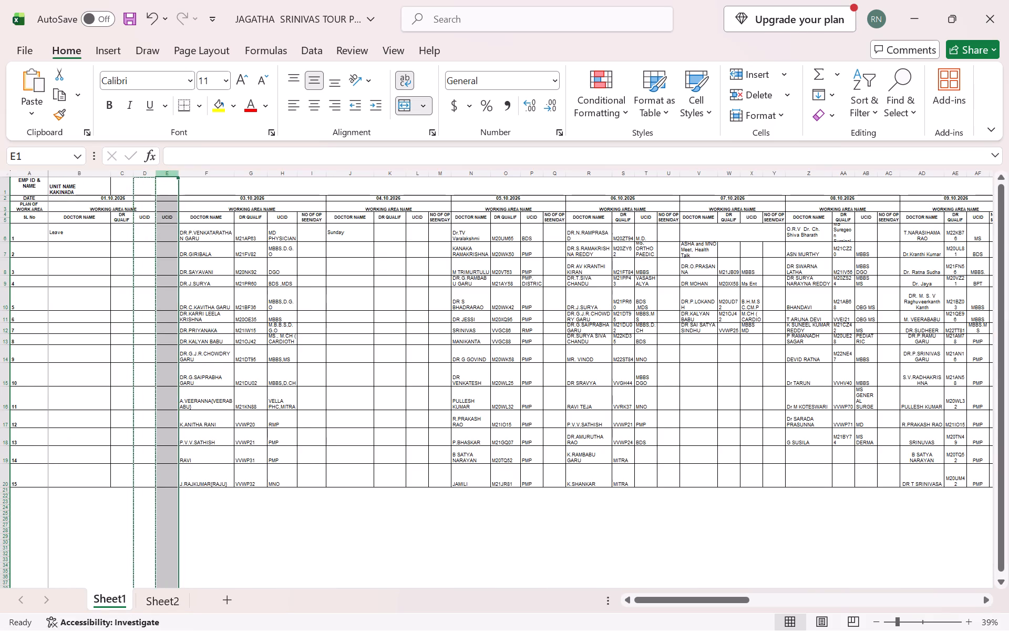
Paste the copied UCID column into column E of Sheet2, beside the existing UCID column.
{"action": "left_click", "coordinate": [163, 599]}
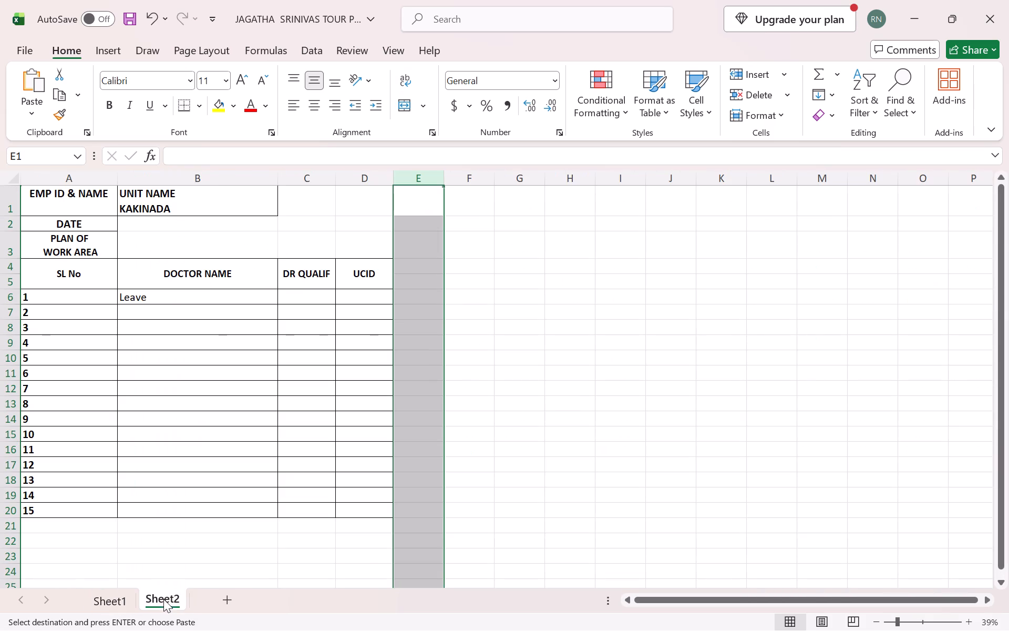
{"action": "left_click", "coordinate": [418, 181]}
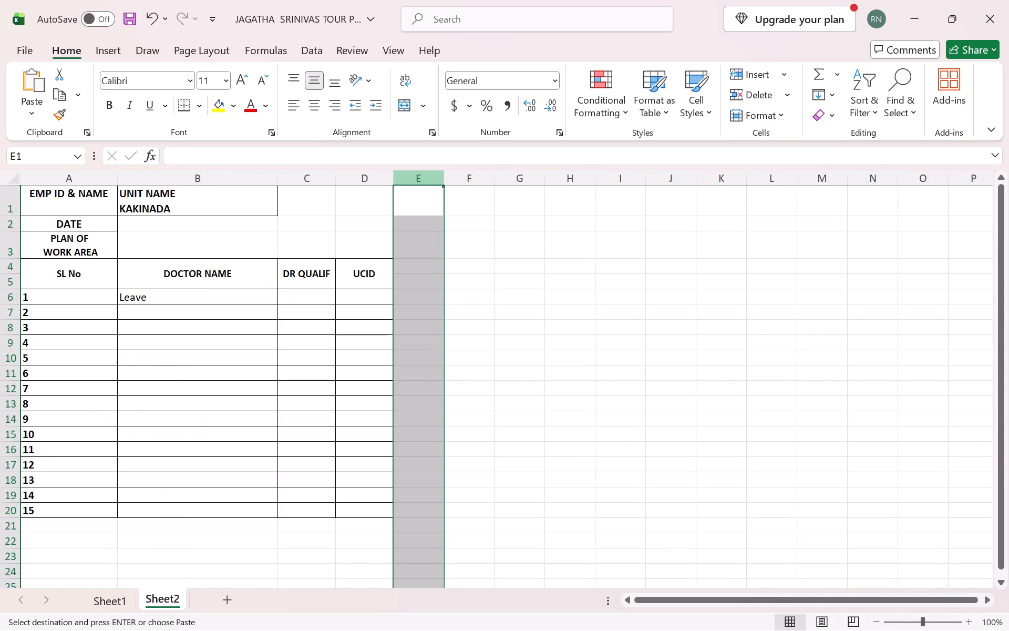
{"action": "key", "text": "ctrl+v"}
{"action": "scroll", "coordinate": [264, 236], "scroll_direction": "up", "scroll_amount": 1}
{"action": "scroll", "coordinate": [264, 236], "scroll_direction": "right", "scroll_amount": 1}
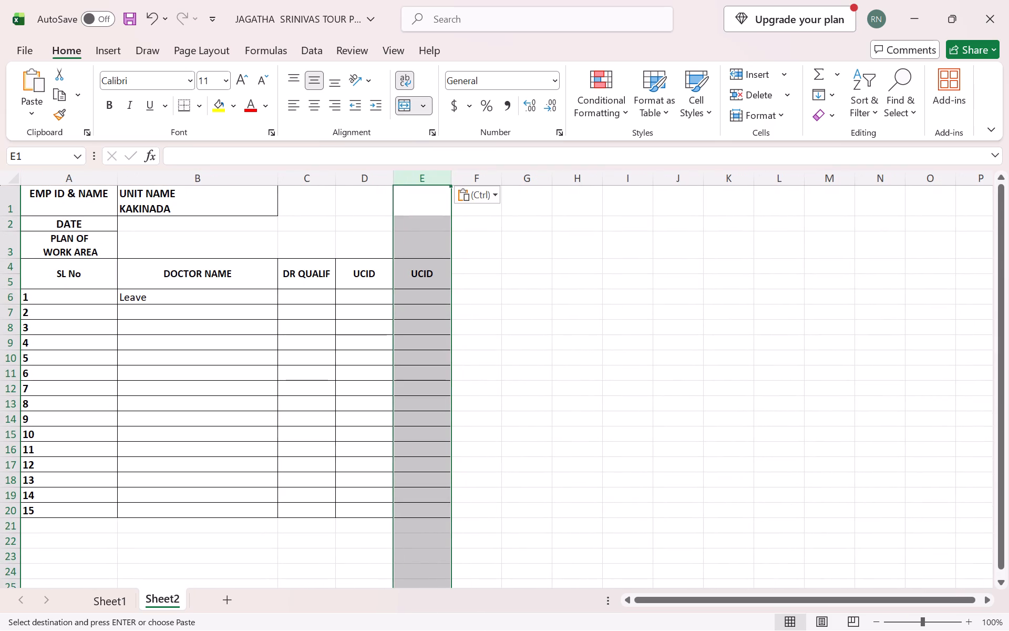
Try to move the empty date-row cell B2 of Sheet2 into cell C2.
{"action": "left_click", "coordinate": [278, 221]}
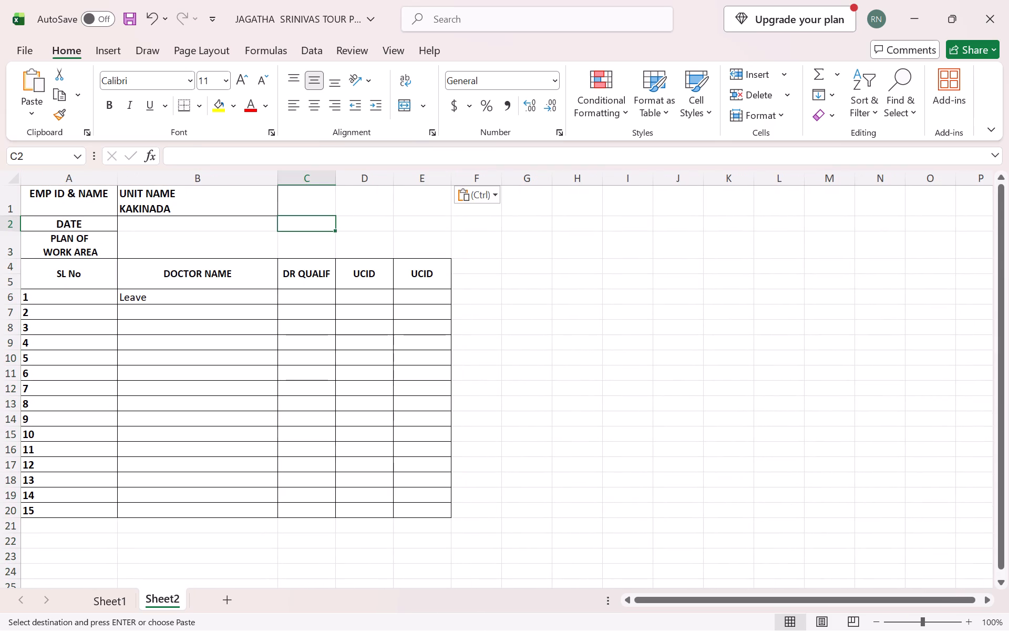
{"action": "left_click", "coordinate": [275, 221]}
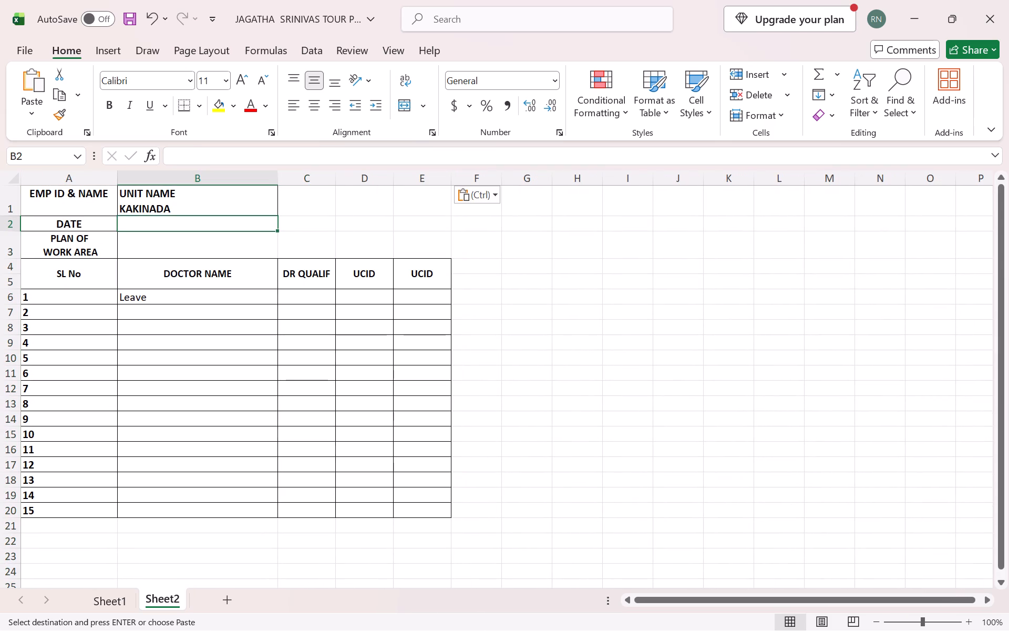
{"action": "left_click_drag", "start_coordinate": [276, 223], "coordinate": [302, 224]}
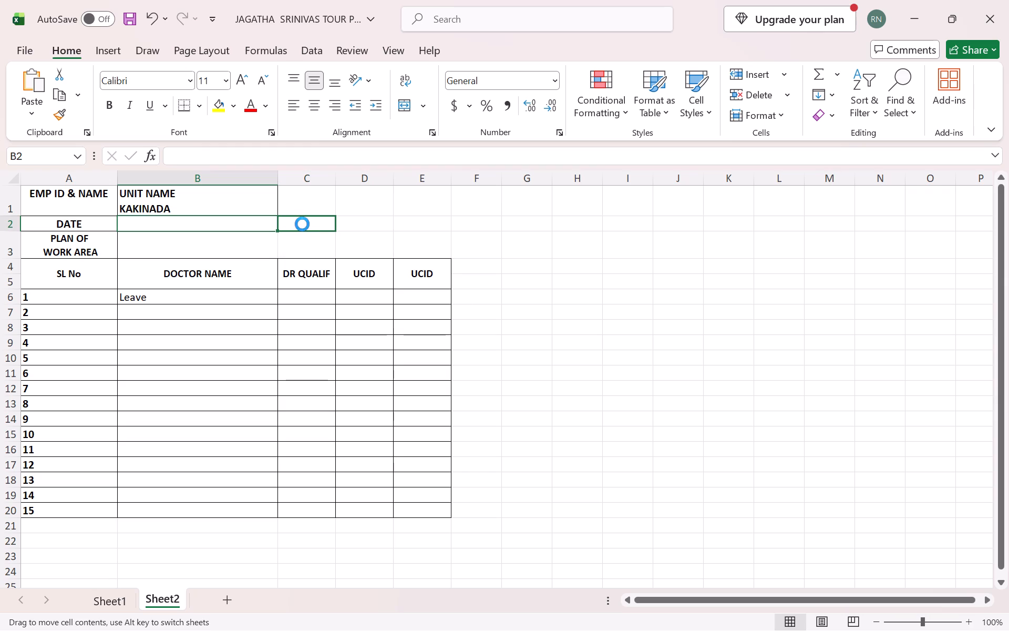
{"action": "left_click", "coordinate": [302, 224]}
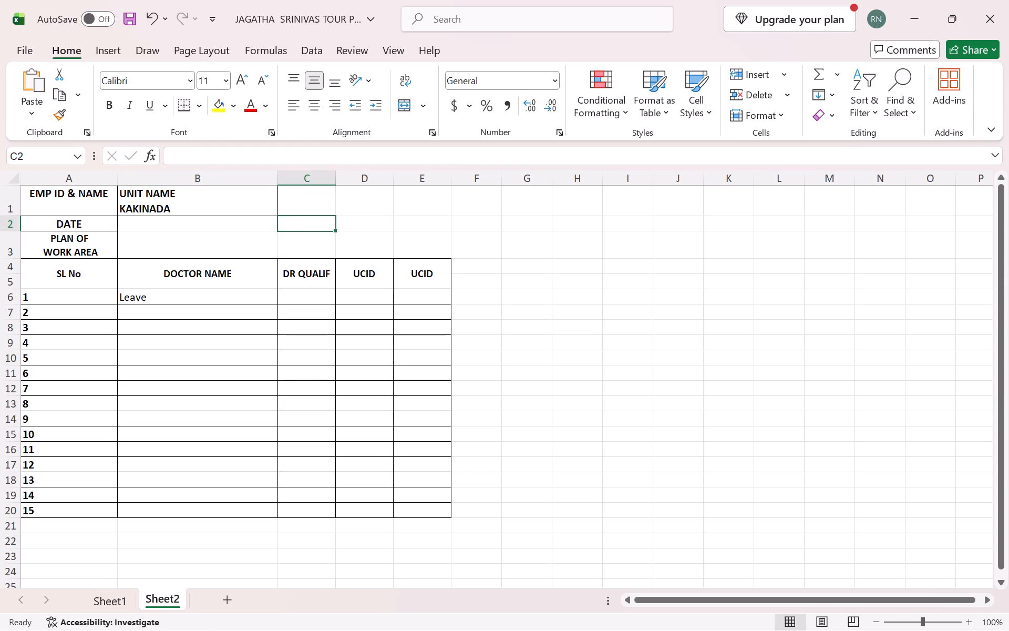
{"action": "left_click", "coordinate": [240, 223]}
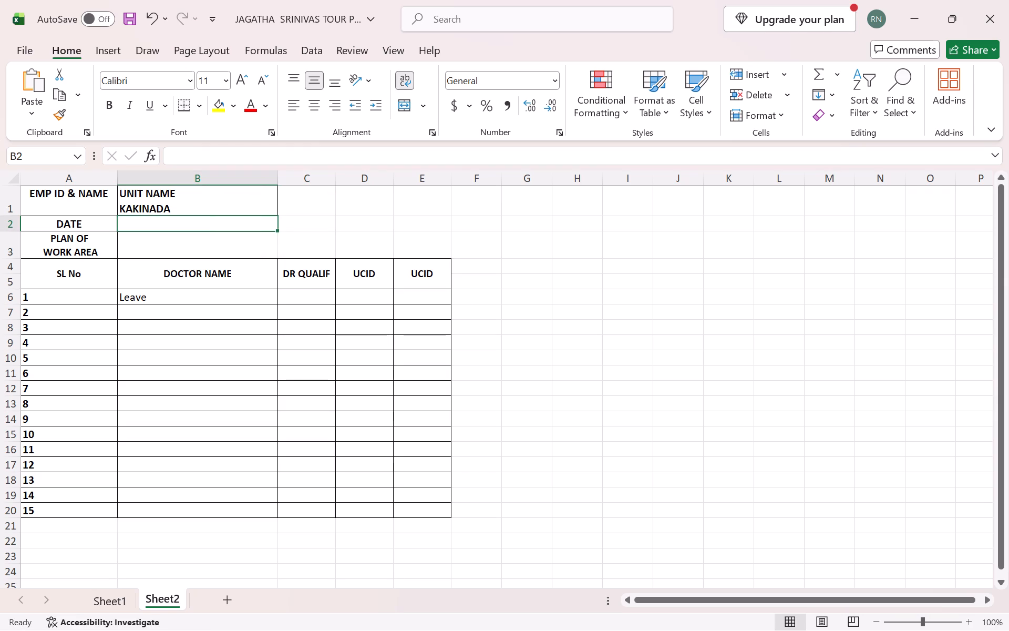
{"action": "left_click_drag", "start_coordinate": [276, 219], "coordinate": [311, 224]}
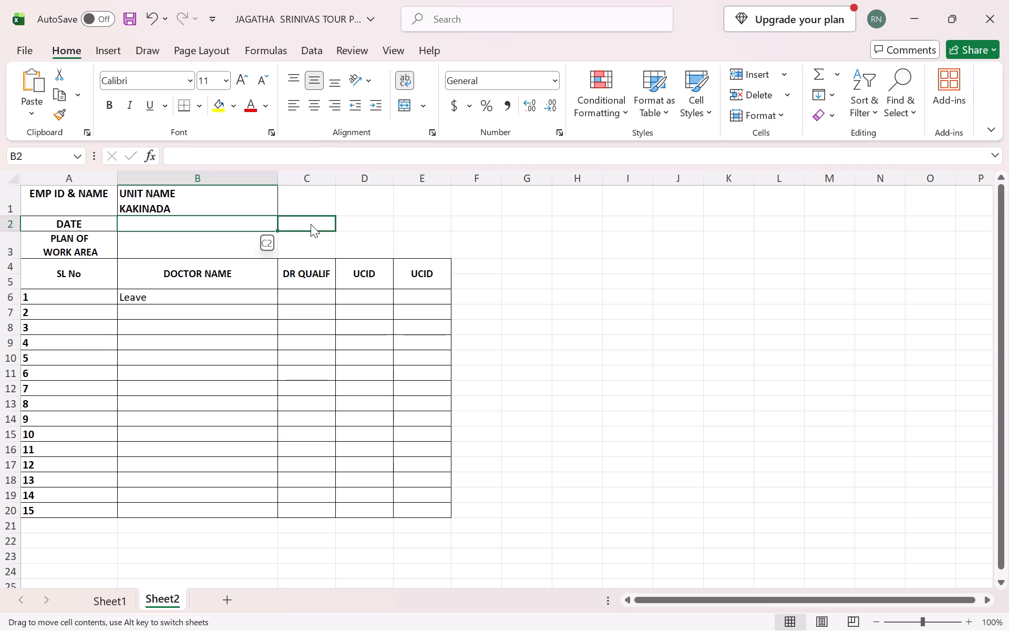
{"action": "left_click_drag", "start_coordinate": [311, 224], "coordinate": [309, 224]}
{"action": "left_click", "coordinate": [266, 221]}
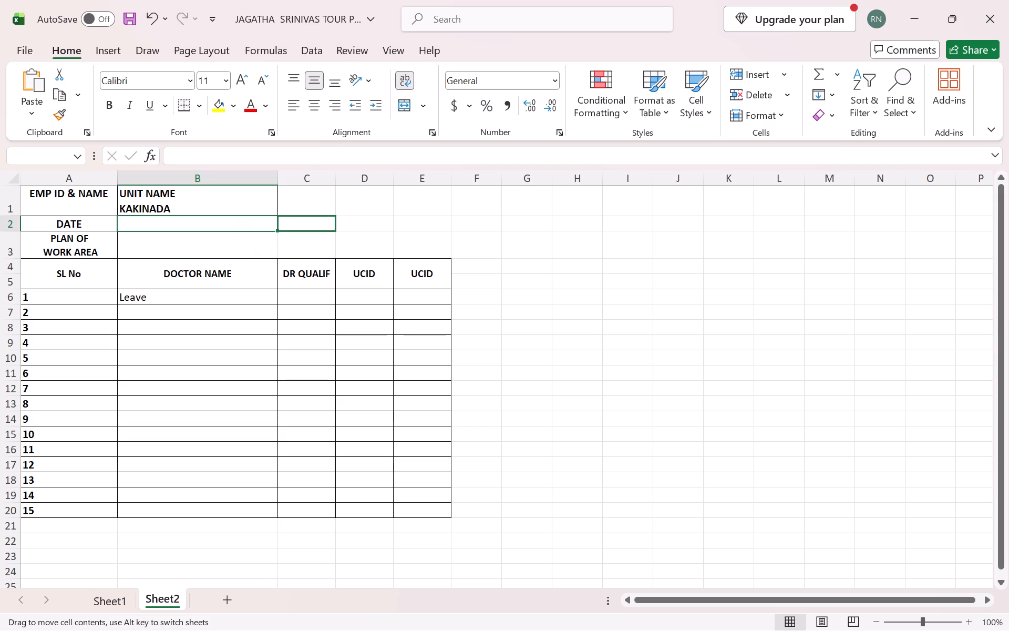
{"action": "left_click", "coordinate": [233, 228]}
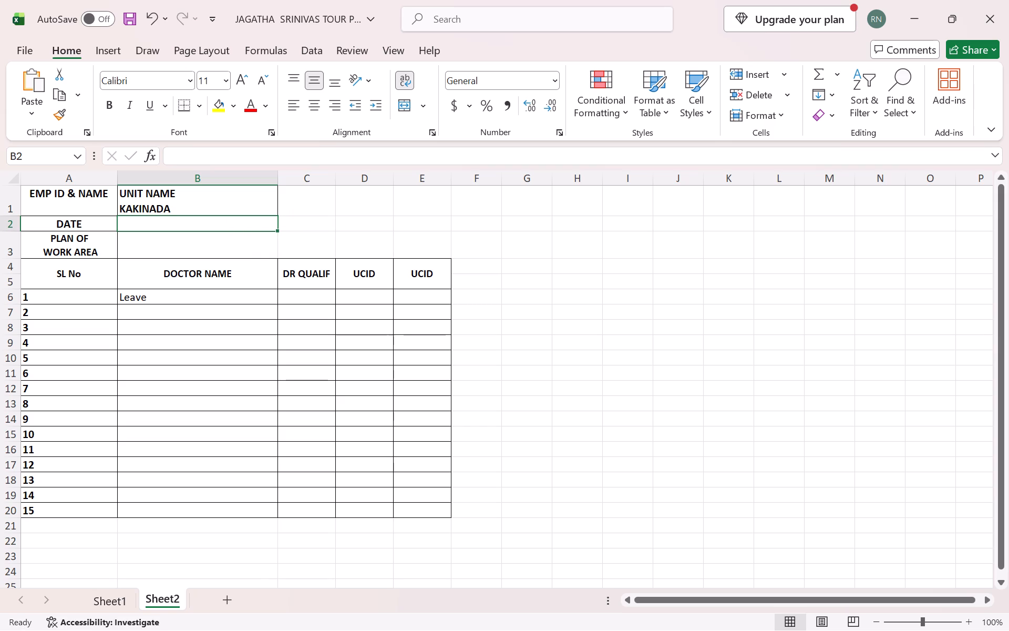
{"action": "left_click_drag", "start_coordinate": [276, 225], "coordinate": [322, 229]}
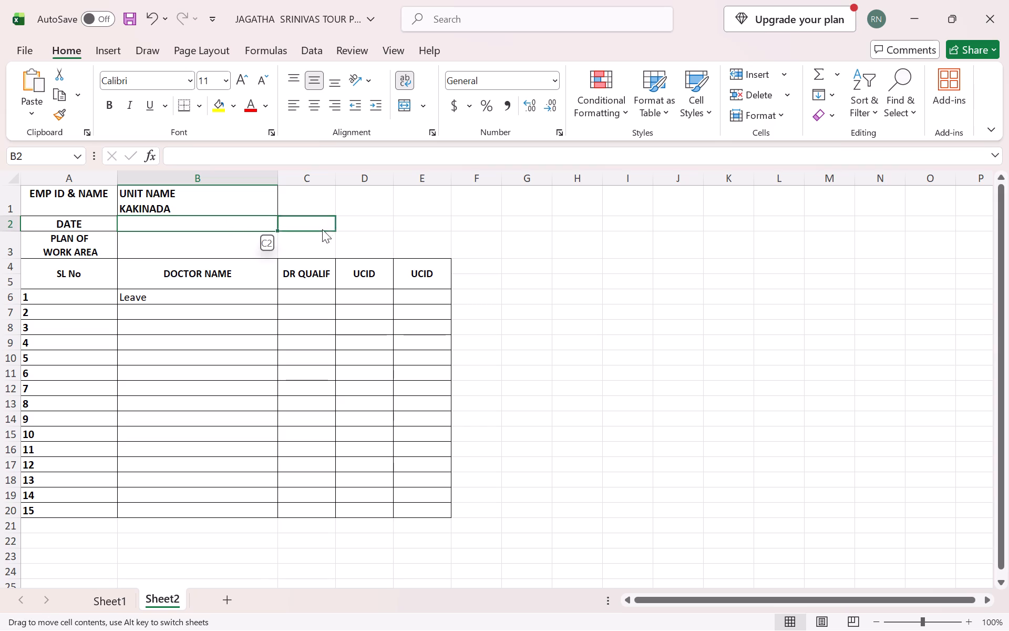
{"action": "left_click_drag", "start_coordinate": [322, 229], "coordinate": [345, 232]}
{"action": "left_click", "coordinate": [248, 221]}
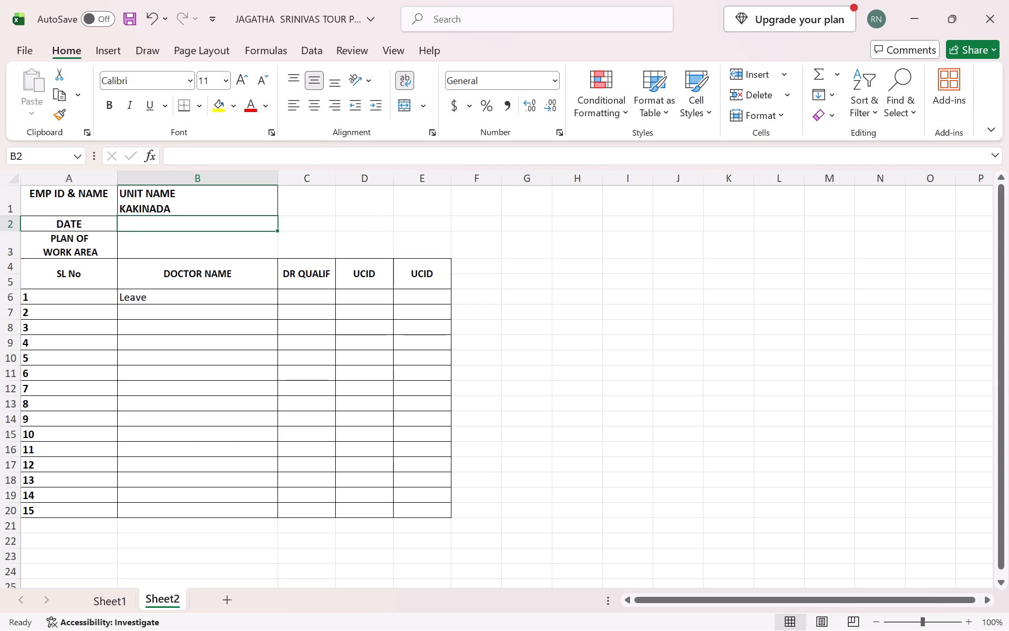
Set the date heading in merged cell AT2 of Sheet1 to 02.11.2026.
{"action": "left_click", "coordinate": [108, 604]}
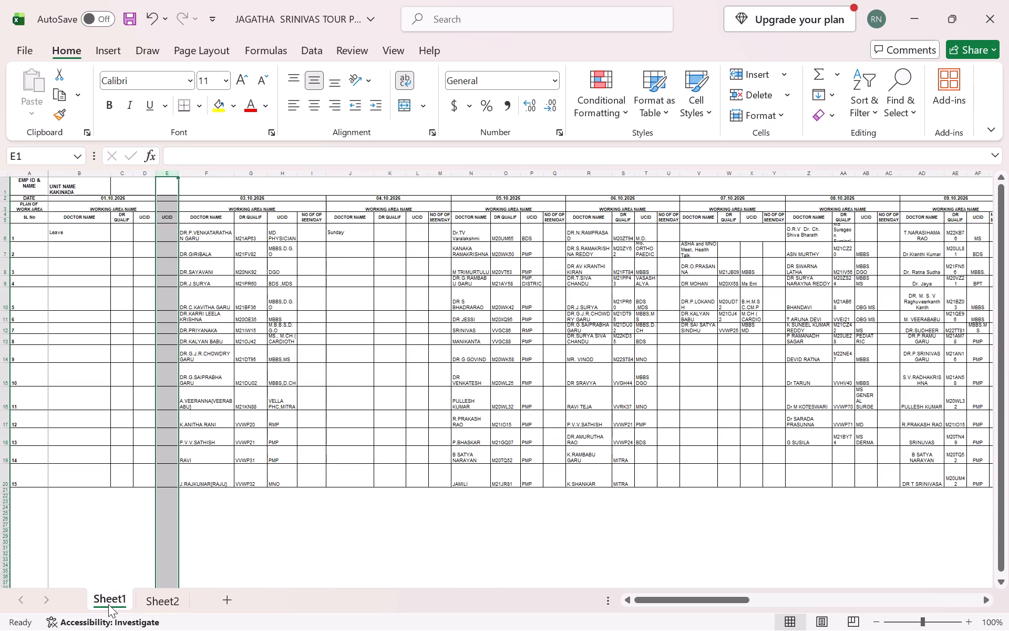
{"action": "left_click", "coordinate": [244, 574]}
{"action": "scroll", "coordinate": [223, 465], "scroll_direction": "right", "scroll_amount": 2}
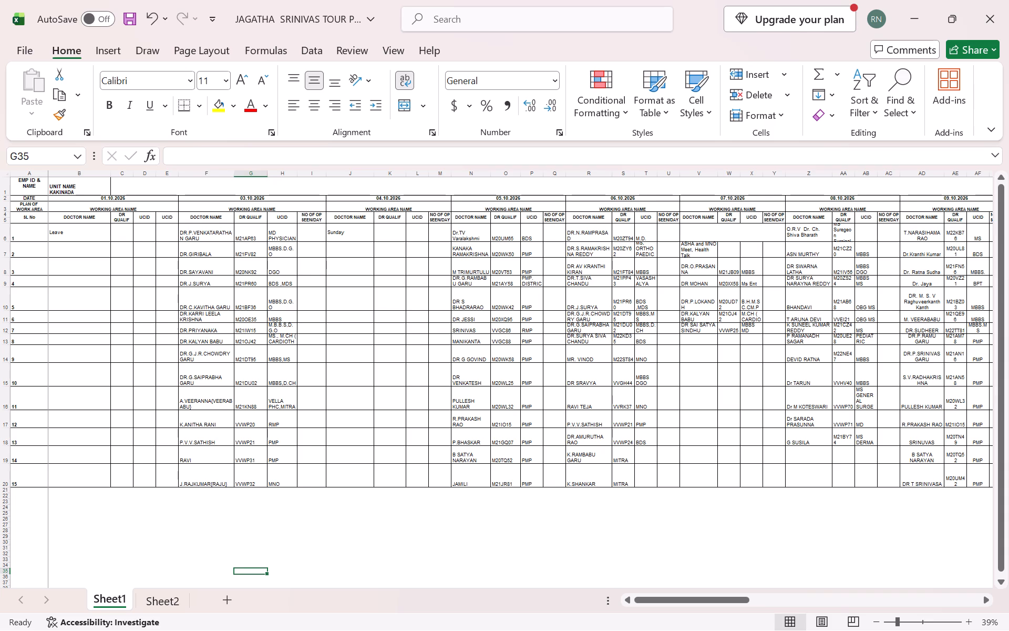
{"action": "scroll", "coordinate": [604, 244], "scroll_direction": "left", "scroll_amount": 6}
{"action": "double_click", "coordinate": [815, 195]}
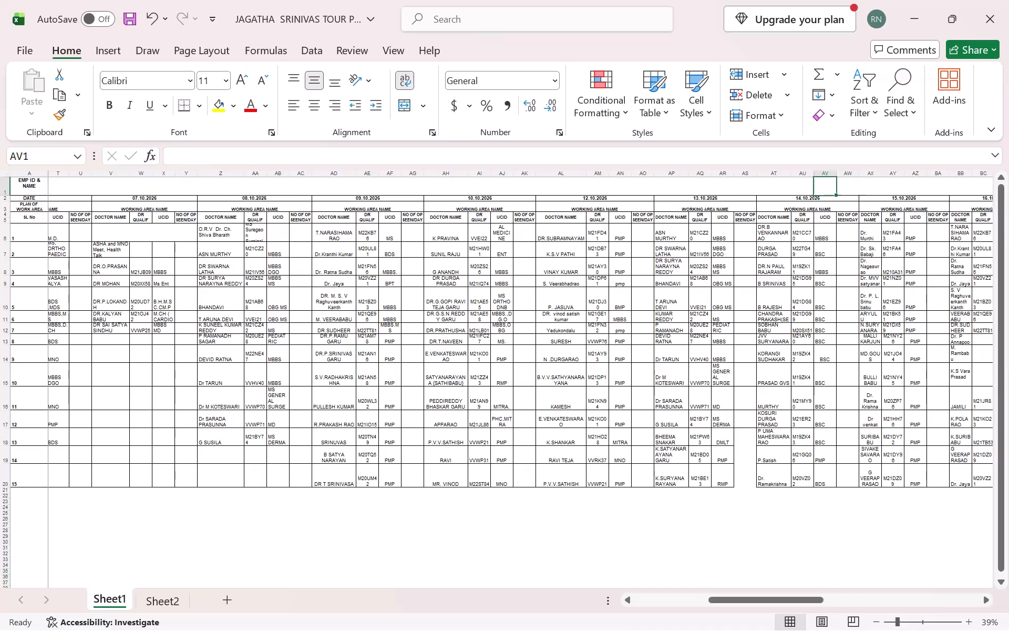
{"action": "scroll", "coordinate": [889, 196], "scroll_direction": "left", "scroll_amount": 2}
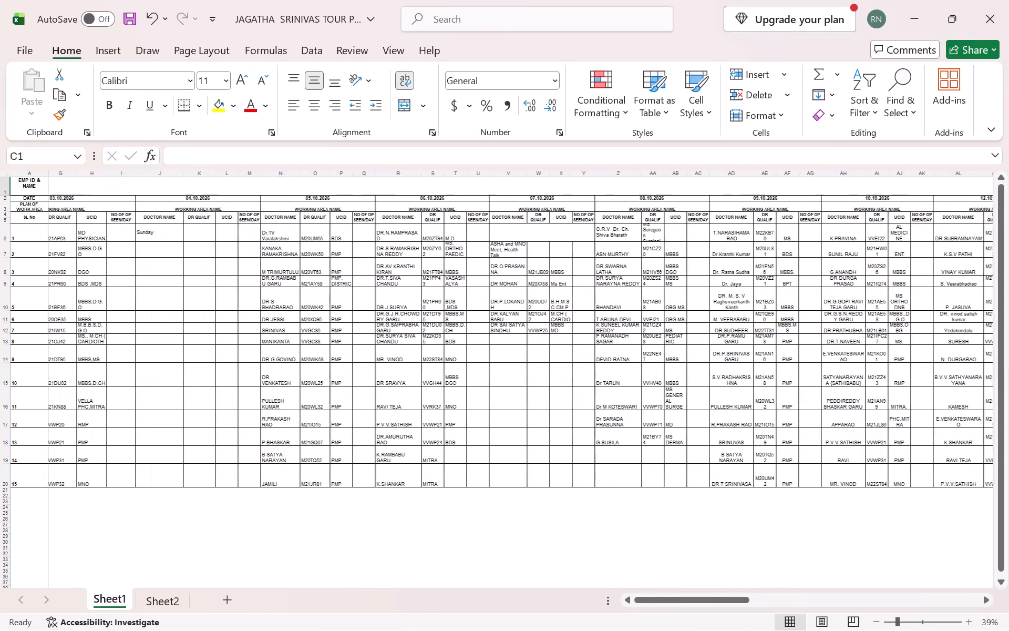
{"action": "scroll", "coordinate": [889, 196], "scroll_direction": "left", "scroll_amount": 4}
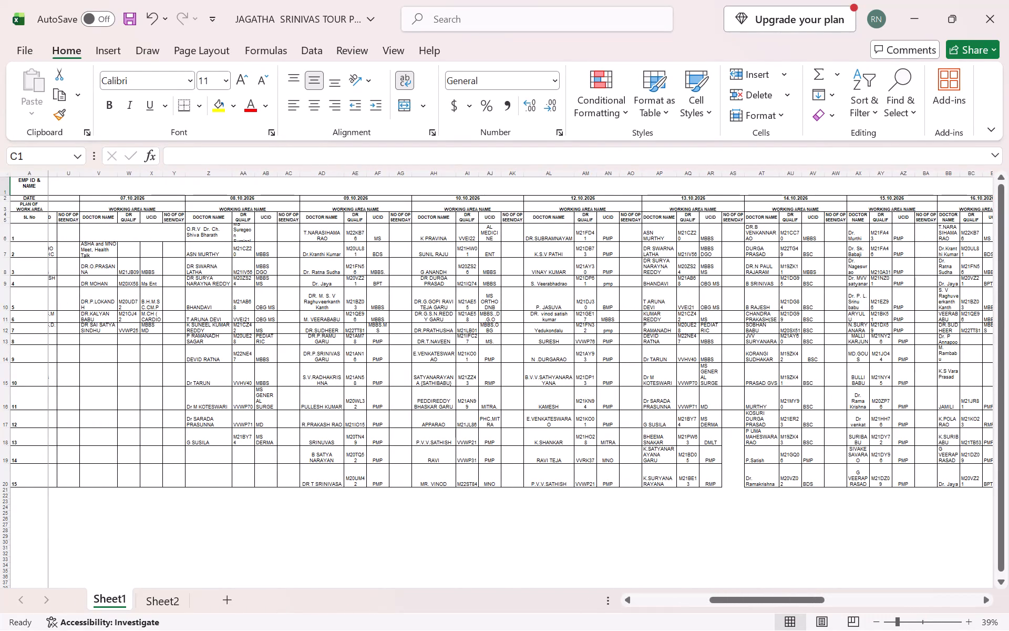
{"action": "double_click", "coordinate": [788, 196]}
{"action": "double_click", "coordinate": [796, 203]}
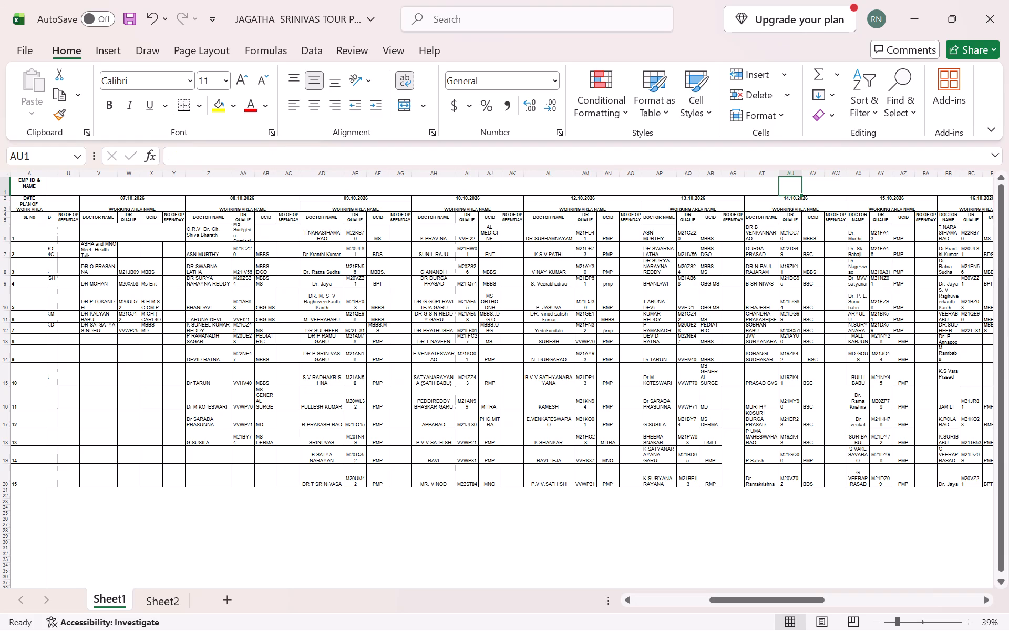
{"action": "double_click", "coordinate": [793, 200]}
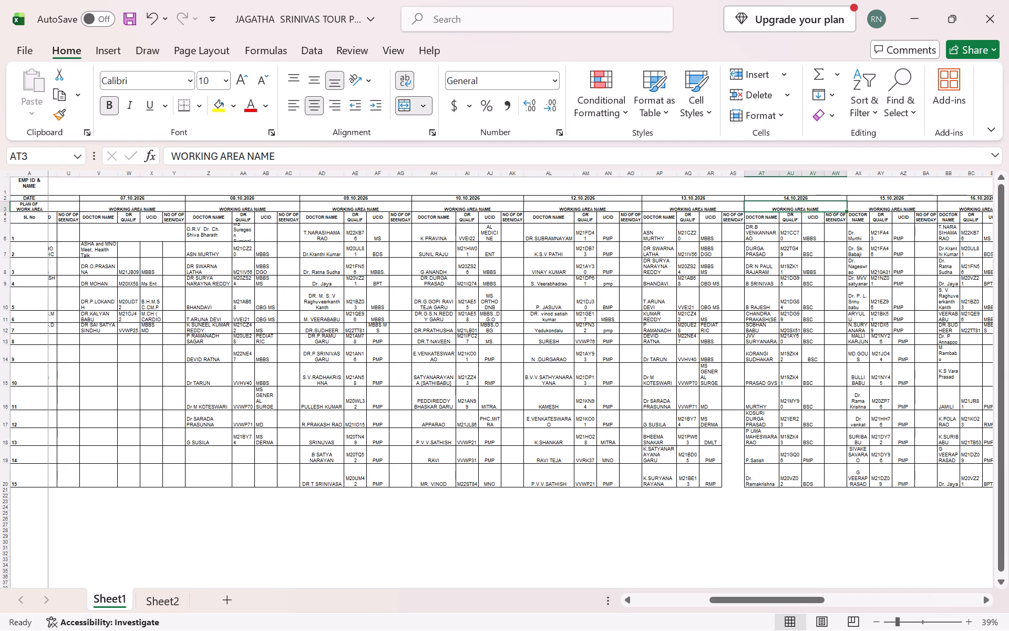
{"action": "left_click", "coordinate": [789, 196]}
{"action": "double_click", "coordinate": [789, 196]}
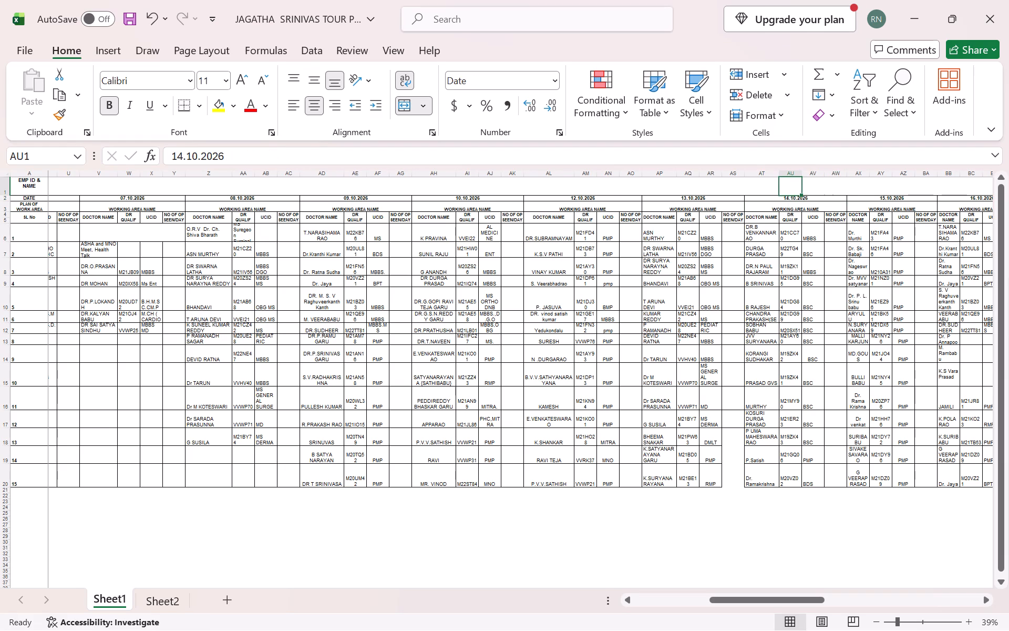
{"action": "double_click", "coordinate": [790, 198]}
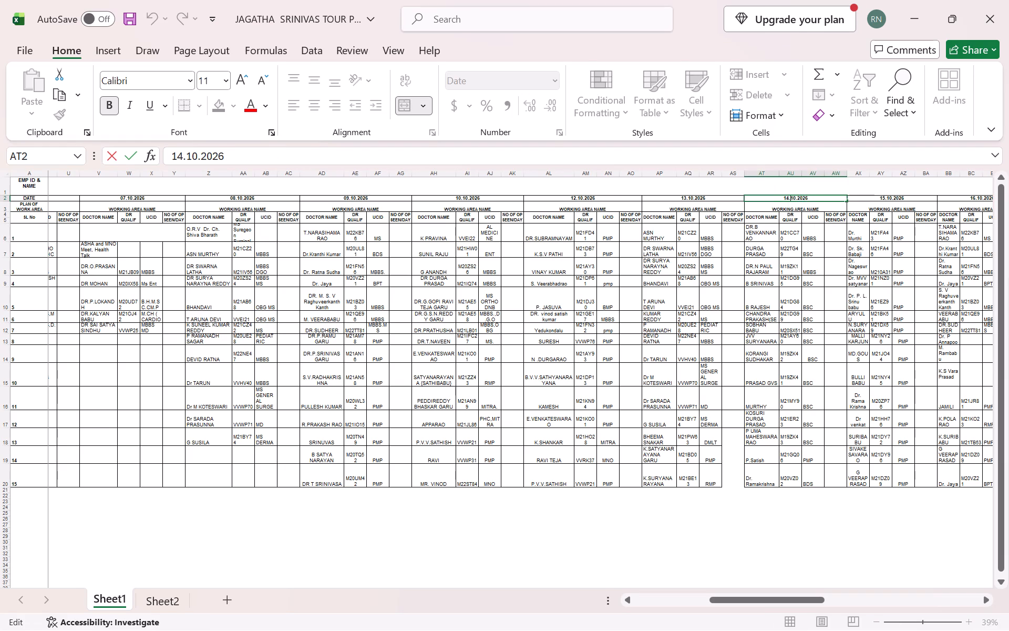
{"action": "key", "text": "BackSpace"}
{"action": "key", "text": "BackSpace"}
{"action": "key", "text": "BackSpace"}
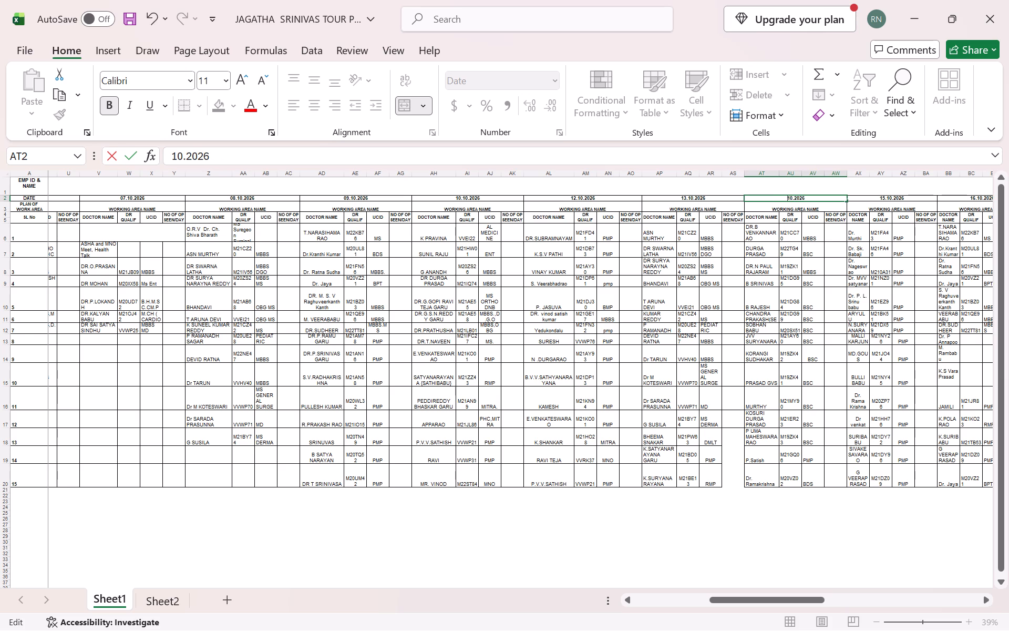
{"action": "type", "text": "02."}
{"action": "key", "text": "Right"}
{"action": "key", "text": "BackSpace"}
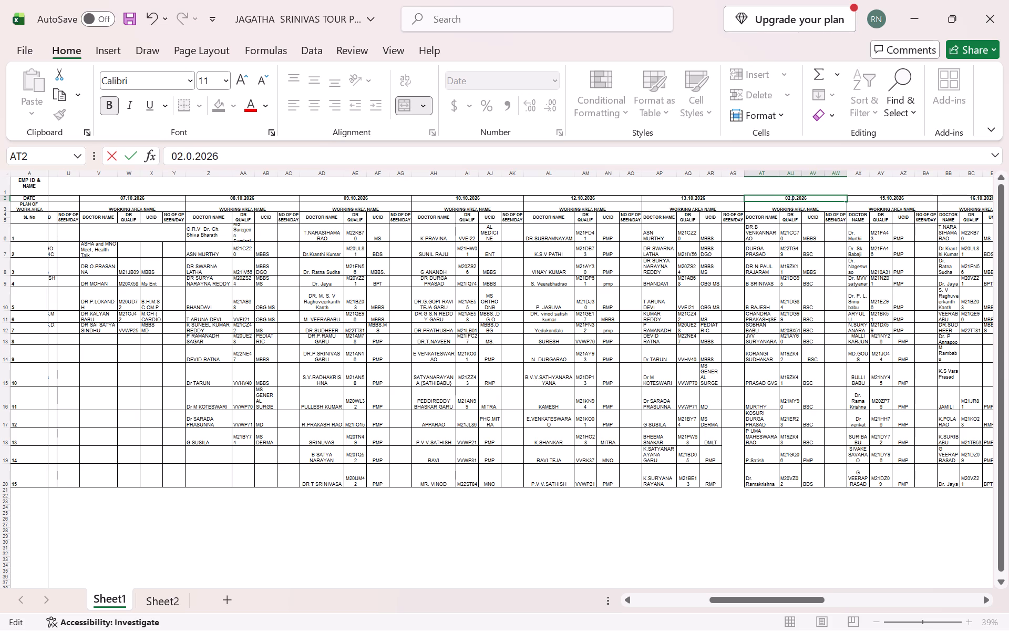
{"action": "key", "text": "Right"}
{"action": "key", "text": "BackSpace"}
{"action": "type", "text": "11"}
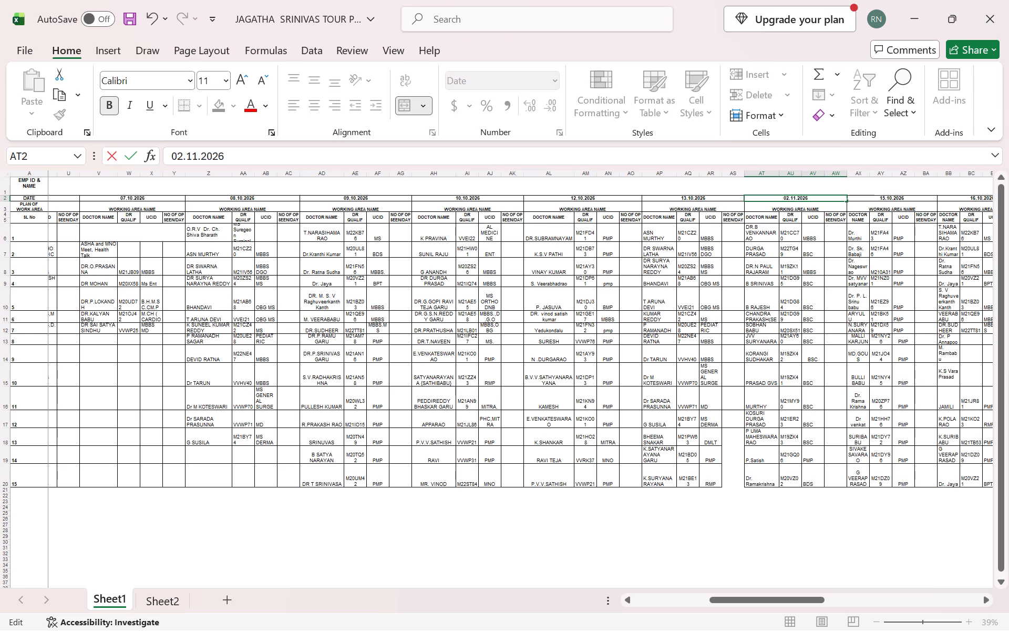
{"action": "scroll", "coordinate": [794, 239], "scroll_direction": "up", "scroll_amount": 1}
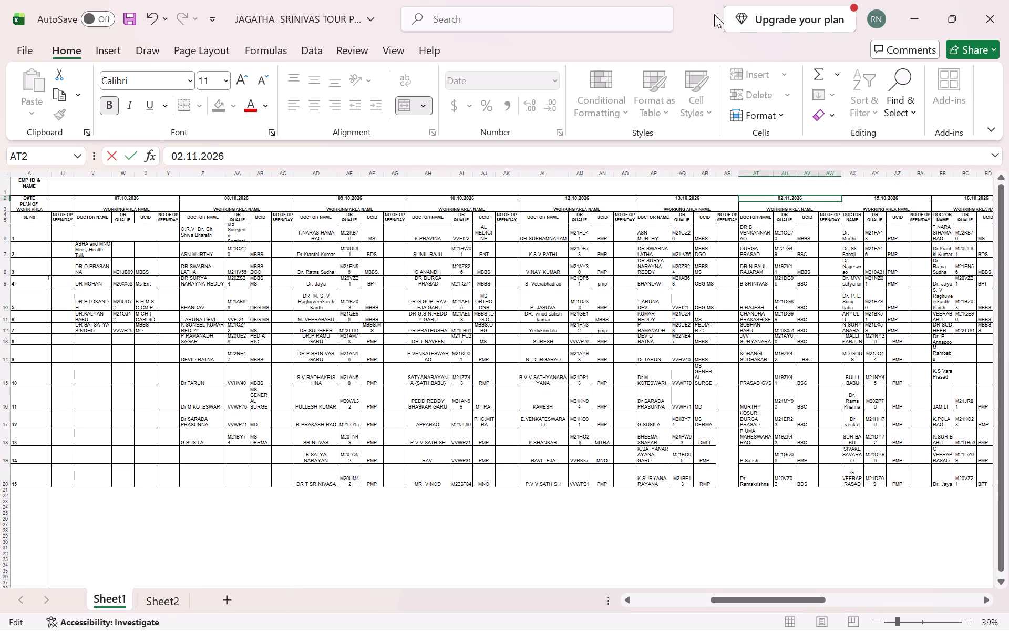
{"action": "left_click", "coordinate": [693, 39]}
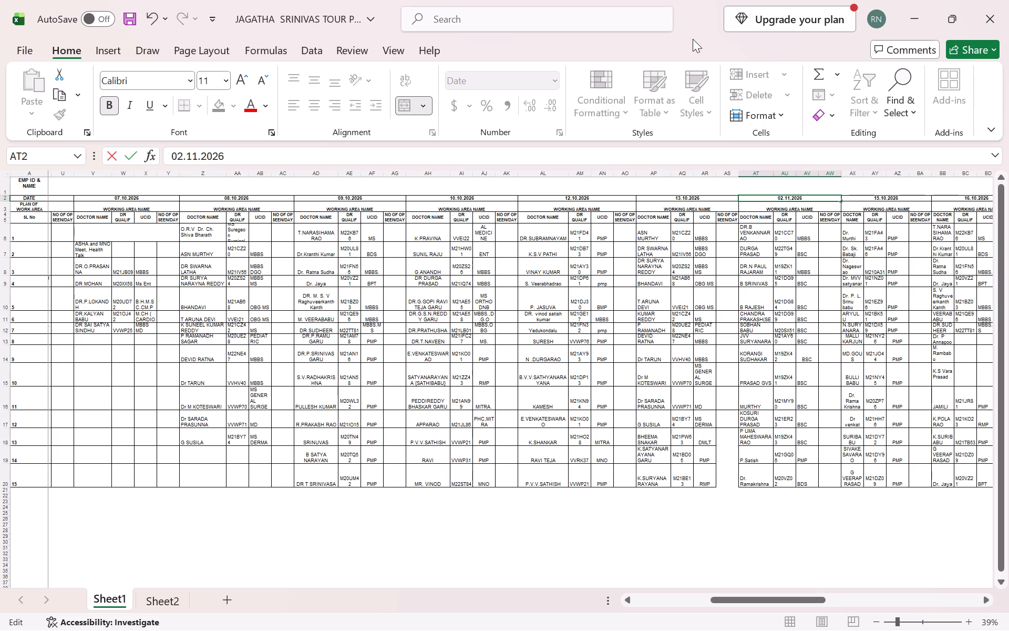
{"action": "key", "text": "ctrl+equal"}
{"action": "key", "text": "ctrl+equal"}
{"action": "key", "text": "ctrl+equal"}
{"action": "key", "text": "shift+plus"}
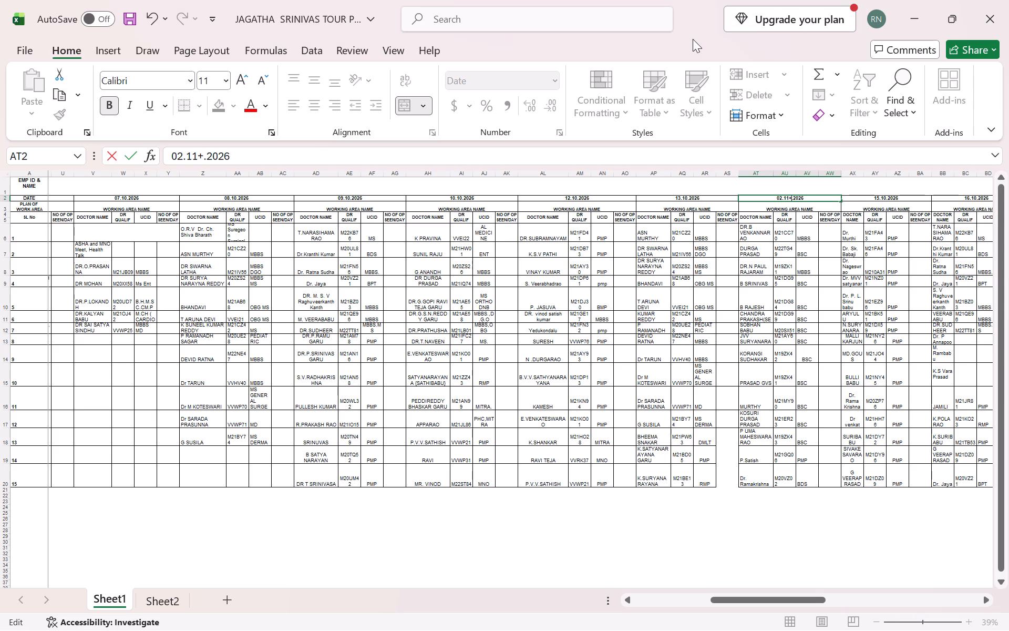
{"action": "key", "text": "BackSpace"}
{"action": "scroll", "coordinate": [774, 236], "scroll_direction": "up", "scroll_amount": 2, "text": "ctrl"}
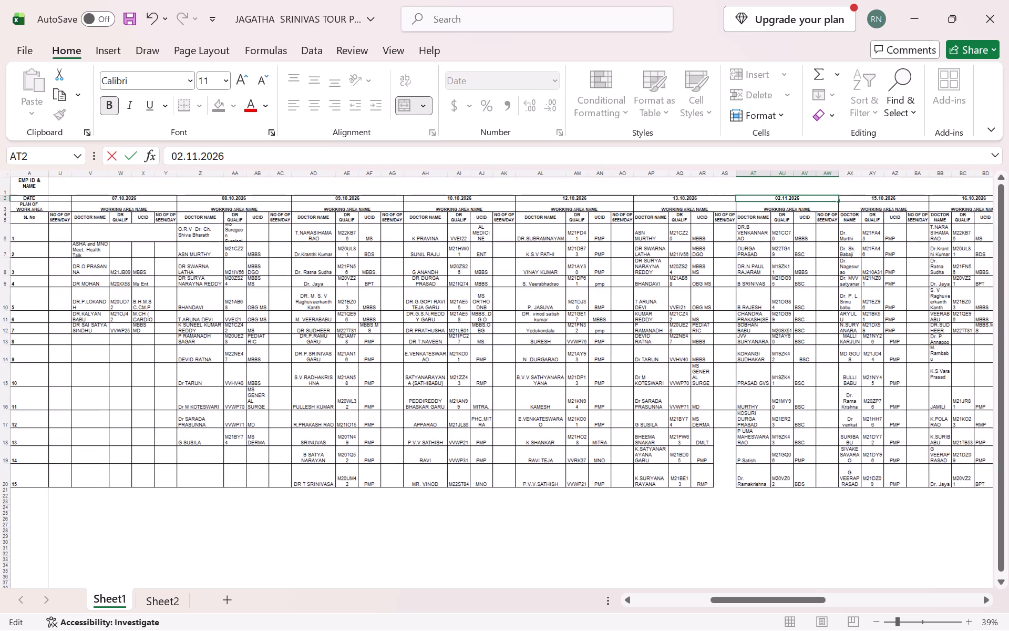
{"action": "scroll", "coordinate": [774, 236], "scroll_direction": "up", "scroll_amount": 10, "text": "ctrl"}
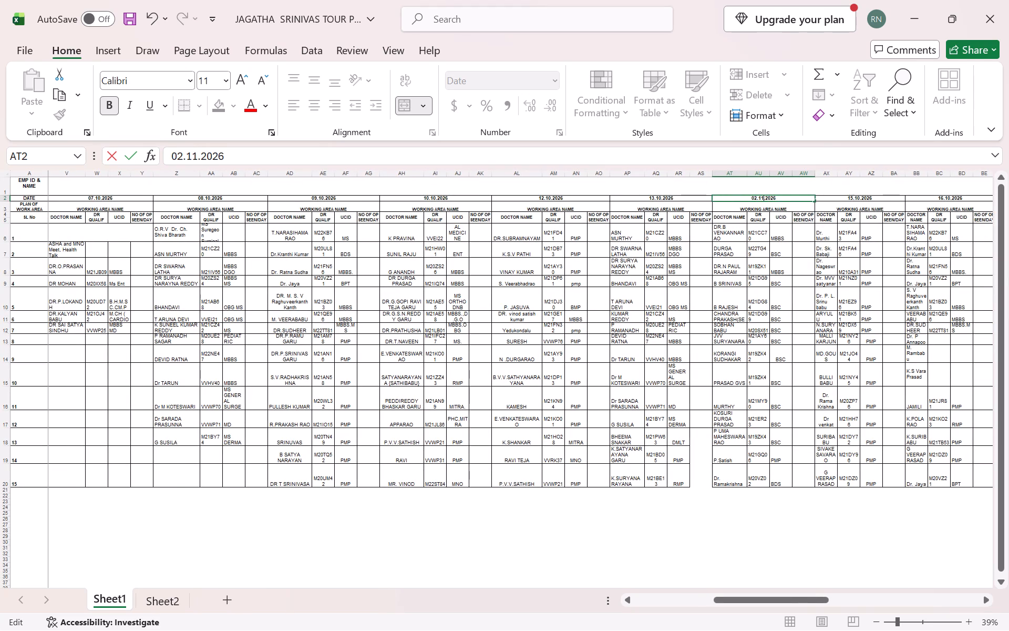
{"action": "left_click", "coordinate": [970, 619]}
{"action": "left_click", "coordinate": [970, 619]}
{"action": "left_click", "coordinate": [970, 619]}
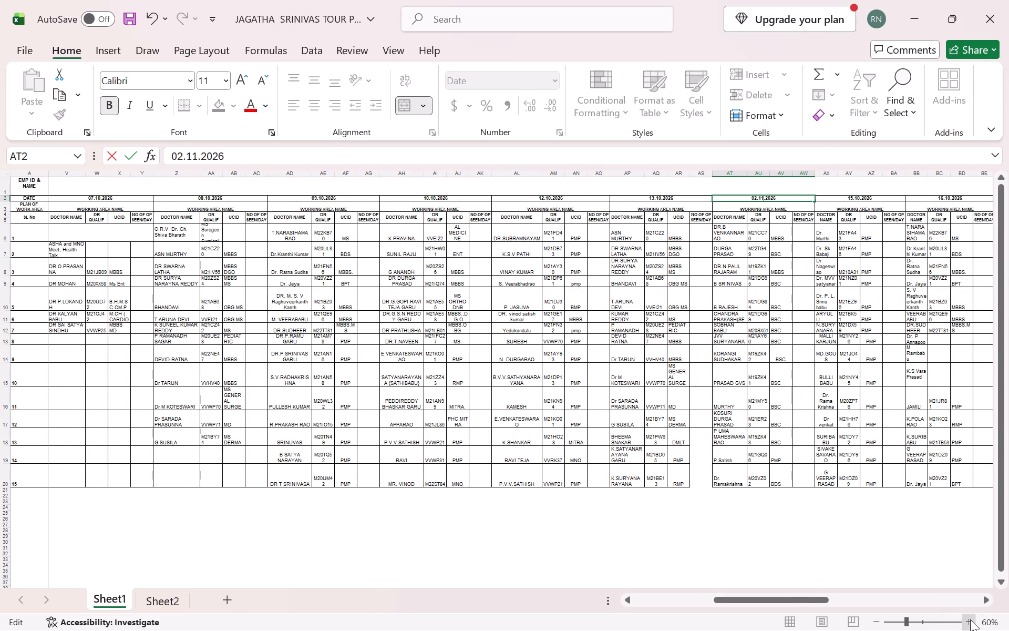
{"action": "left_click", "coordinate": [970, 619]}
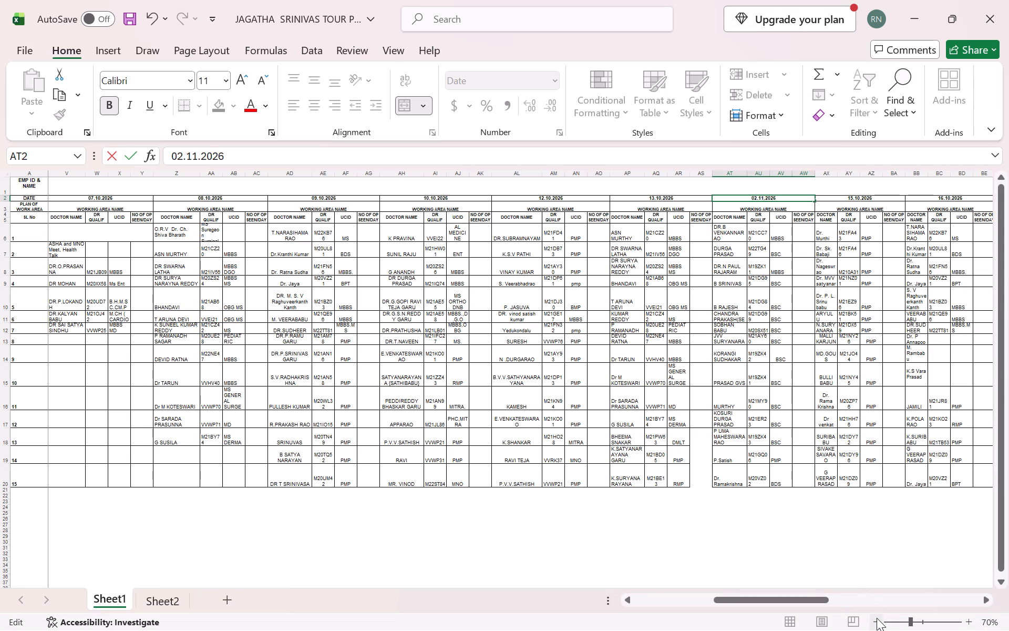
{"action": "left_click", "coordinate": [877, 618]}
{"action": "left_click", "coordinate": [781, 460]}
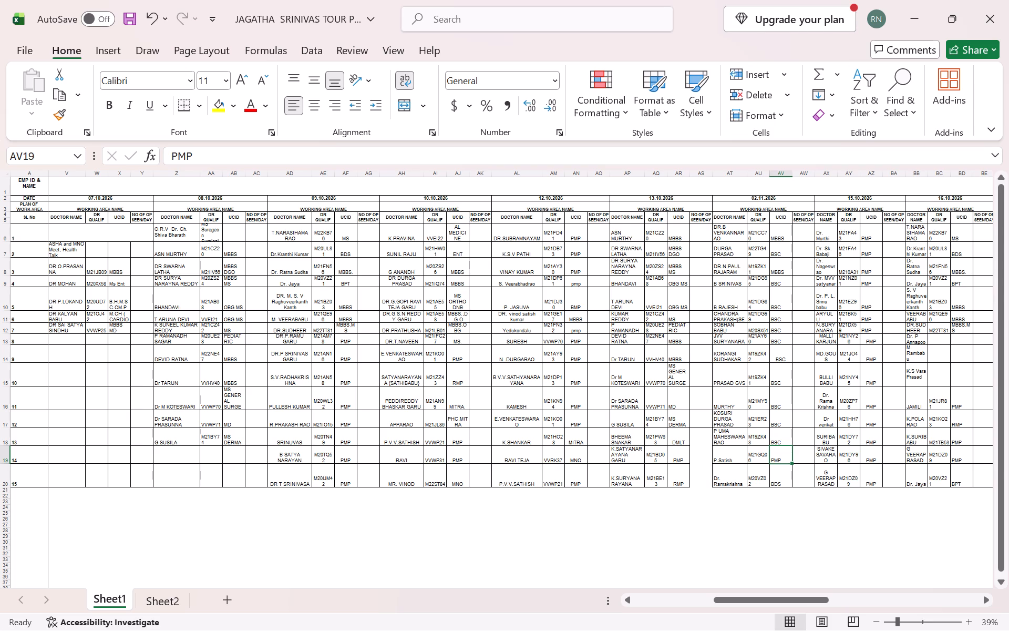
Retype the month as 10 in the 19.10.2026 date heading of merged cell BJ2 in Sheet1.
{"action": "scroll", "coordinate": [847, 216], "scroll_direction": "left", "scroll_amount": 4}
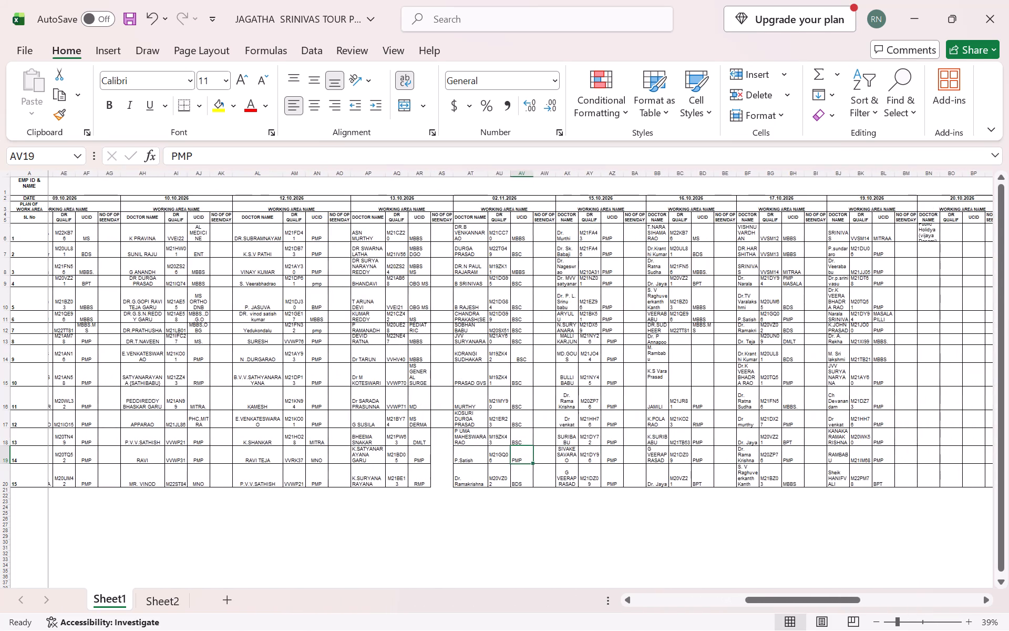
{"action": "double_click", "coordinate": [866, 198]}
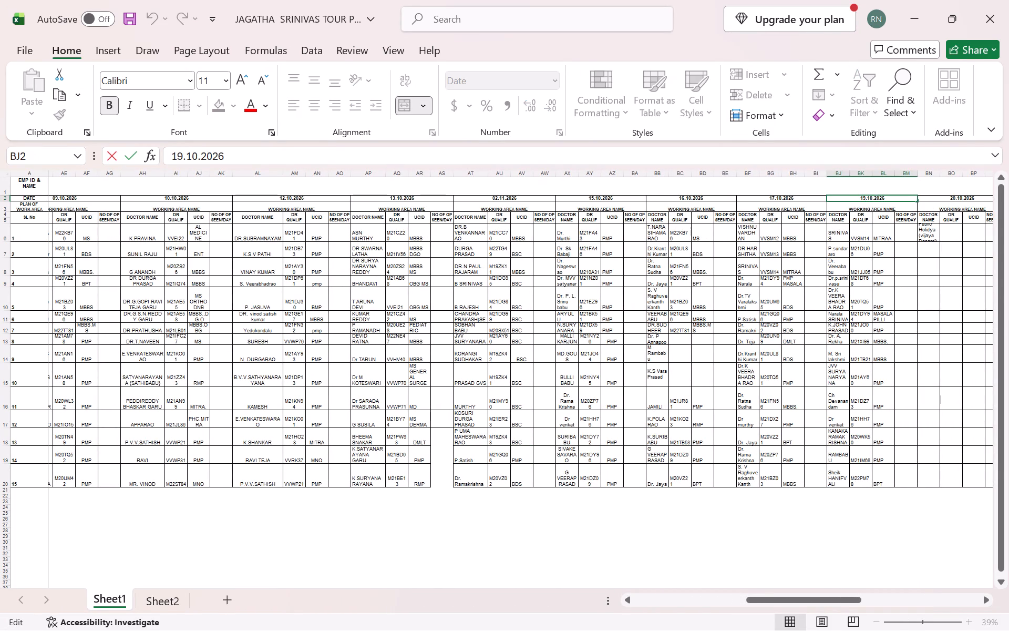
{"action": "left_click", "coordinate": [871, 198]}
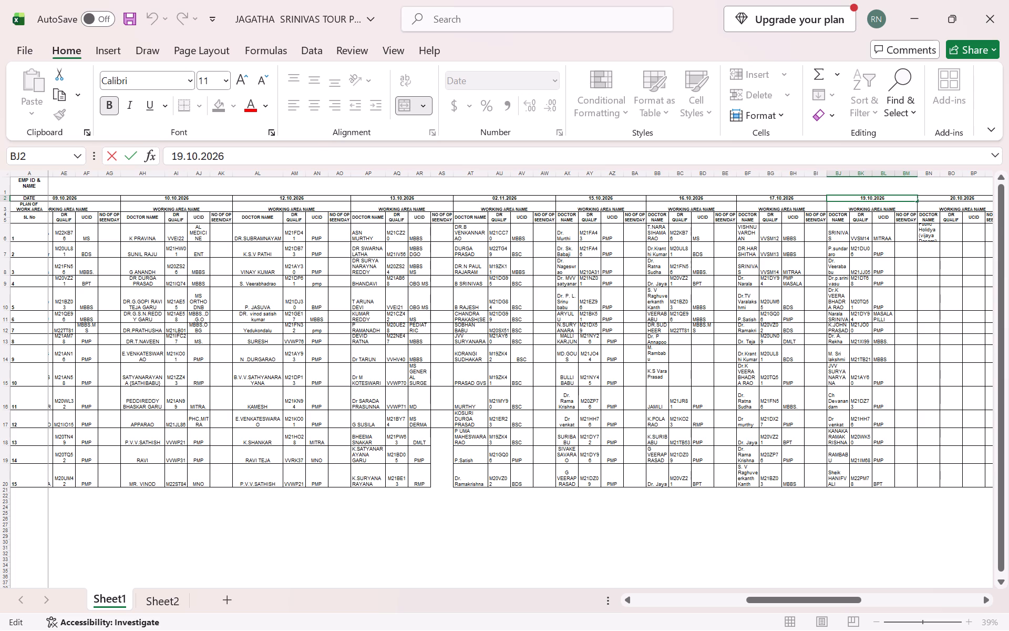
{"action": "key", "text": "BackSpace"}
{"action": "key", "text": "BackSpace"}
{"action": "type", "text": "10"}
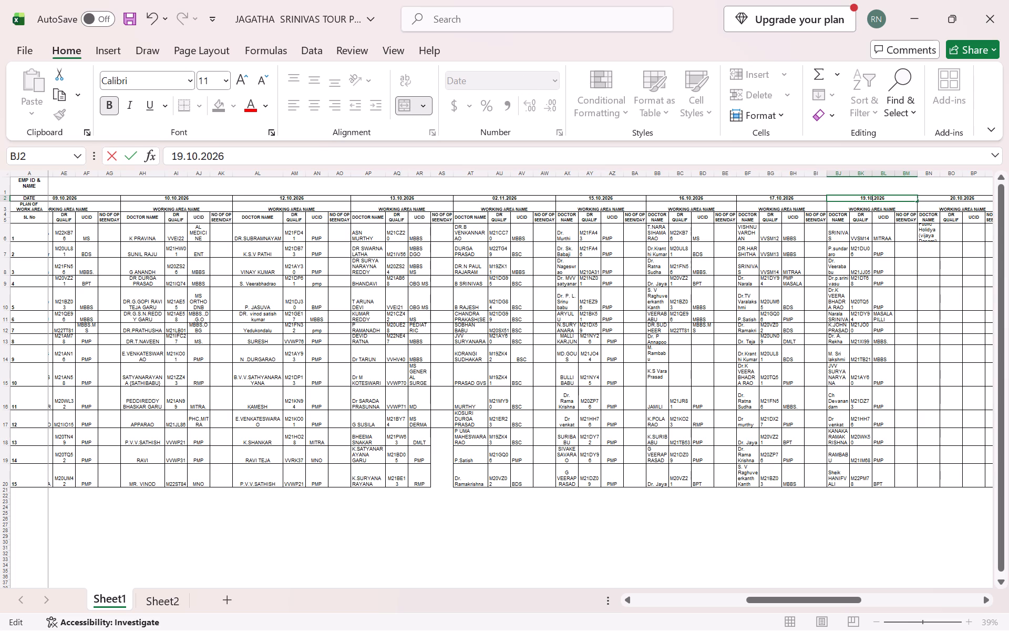
Set the date heading in merged cell R2 of Sheet1 to 03.11.2026.
{"action": "scroll", "coordinate": [381, 212], "scroll_direction": "right", "scroll_amount": 4}
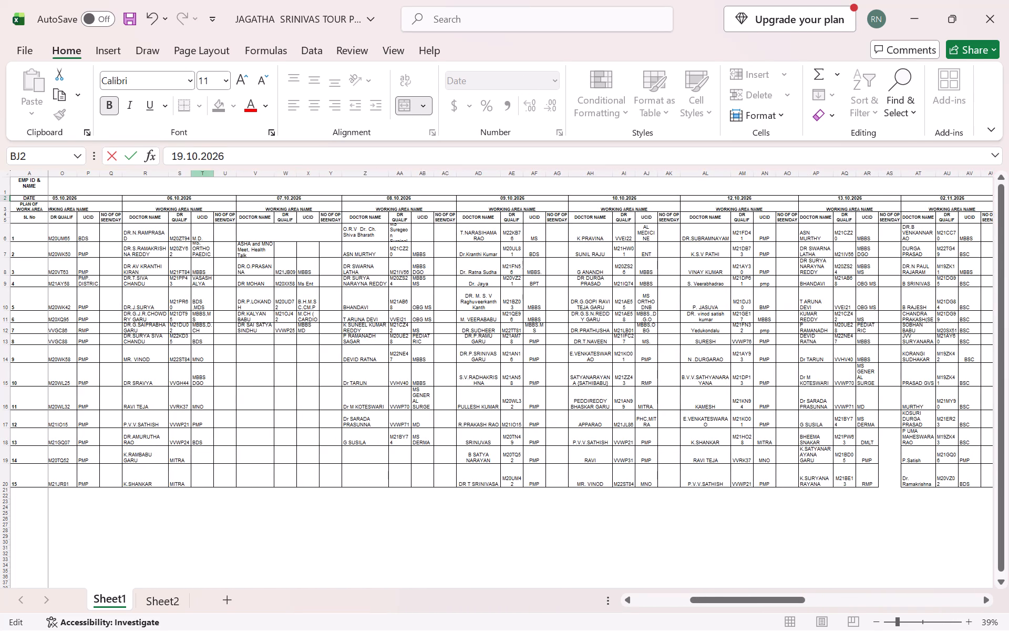
{"action": "double_click", "coordinate": [180, 200]}
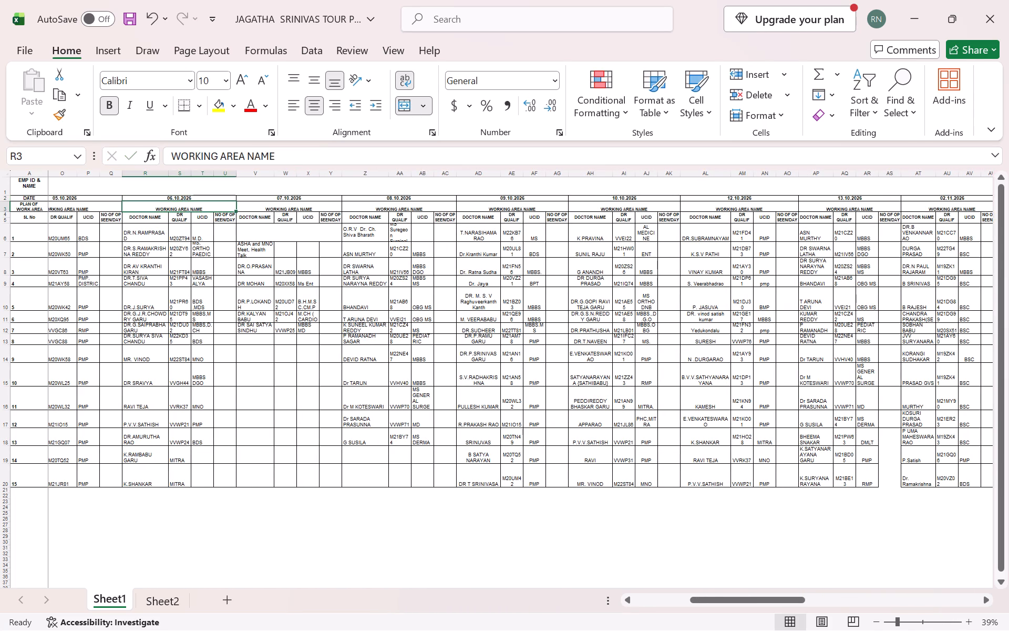
{"action": "double_click", "coordinate": [178, 196]}
{"action": "left_click", "coordinate": [182, 199]}
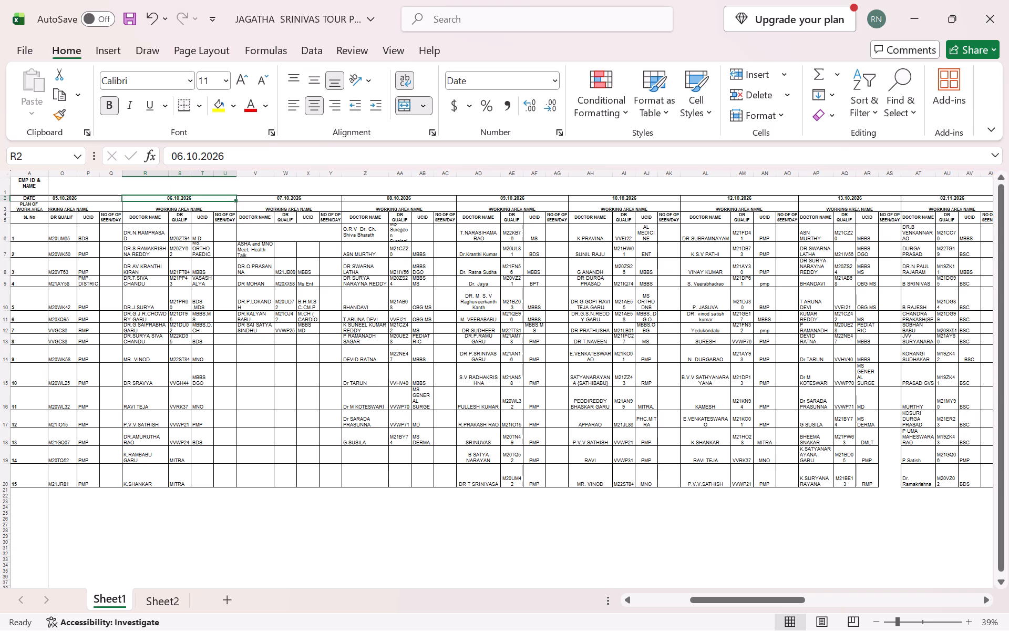
{"action": "left_click", "coordinate": [182, 199]}
{"action": "double_click", "coordinate": [182, 199]}
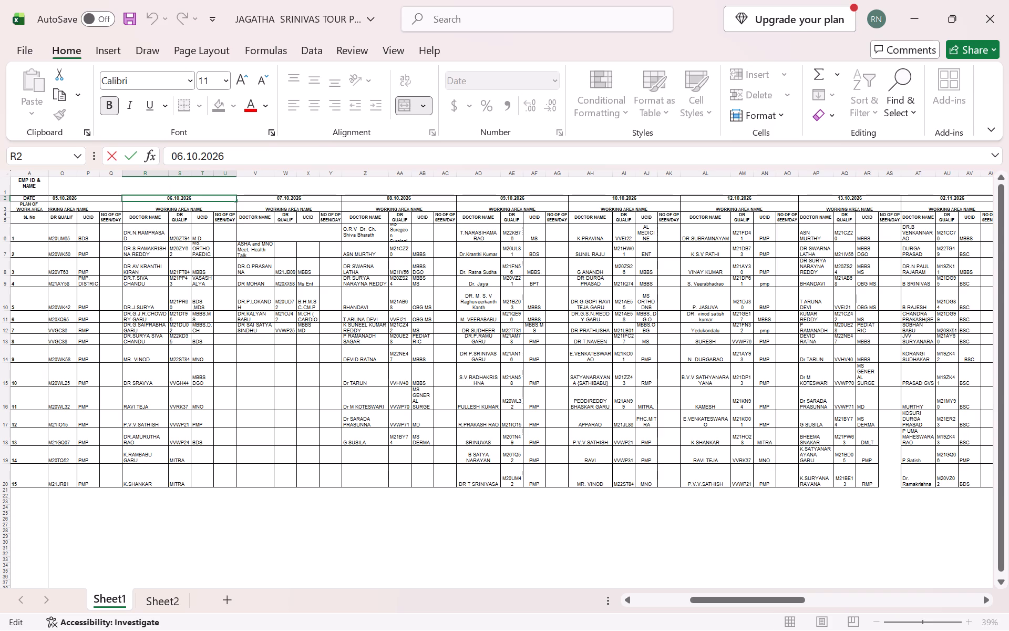
{"action": "key", "text": "Left"}
{"action": "key", "text": "Left"}
{"action": "key", "text": "BackSpace"}
{"action": "key", "text": "1"}
{"action": "key", "text": "Left"}
{"action": "key", "text": "Left"}
{"action": "key", "text": "Left"}
{"action": "key", "text": "BackSpace"}
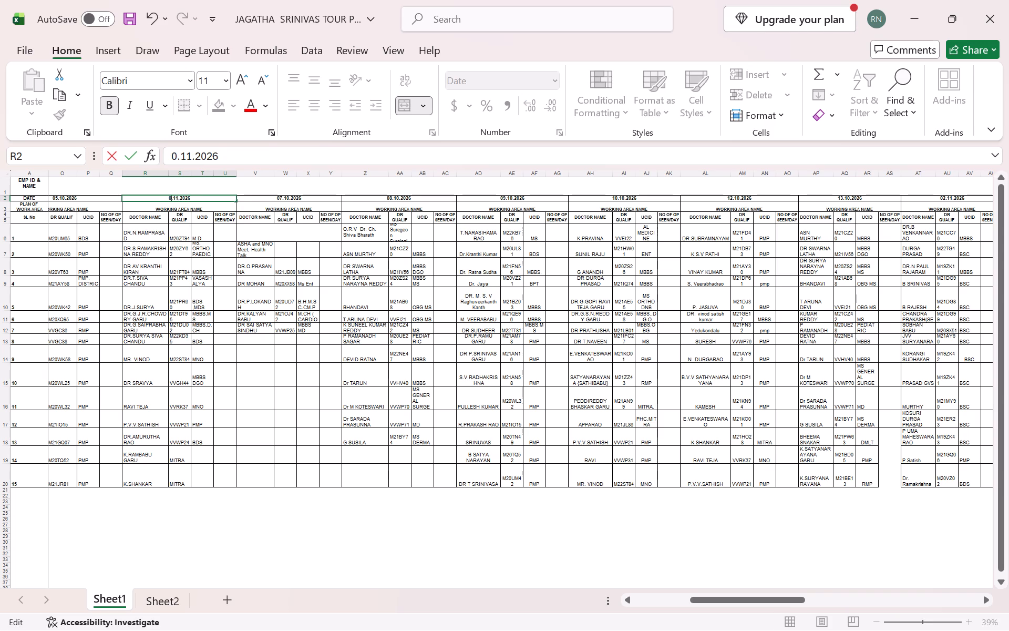
{"action": "key", "text": "3"}
Set the date heading in merged cell BJ2 of Sheet1 to 04.11.2026.
{"action": "scroll", "coordinate": [149, 184], "scroll_direction": "right", "scroll_amount": 1}
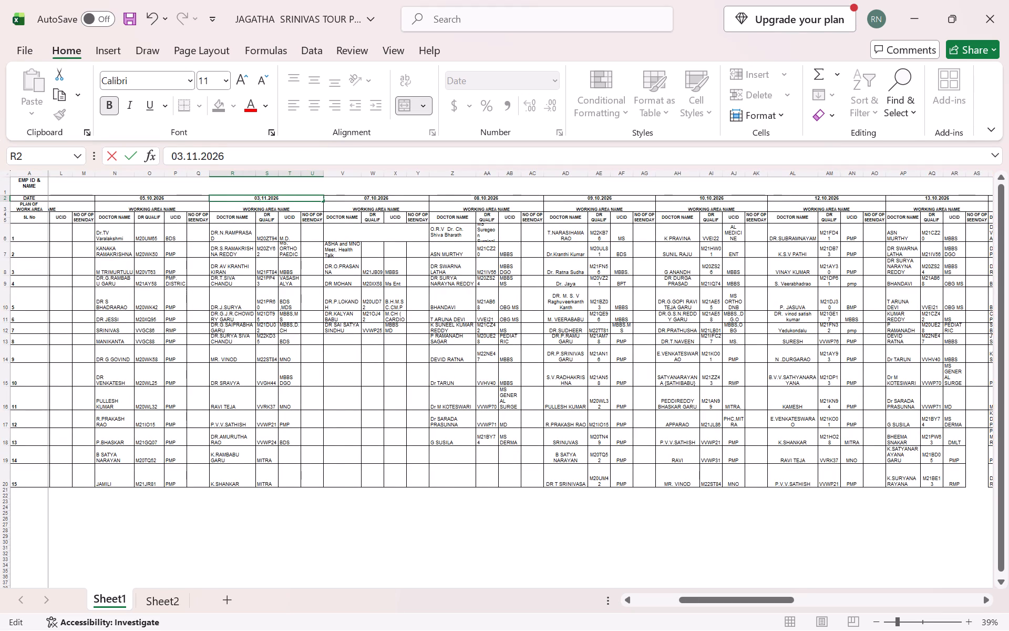
{"action": "scroll", "coordinate": [188, 252], "scroll_direction": "right", "scroll_amount": 1}
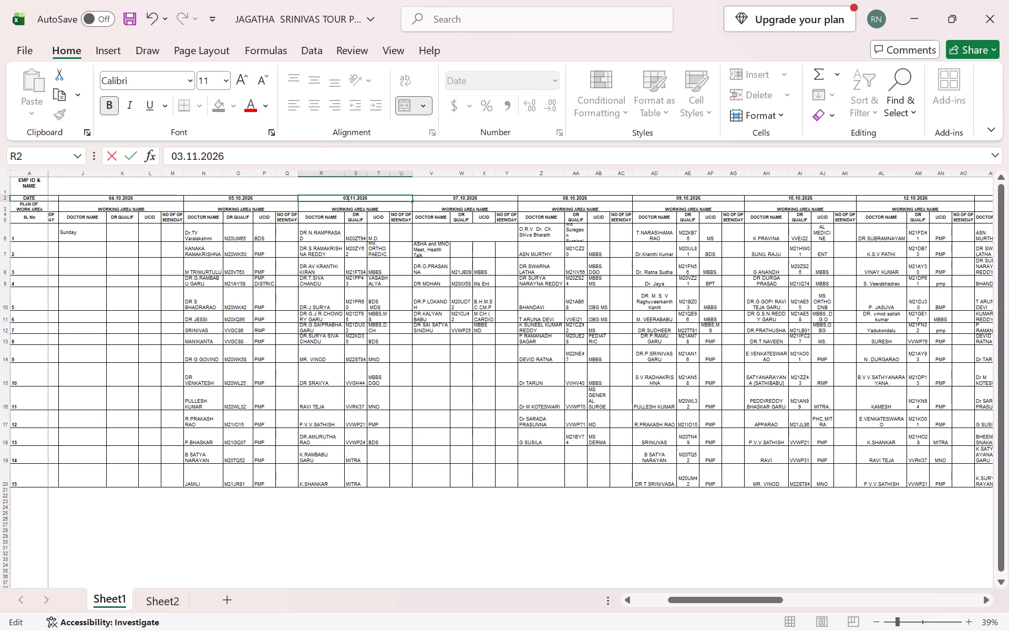
{"action": "scroll", "coordinate": [656, 243], "scroll_direction": "left", "scroll_amount": 2}
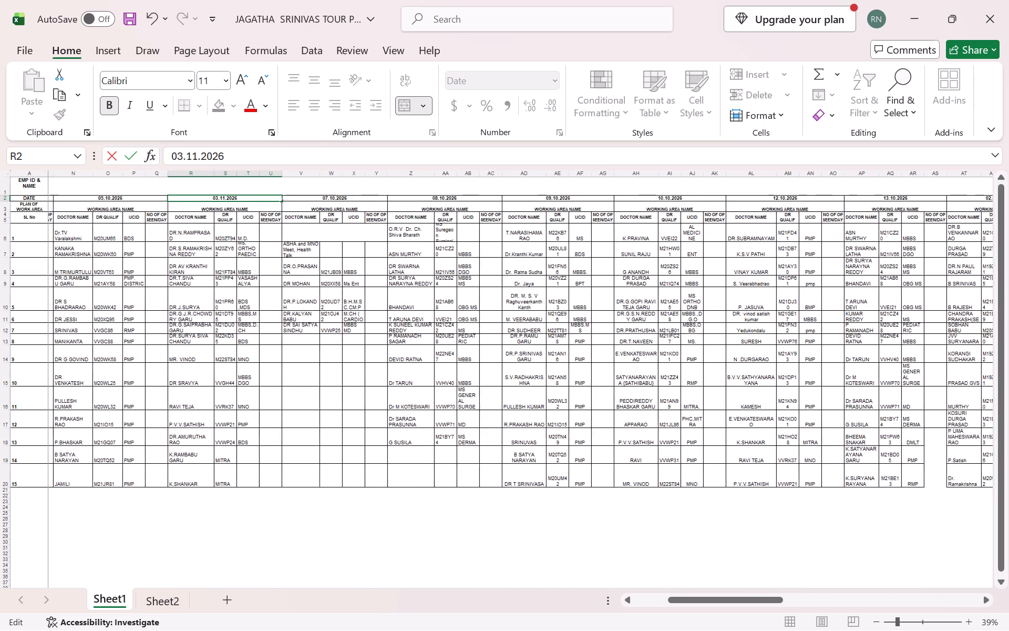
{"action": "scroll", "coordinate": [656, 243], "scroll_direction": "left", "scroll_amount": 5}
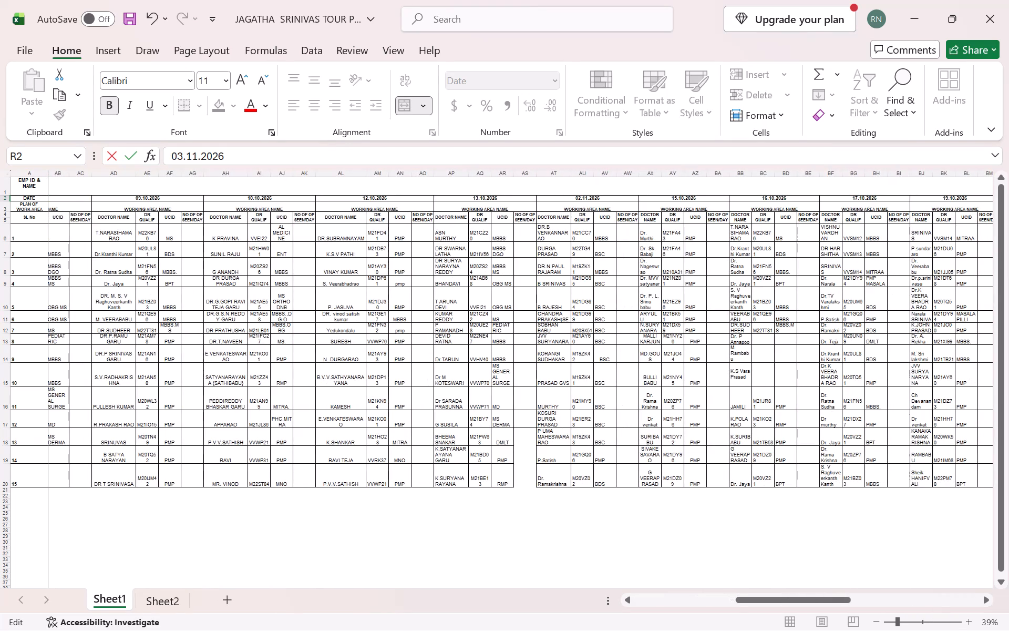
{"action": "double_click", "coordinate": [957, 196]}
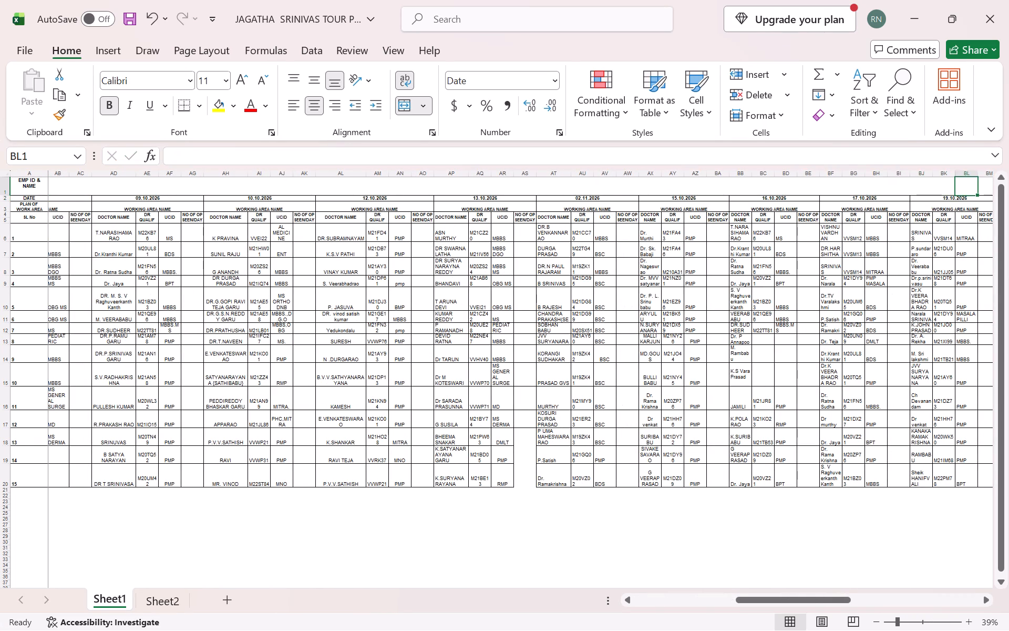
{"action": "left_click", "coordinate": [960, 200]}
{"action": "left_click", "coordinate": [960, 200]}
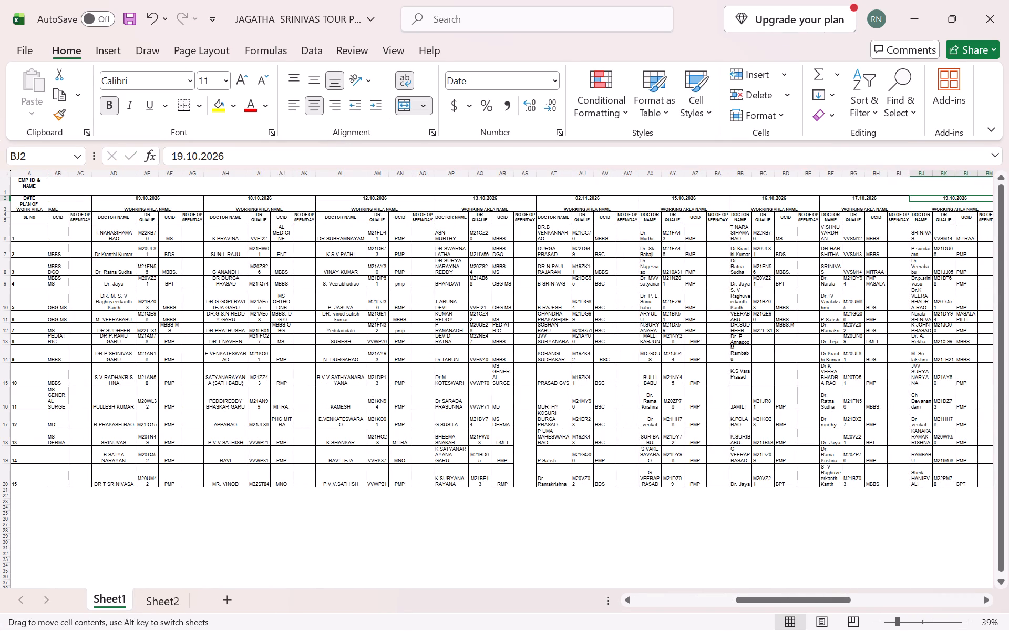
{"action": "left_click", "coordinate": [964, 198]}
{"action": "double_click", "coordinate": [964, 198]}
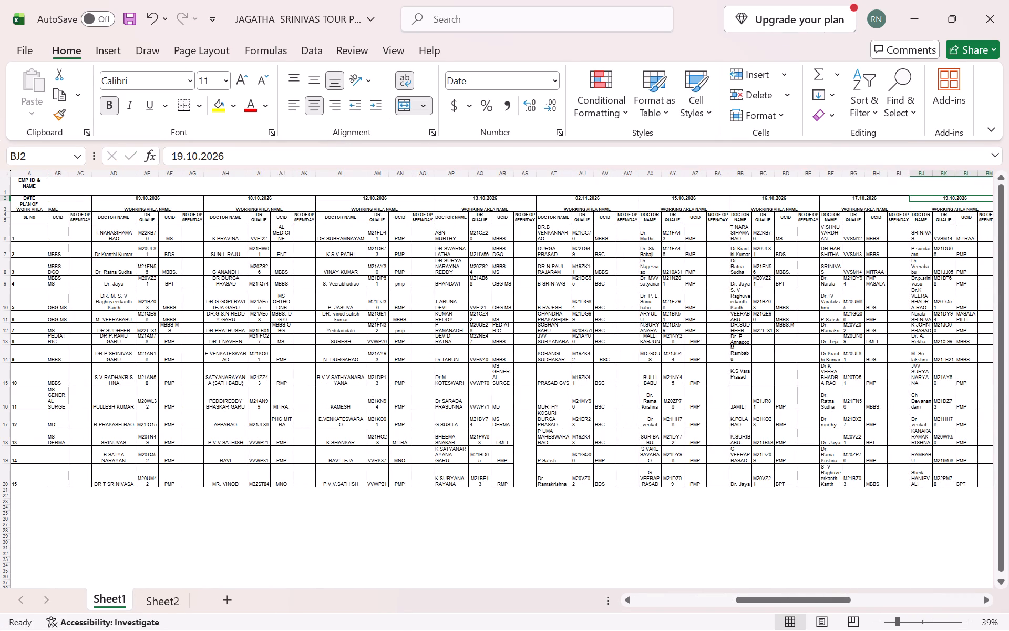
{"action": "key", "text": "Left"}
{"action": "key", "text": "Left"}
{"action": "key", "text": "Left"}
{"action": "key", "text": "Left"}
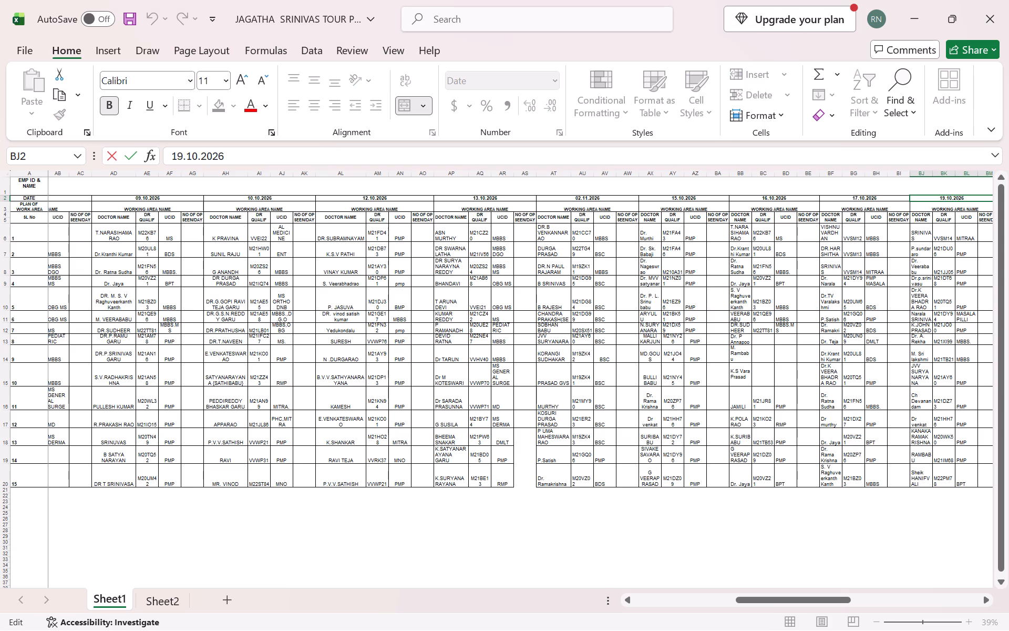
{"action": "key", "text": "Left"}
{"action": "key", "text": "Left"}
{"action": "key", "text": "Right"}
{"action": "key", "text": "BackSpace"}
{"action": "key", "text": "1"}
{"action": "key", "text": "Left"}
{"action": "key", "text": "Left"}
{"action": "key", "text": "Left"}
{"action": "key", "text": "BackSpace"}
{"action": "key", "text": "BackSpace"}
{"action": "type", "text": "04"}
{"action": "scroll", "coordinate": [842, 498], "scroll_direction": "left", "scroll_amount": 2}
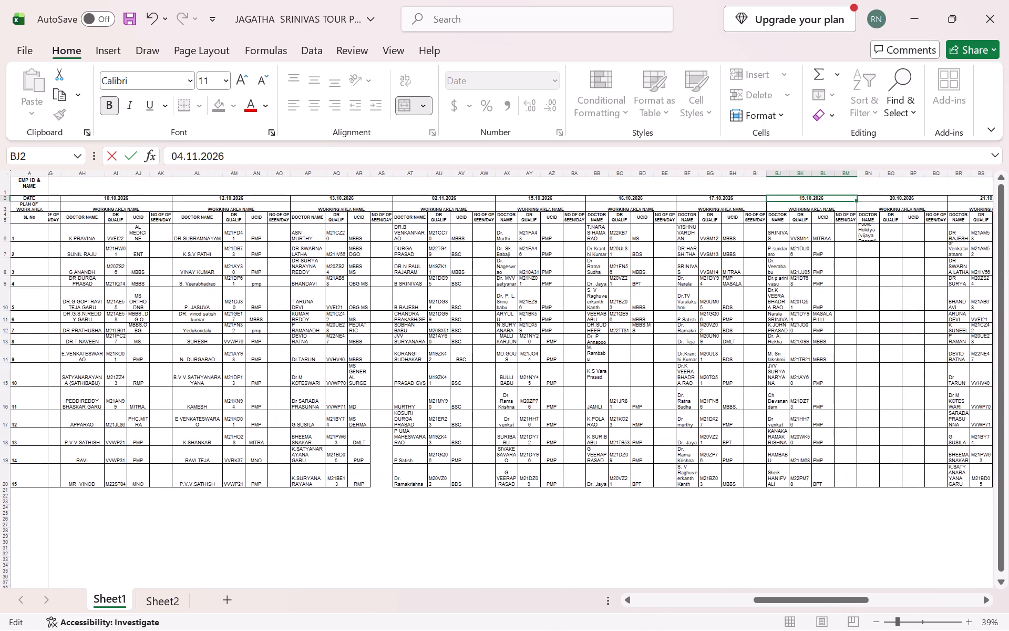
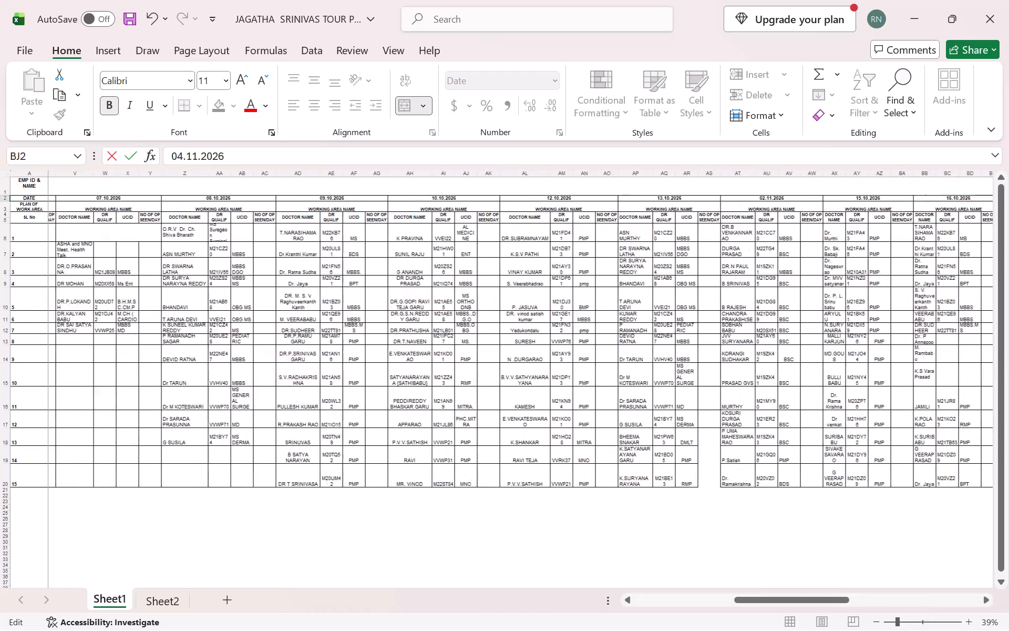
Set the date heading in merged cell N2 of Sheet1 to 05.11.2026.
{"action": "scroll", "coordinate": [842, 498], "scroll_direction": "right", "scroll_amount": 1}
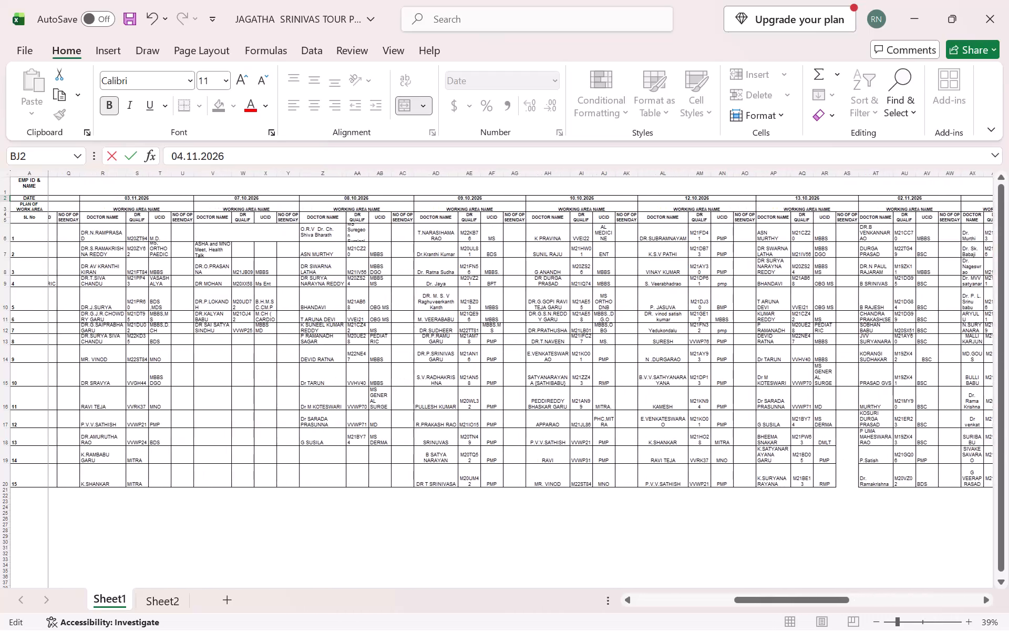
{"action": "scroll", "coordinate": [842, 498], "scroll_direction": "right", "scroll_amount": 1}
{"action": "scroll", "coordinate": [616, 408], "scroll_direction": "right", "scroll_amount": 1}
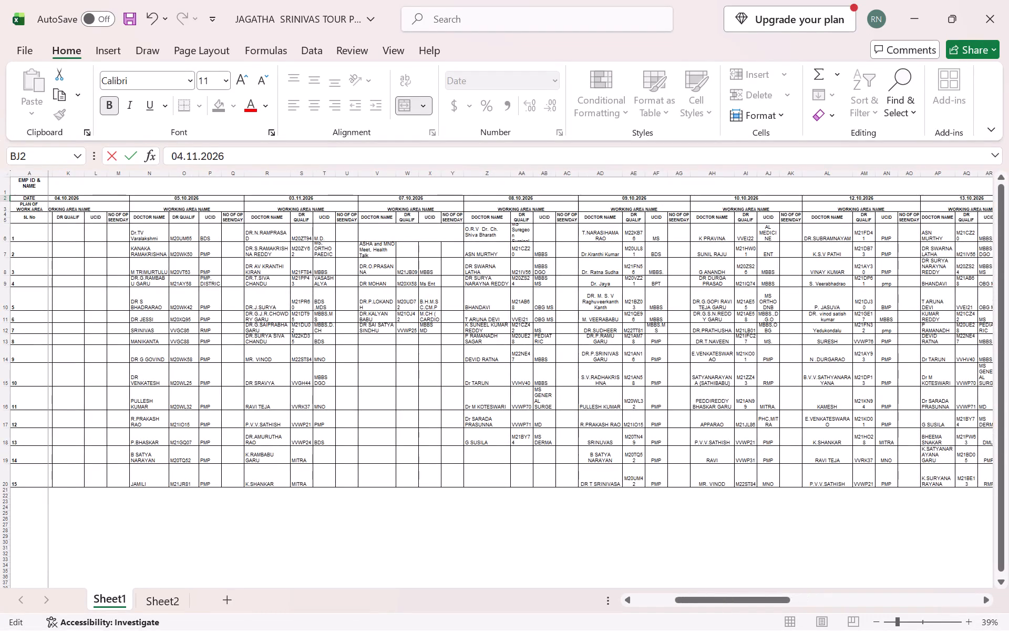
{"action": "scroll", "coordinate": [616, 408], "scroll_direction": "right", "scroll_amount": 1}
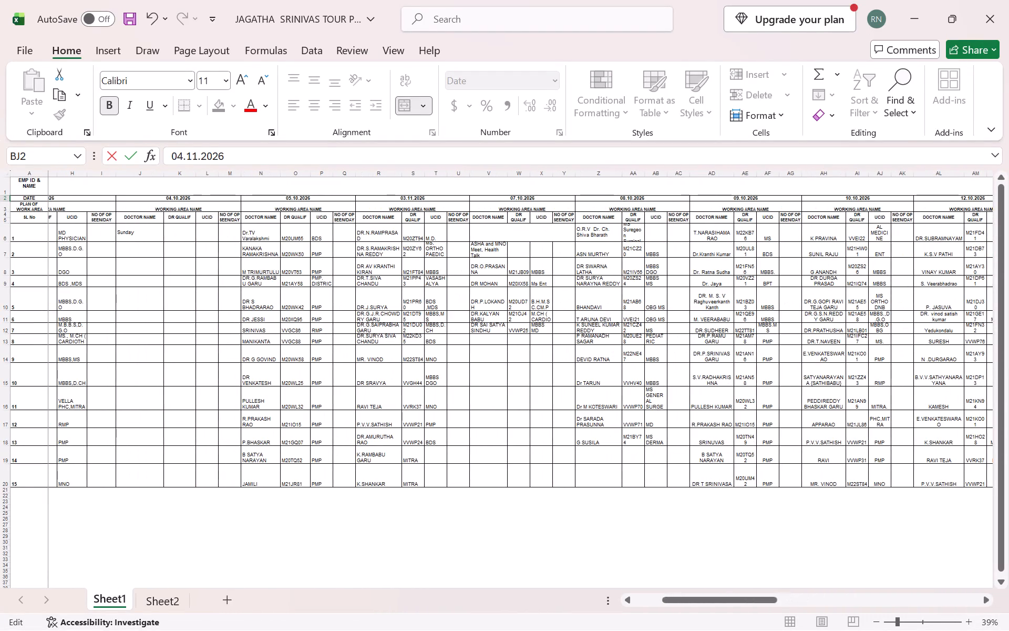
{"action": "double_click", "coordinate": [289, 199]}
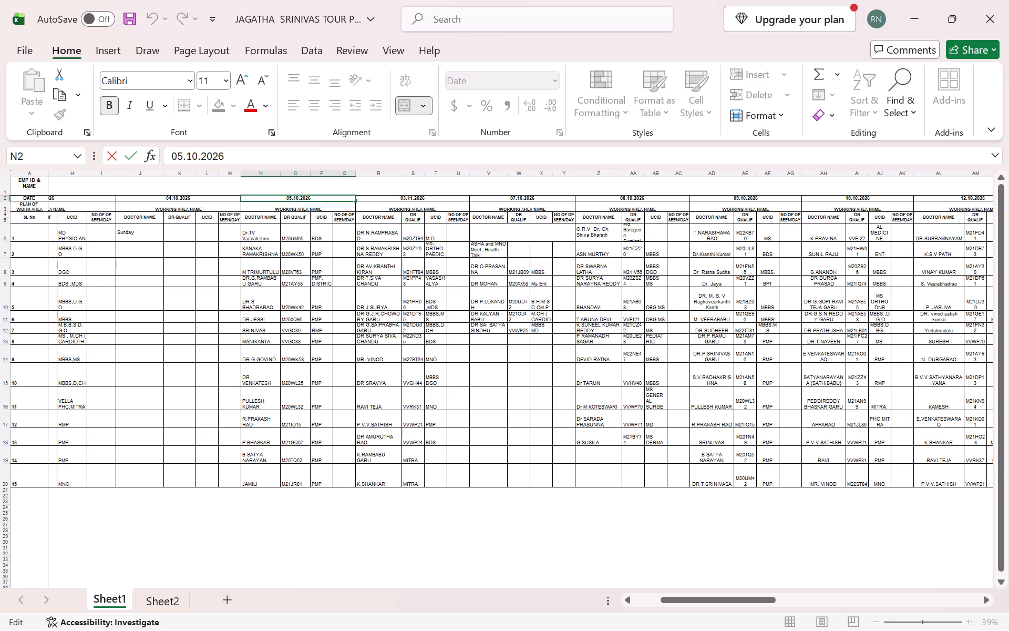
{"action": "key", "text": "Right"}
{"action": "key", "text": "Right"}
{"action": "key", "text": "Right"}
{"action": "key", "text": "Right"}
{"action": "key", "text": "BackSpace"}
{"action": "key", "text": "1"}
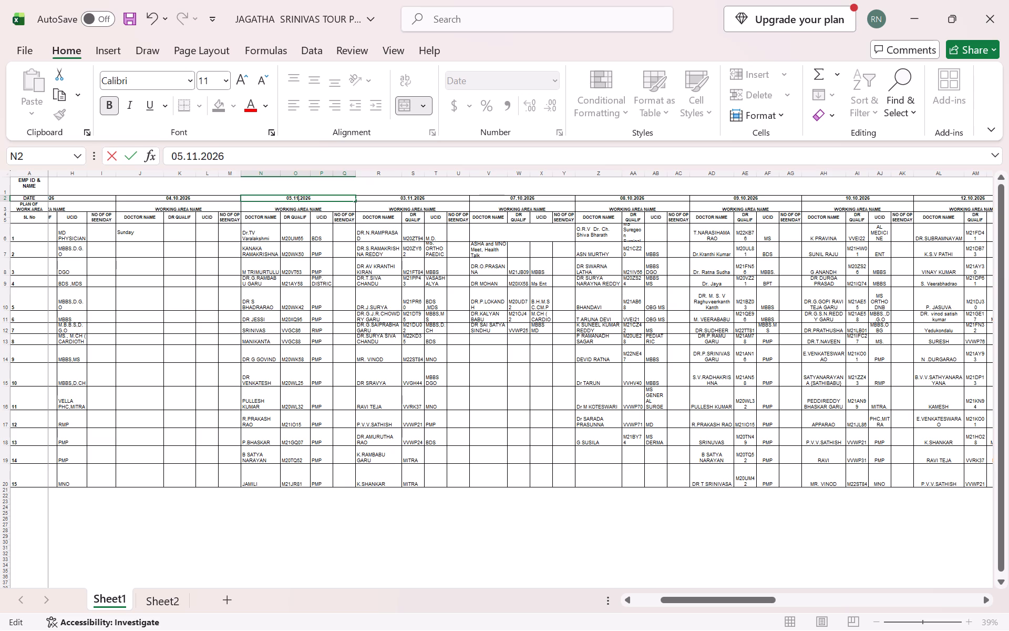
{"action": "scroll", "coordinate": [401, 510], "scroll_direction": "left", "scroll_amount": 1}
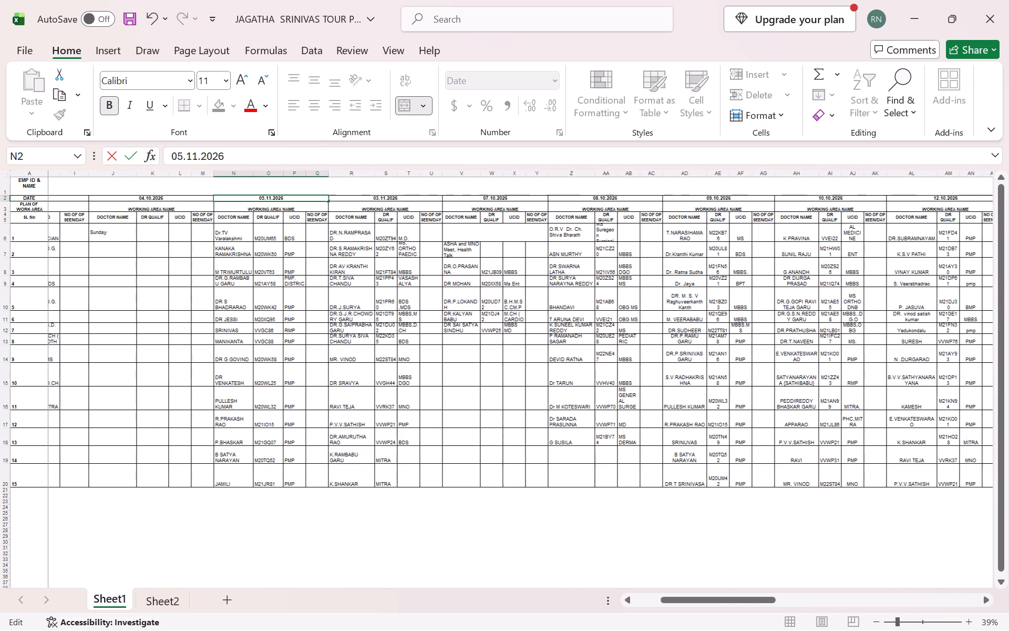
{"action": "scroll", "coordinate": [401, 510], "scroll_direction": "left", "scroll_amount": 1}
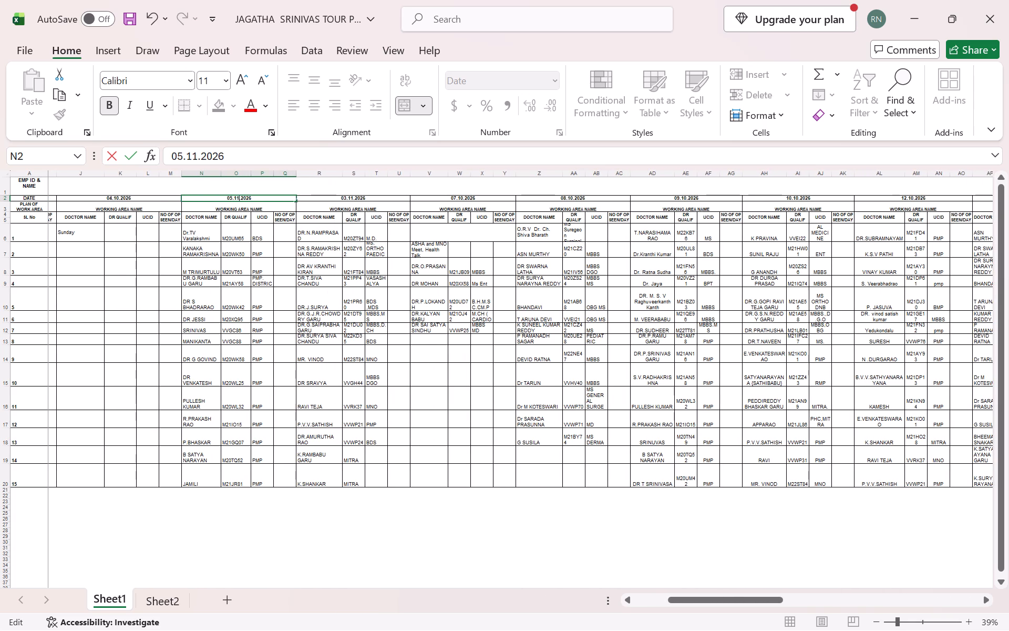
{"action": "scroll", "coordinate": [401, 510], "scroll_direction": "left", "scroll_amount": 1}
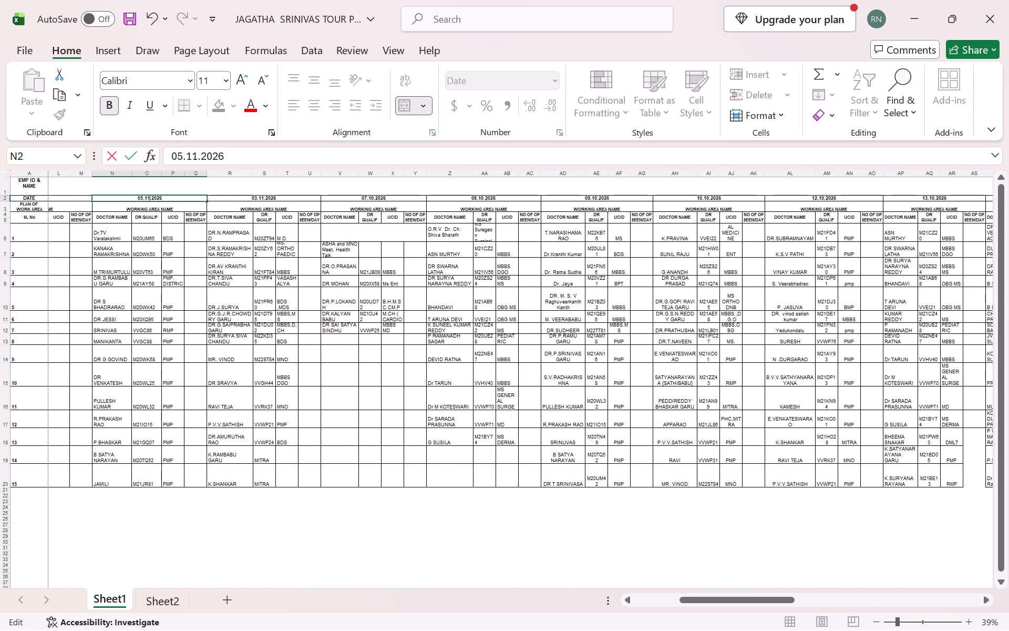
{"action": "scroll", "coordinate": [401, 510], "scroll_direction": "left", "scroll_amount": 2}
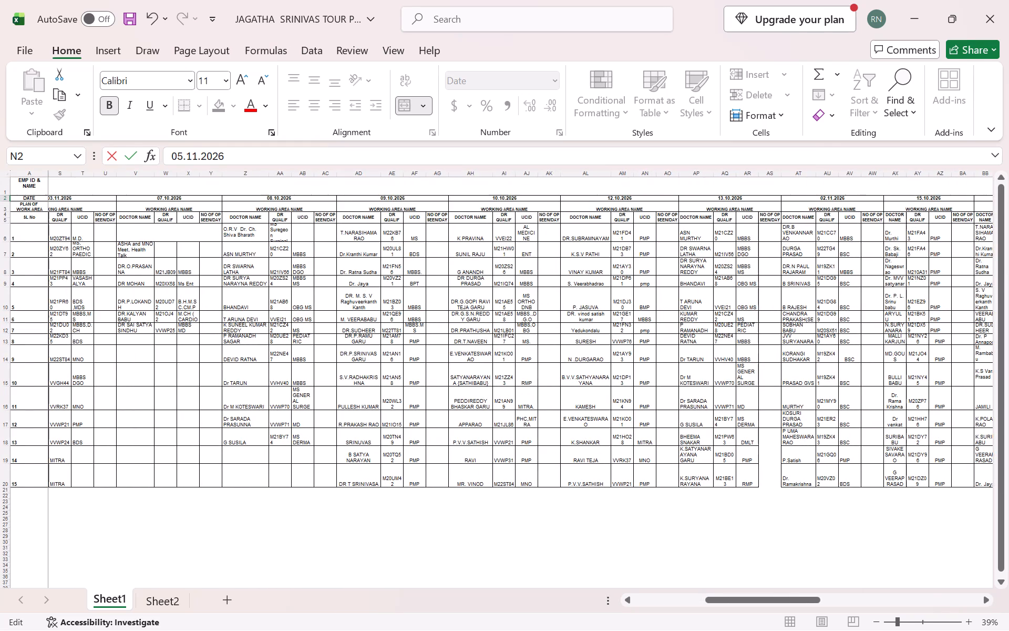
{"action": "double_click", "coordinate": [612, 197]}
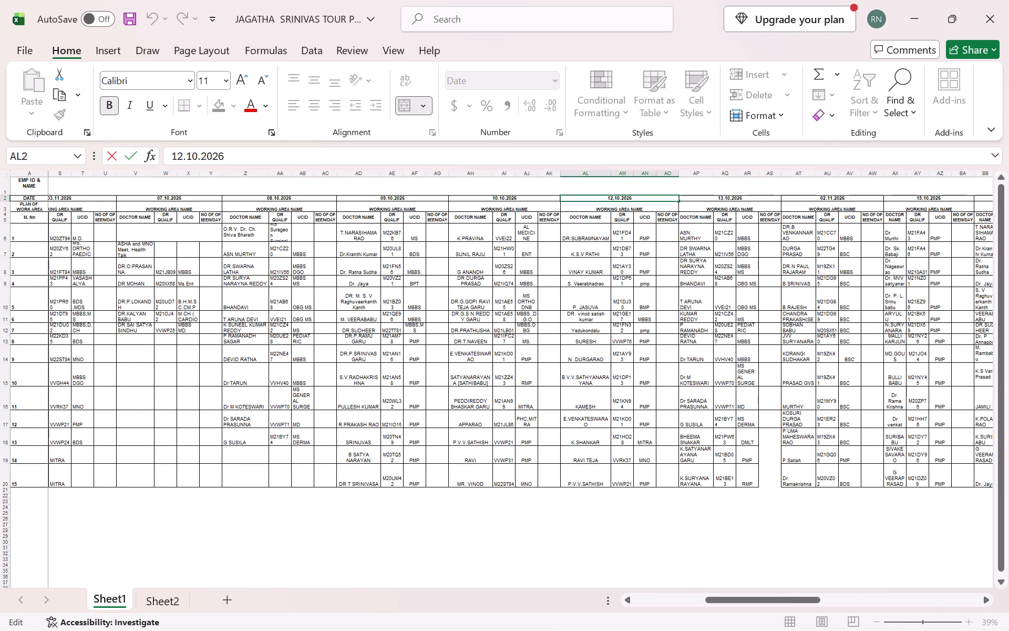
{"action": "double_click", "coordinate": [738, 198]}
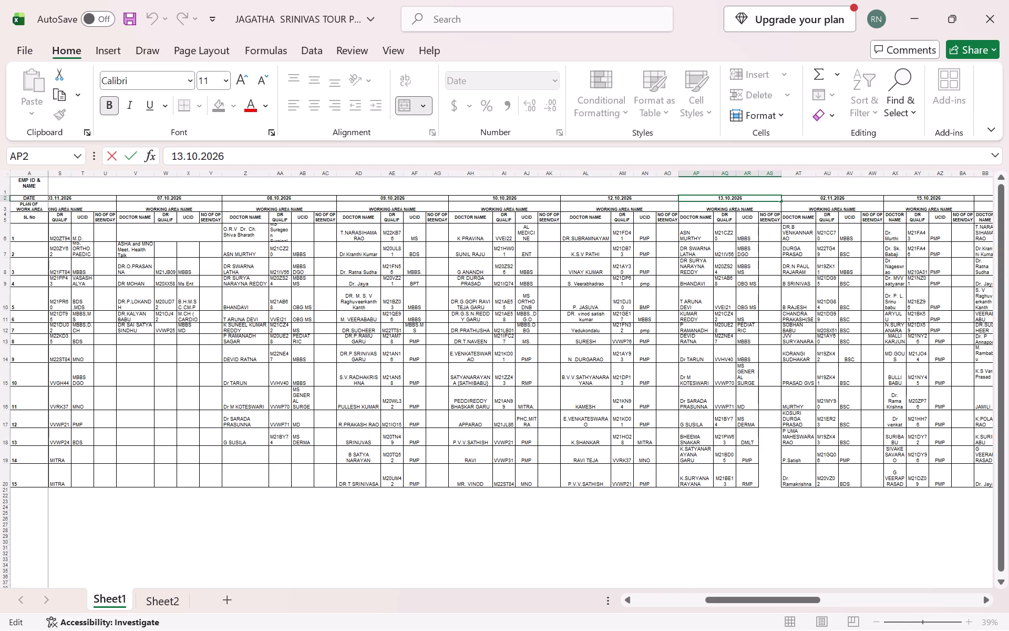
Set the date heading in merged cell Z2 of Sheet1 to 06.11.2026.
{"action": "scroll", "coordinate": [419, 532], "scroll_direction": "right", "scroll_amount": 5}
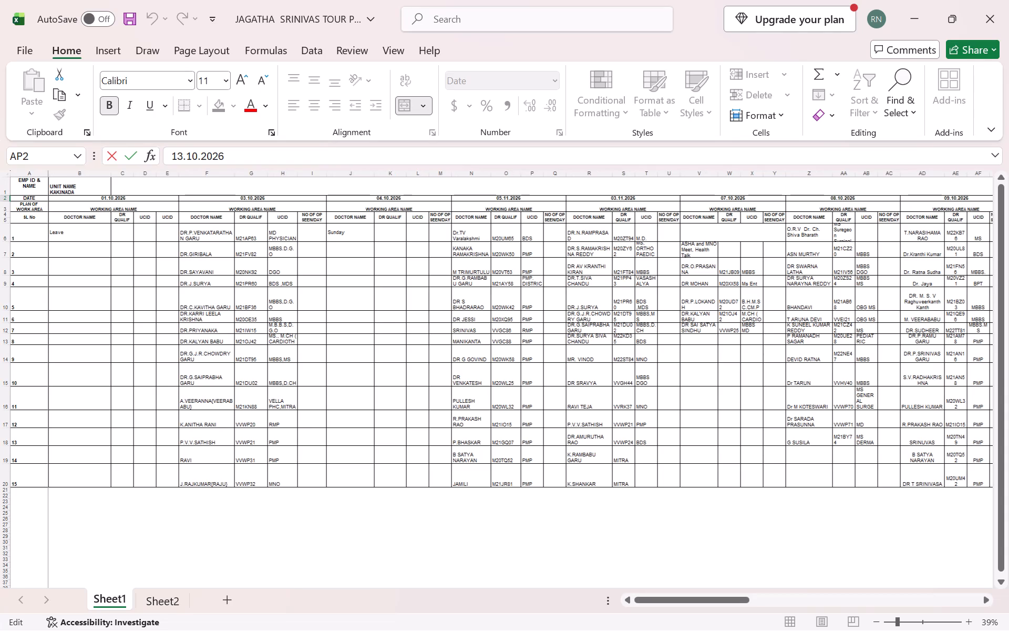
{"action": "scroll", "coordinate": [740, 249], "scroll_direction": "left", "scroll_amount": 1}
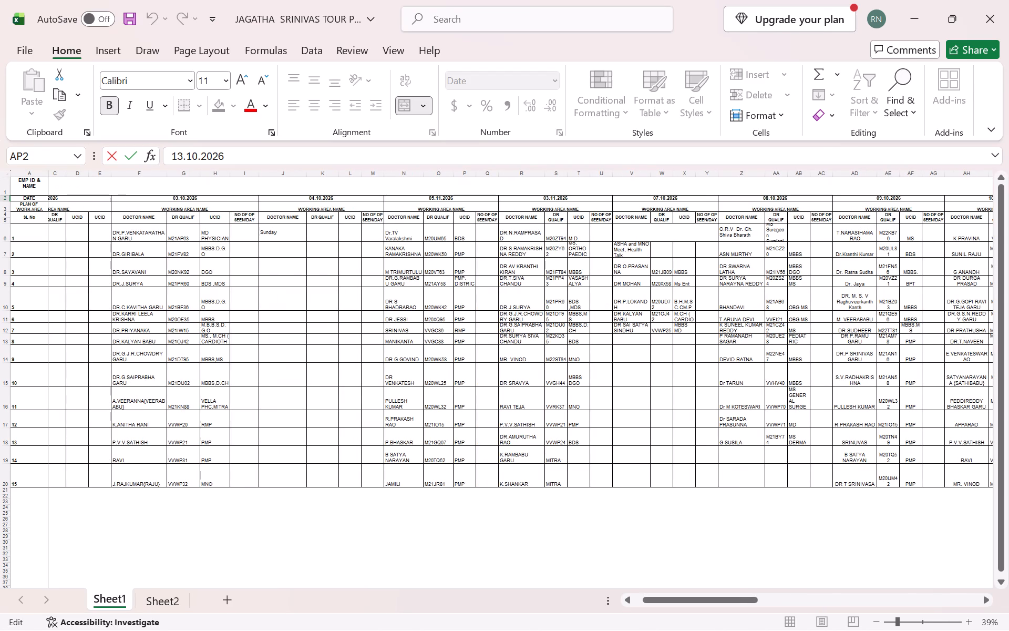
{"action": "double_click", "coordinate": [770, 198]}
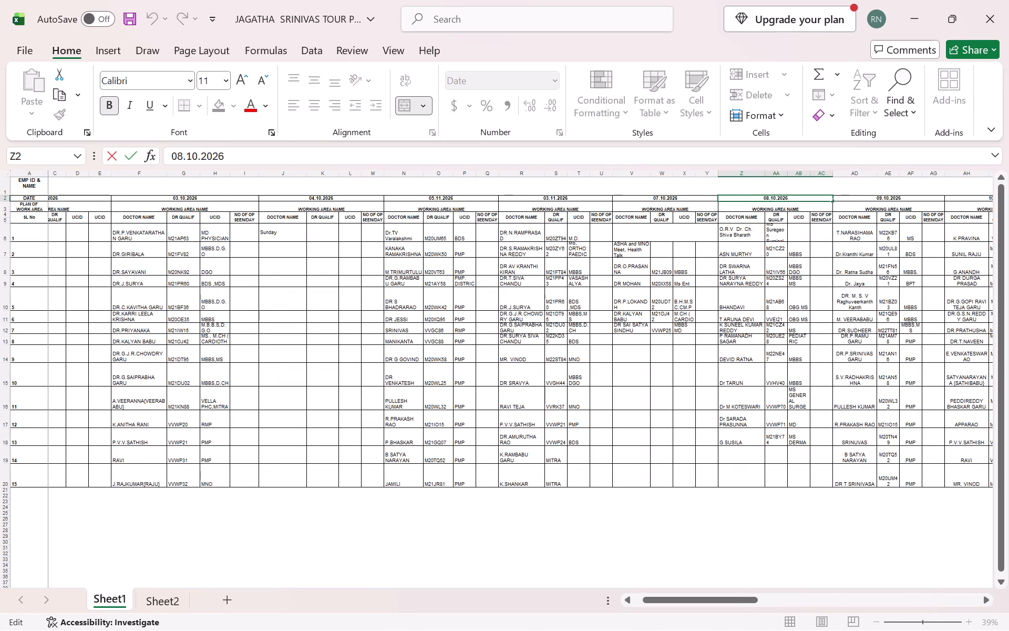
{"action": "key", "text": "Left"}
{"action": "key", "text": "Right"}
{"action": "key", "text": "Right"}
{"action": "key", "text": "Right"}
{"action": "key", "text": "BackSpace"}
{"action": "key", "text": "1"}
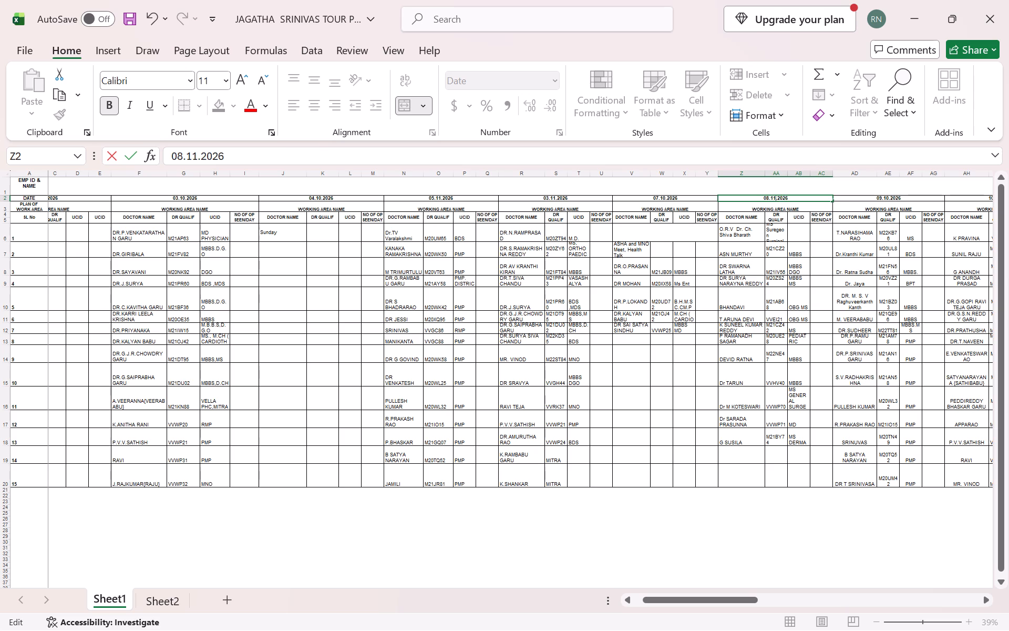
{"action": "key", "text": "Left"}
{"action": "key", "text": "Left"}
{"action": "key", "text": "Left"}
{"action": "key", "text": "BackSpace"}
{"action": "key", "text": "6"}
Set the date heading in merged cell AH2 of Sheet1 to 07.11.2026.
{"action": "scroll", "coordinate": [836, 228], "scroll_direction": "left", "scroll_amount": 1}
{"action": "double_click", "coordinate": [895, 198]}
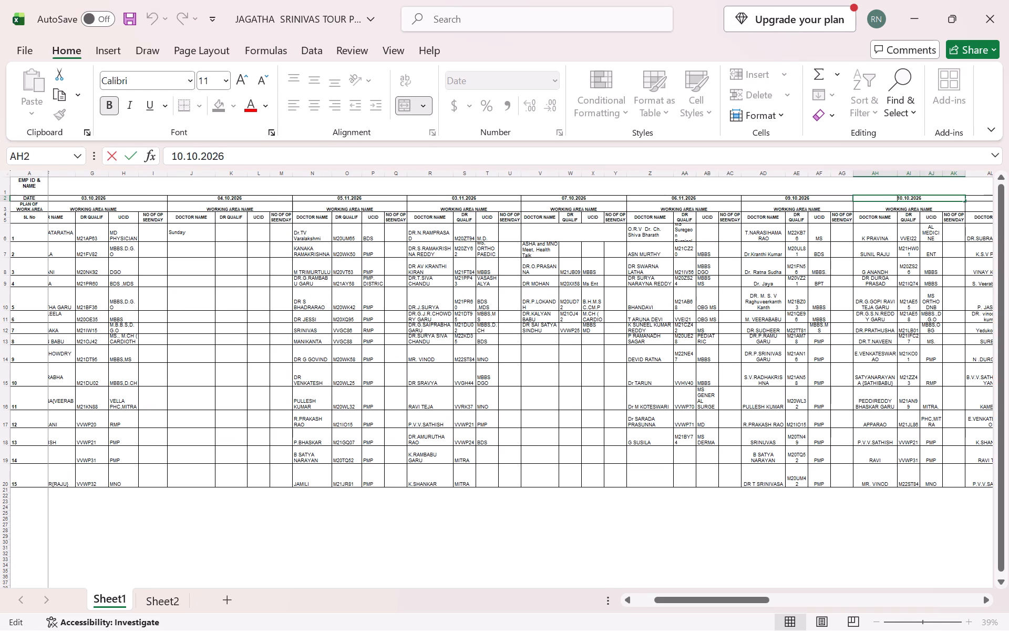
{"action": "left_click", "coordinate": [909, 195]}
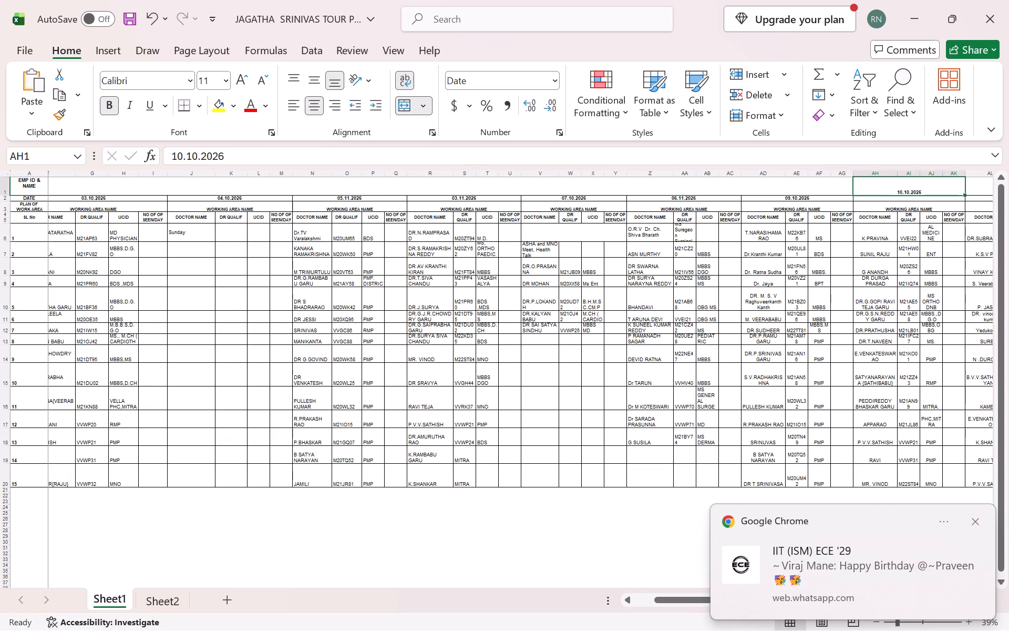
{"action": "key", "text": "ctrl+z"}
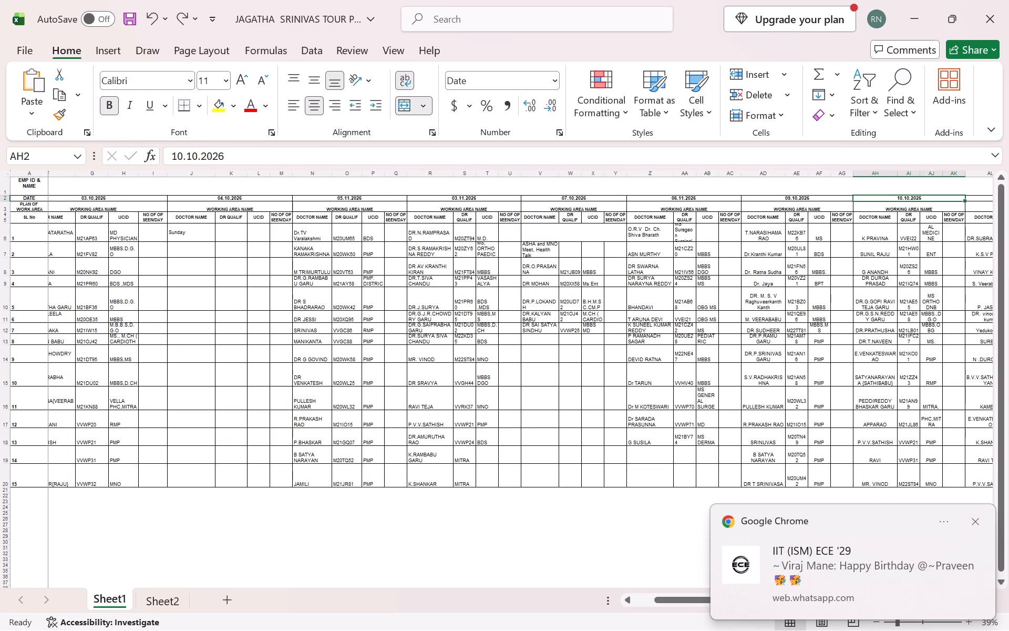
{"action": "double_click", "coordinate": [911, 197]}
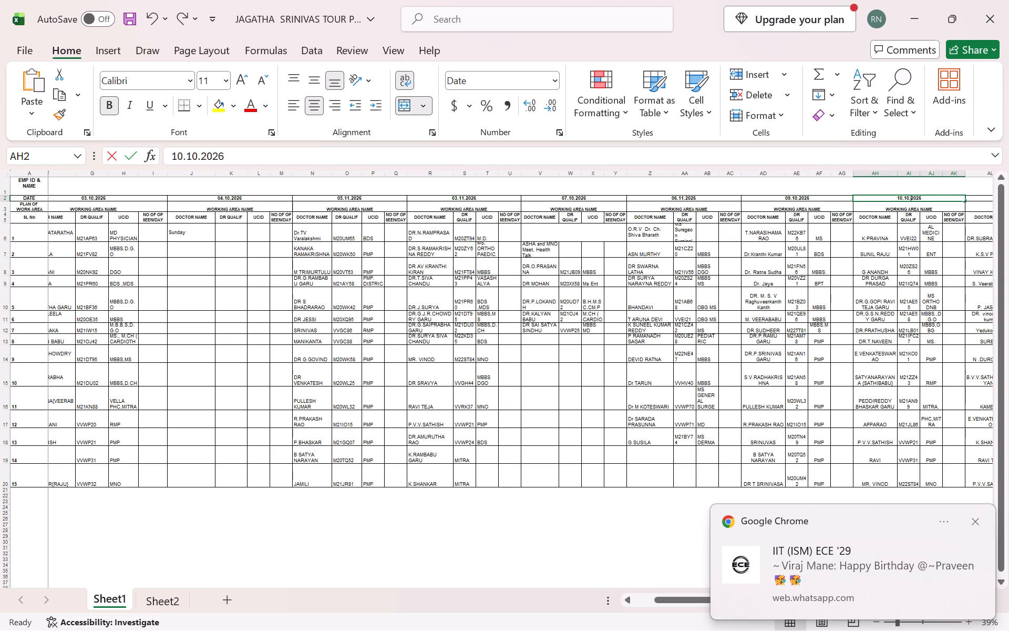
{"action": "key", "text": "Left"}
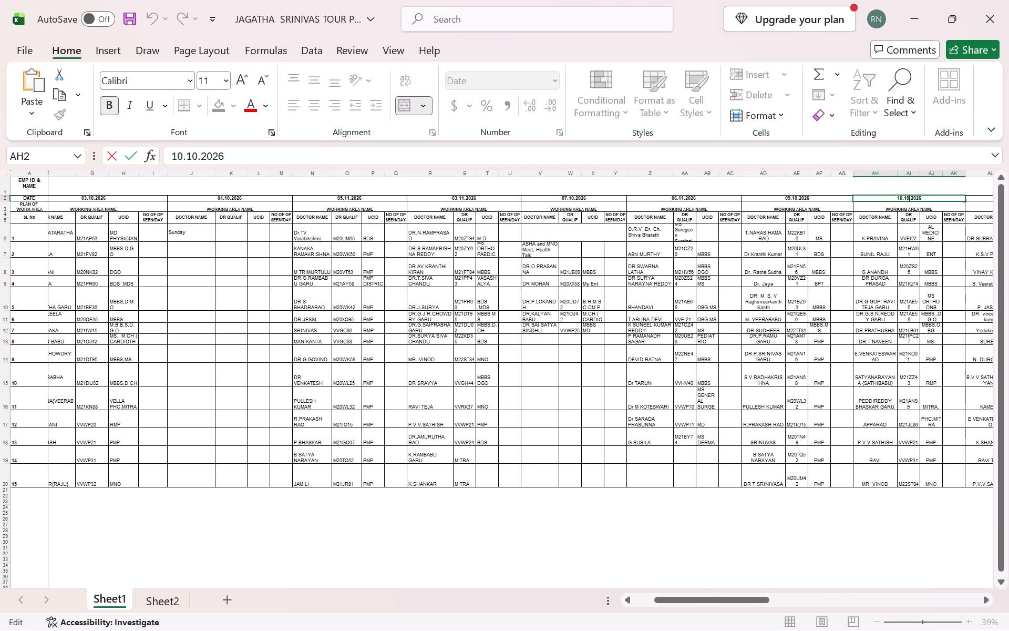
{"action": "key", "text": "BackSpace"}
{"action": "key", "text": "1"}
{"action": "key", "text": "Left"}
{"action": "key", "text": "Left"}
{"action": "key", "text": "Left"}
{"action": "key", "text": "BackSpace"}
{"action": "key", "text": "BackSpace"}
{"action": "type", "text": "07"}
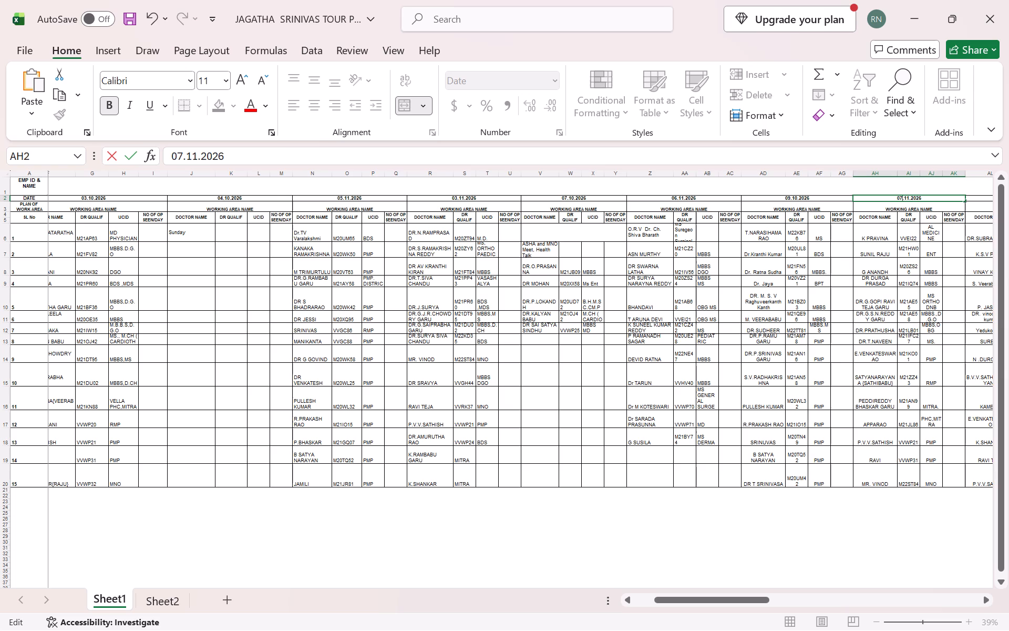
Set the date heading in merged cell AX2 of Sheet1 to 09.11.2026.
{"action": "scroll", "coordinate": [839, 211], "scroll_direction": "left", "scroll_amount": 3}
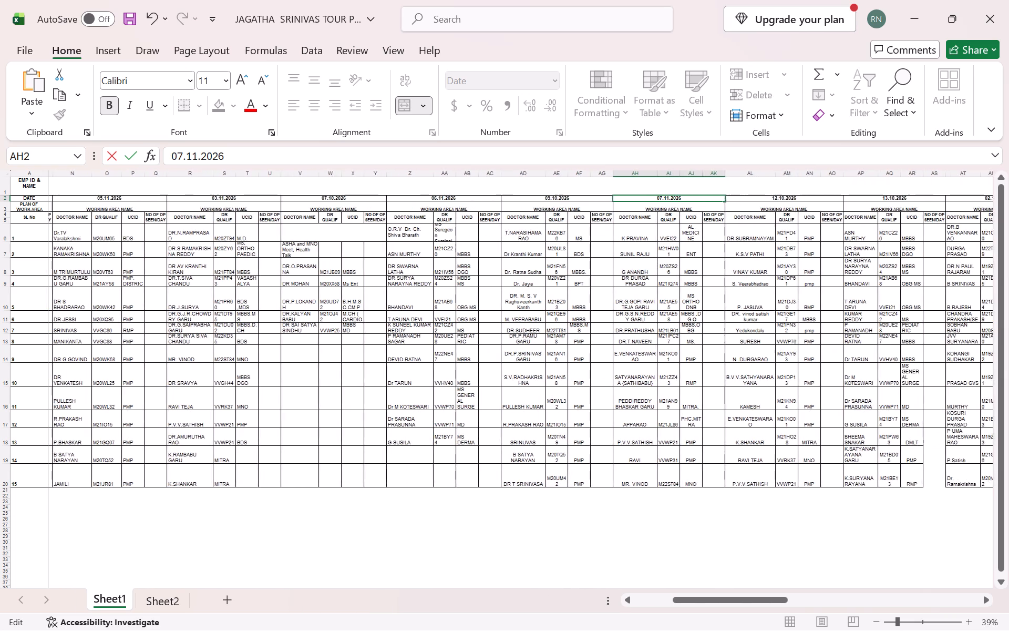
{"action": "scroll", "coordinate": [839, 211], "scroll_direction": "left", "scroll_amount": 3}
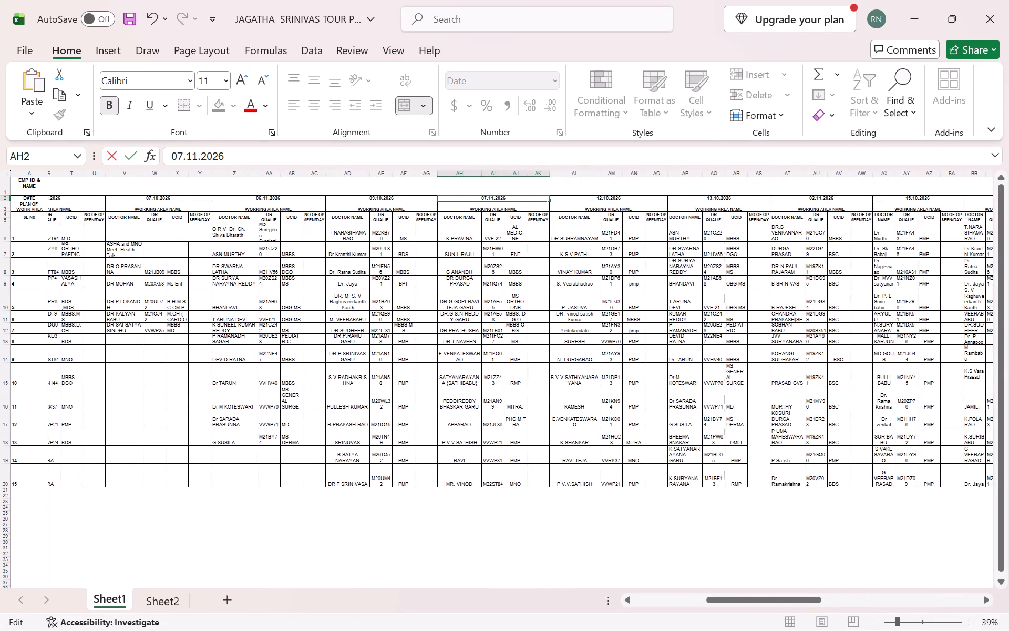
{"action": "double_click", "coordinate": [917, 197]}
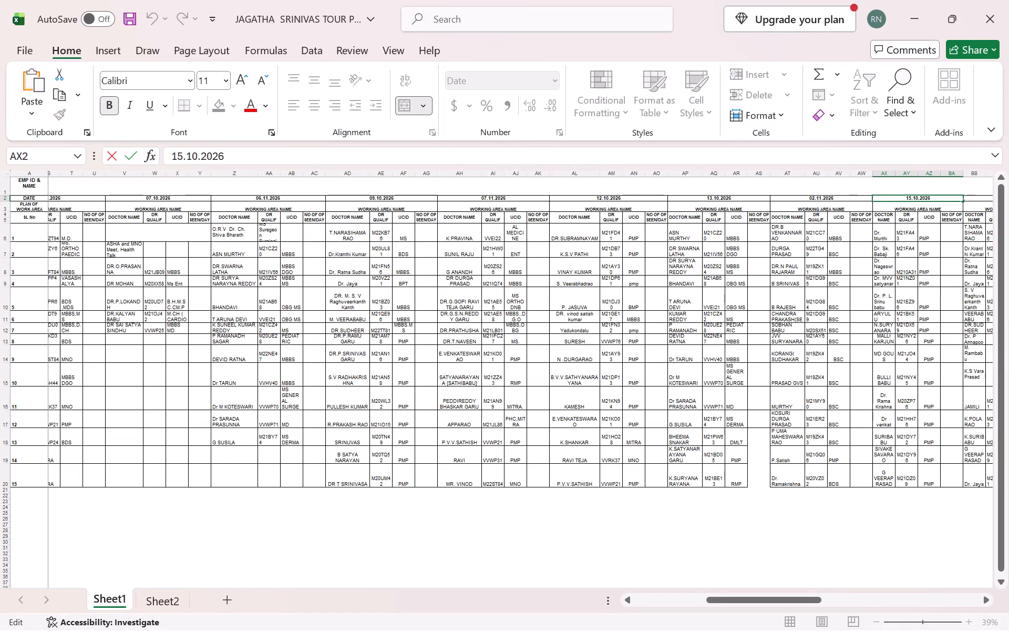
{"action": "key", "text": "Right"}
{"action": "key", "text": "BackSpace"}
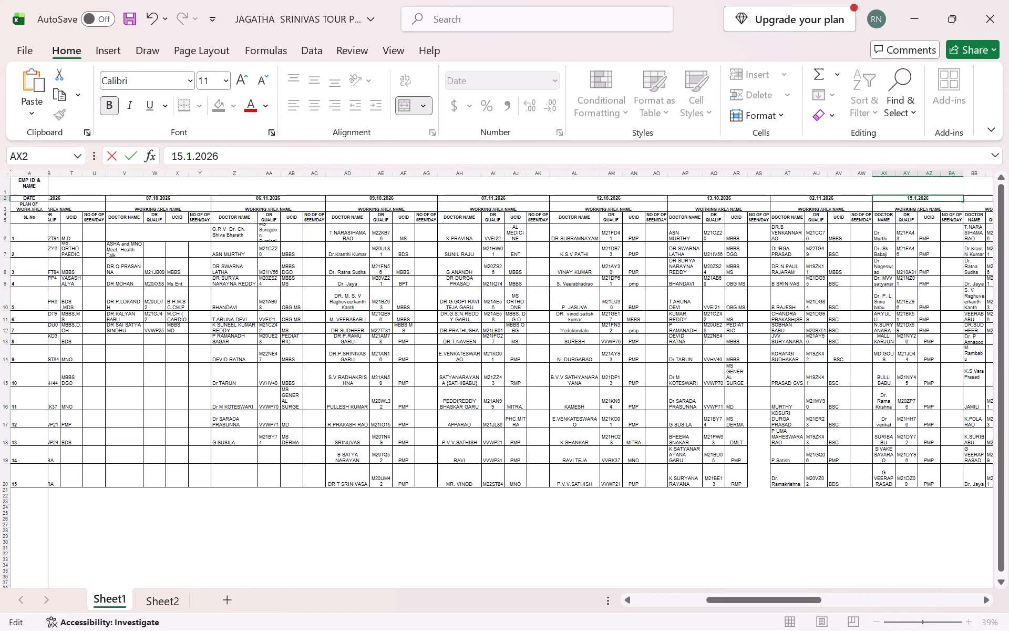
{"action": "key", "text": "1"}
{"action": "key", "text": "Left"}
{"action": "key", "text": "Left"}
{"action": "key", "text": "Left"}
{"action": "key", "text": "Left"}
{"action": "key", "text": "Right"}
{"action": "key", "text": "BackSpace"}
{"action": "key", "text": "BackSpace"}
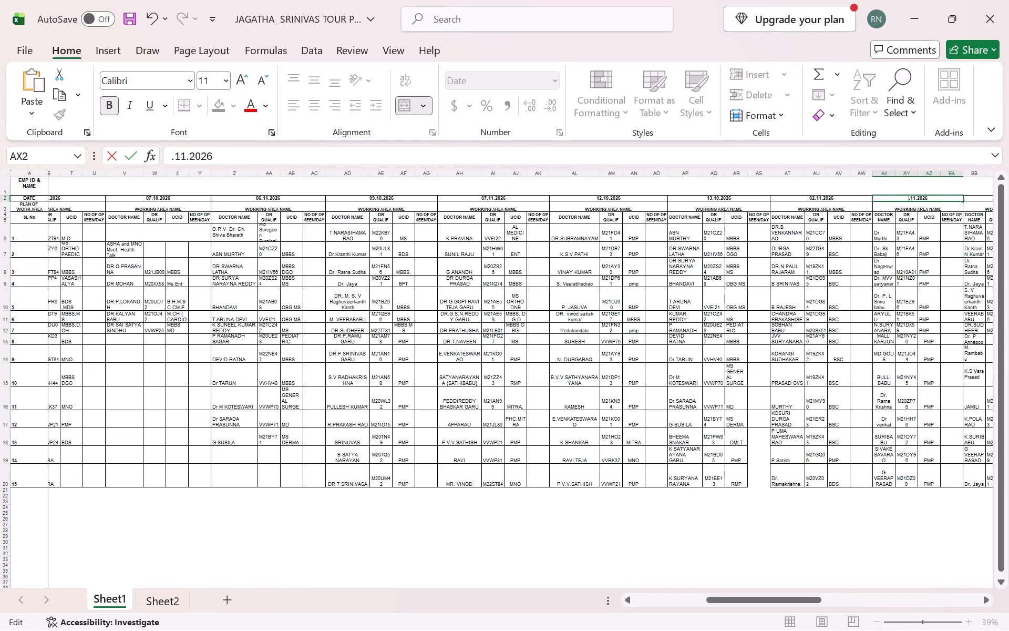
{"action": "type", "text": "09"}
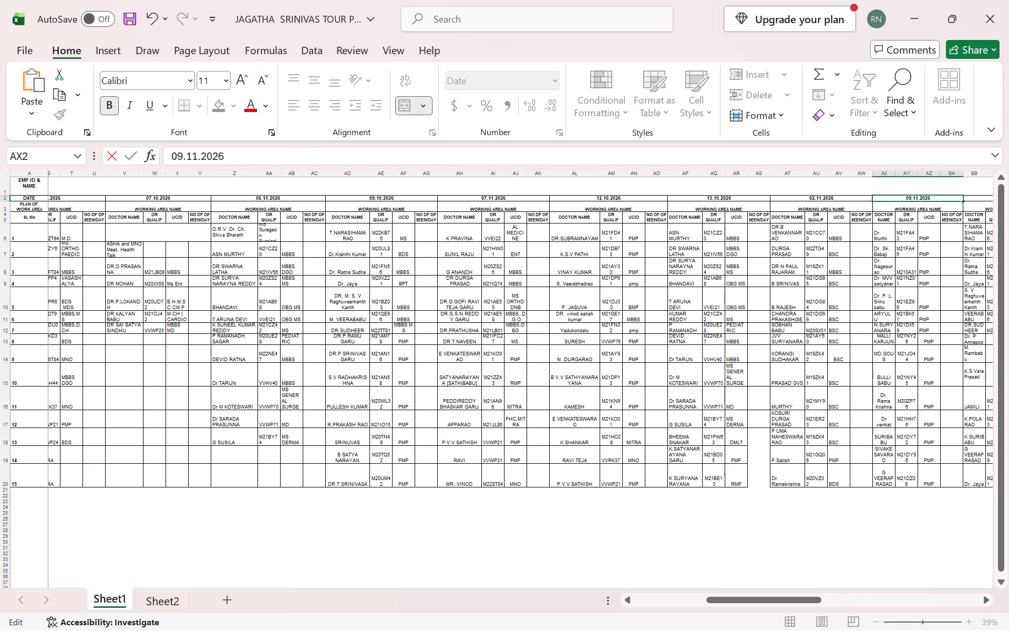
Set the date heading in merged cell BB2 of Sheet1 to 10.11.2026.
{"action": "scroll", "coordinate": [885, 236], "scroll_direction": "left", "scroll_amount": 3}
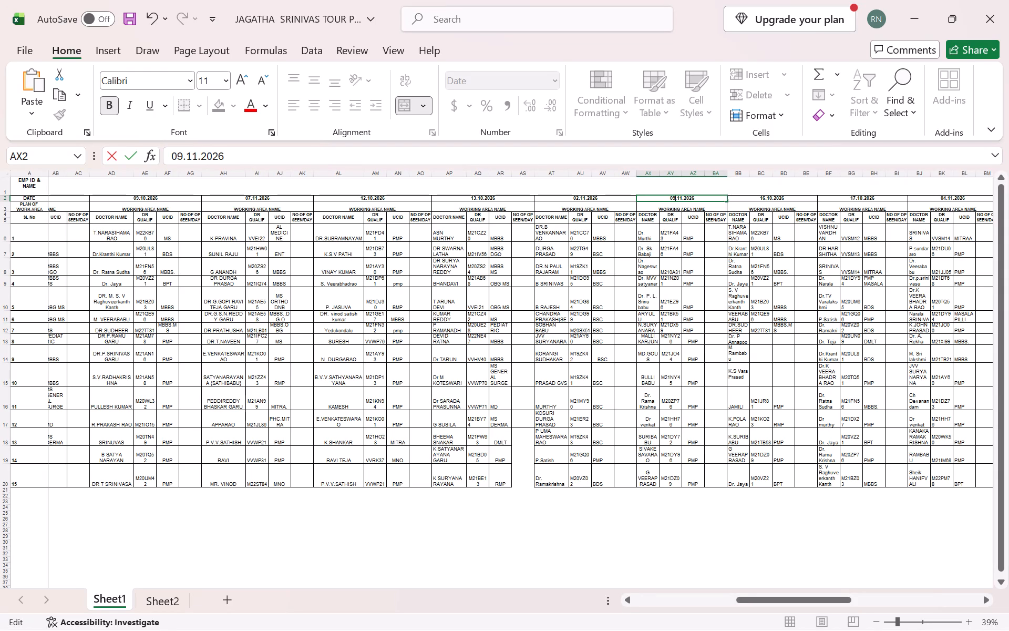
{"action": "double_click", "coordinate": [779, 200]}
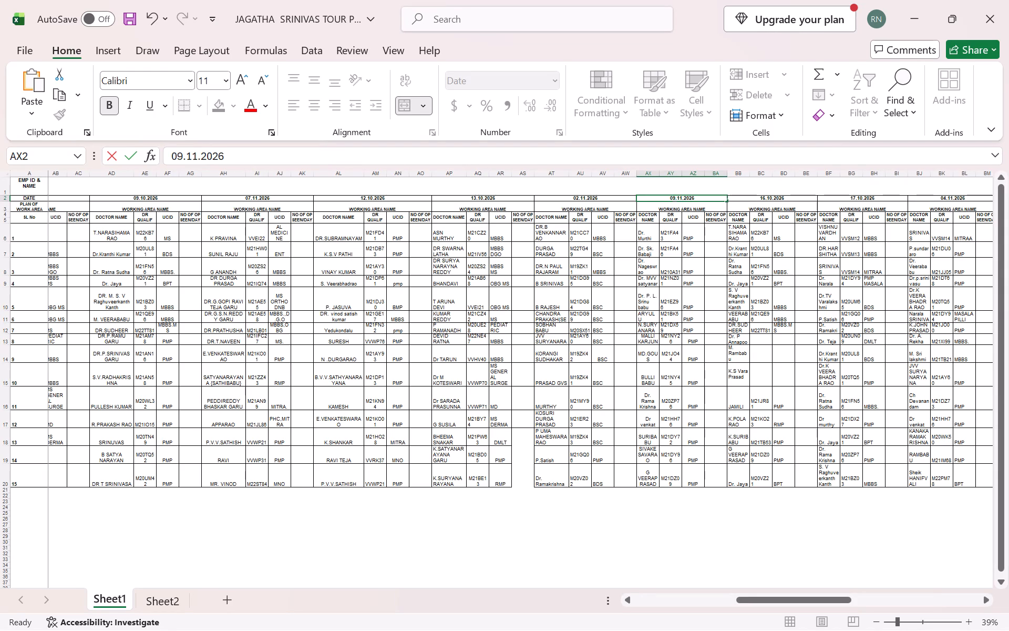
{"action": "left_click", "coordinate": [764, 197]}
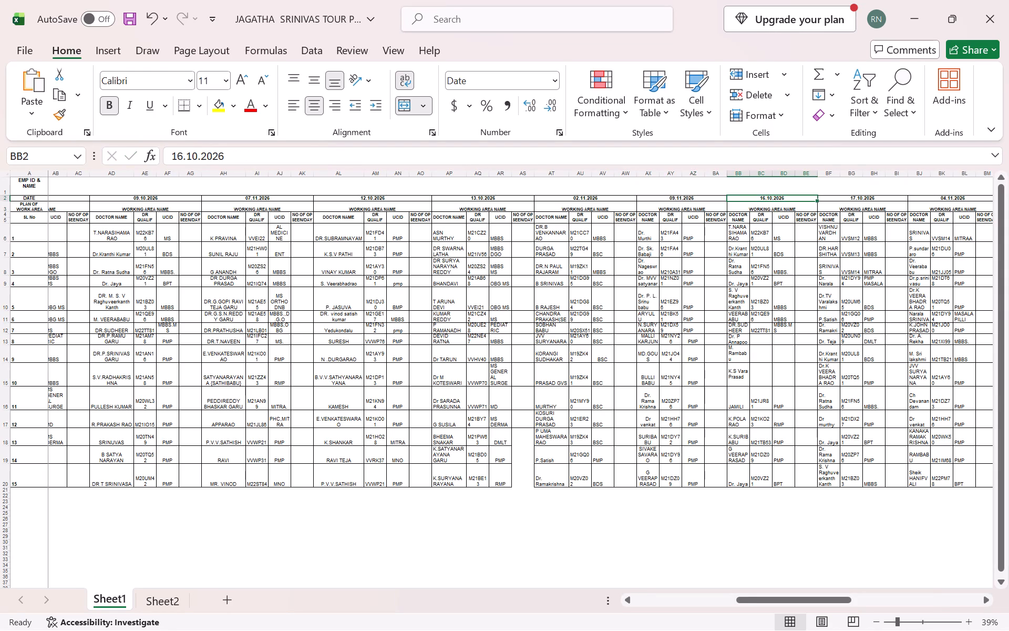
{"action": "left_click", "coordinate": [764, 197]}
{"action": "left_click", "coordinate": [764, 197]}
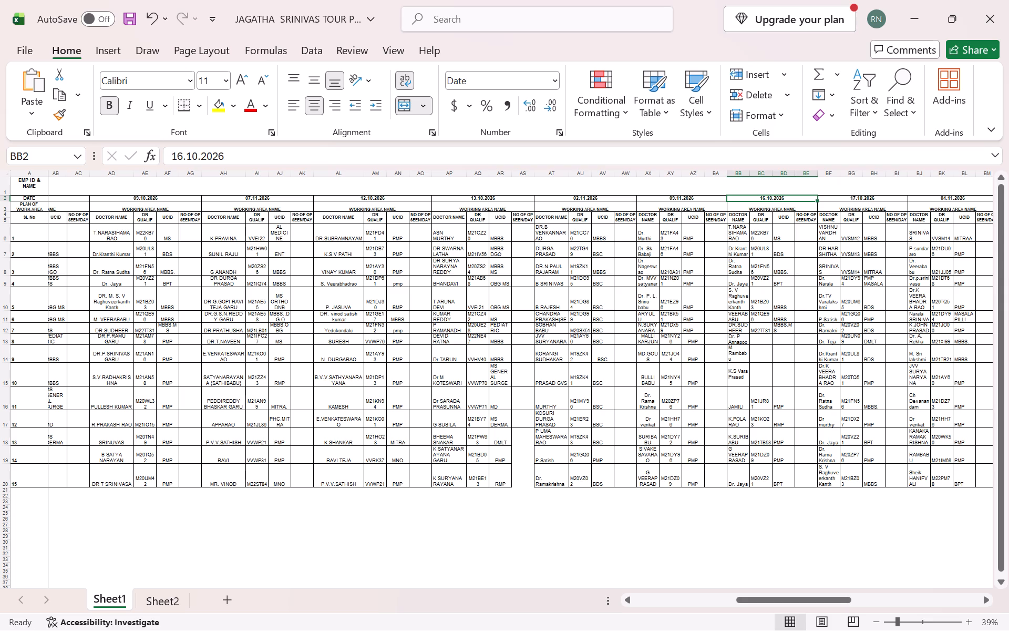
{"action": "double_click", "coordinate": [788, 199]}
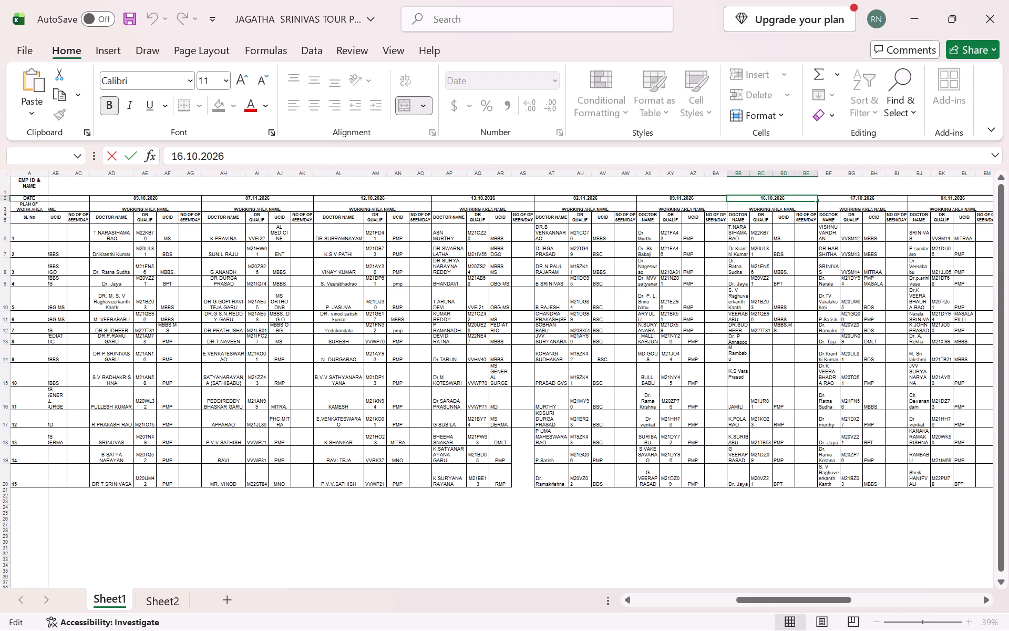
{"action": "key", "text": "Left"}
{"action": "key", "text": "Left"}
{"action": "key", "text": "Left"}
{"action": "key", "text": "Left"}
{"action": "key", "text": "Left"}
{"action": "key", "text": "BackSpace"}
{"action": "key", "text": "1"}
{"action": "key", "text": "Left"}
{"action": "key", "text": "Left"}
{"action": "key", "text": "Left"}
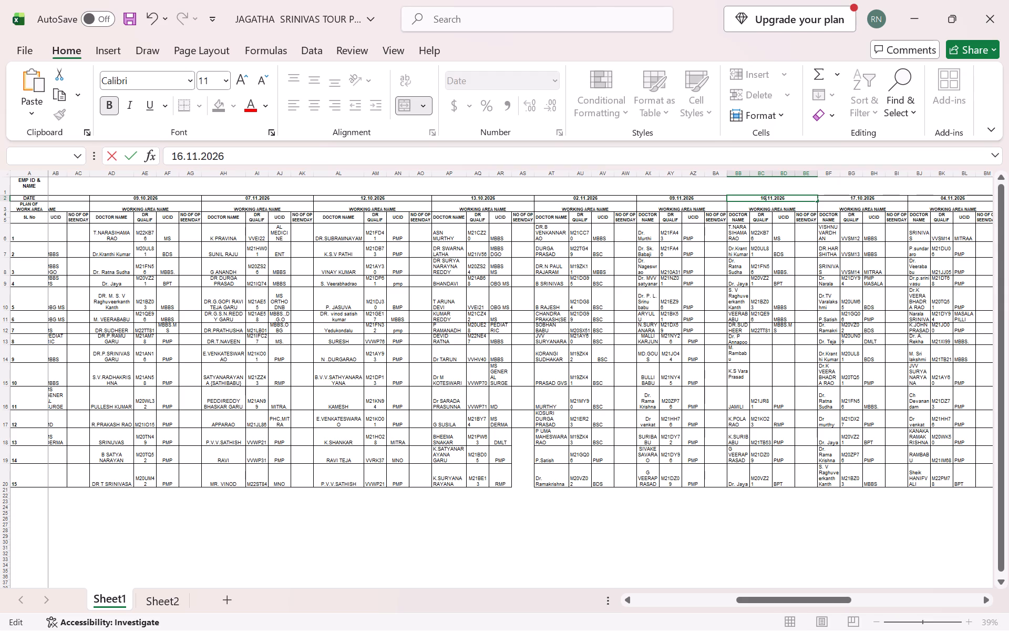
{"action": "key", "text": "Left"}
{"action": "key", "text": "Right"}
{"action": "key", "text": "BackSpace"}
{"action": "key", "text": "0"}
Set the date heading in merged cell AL2 of Sheet1 to 11.11.2026.
{"action": "left_click", "coordinate": [375, 197]}
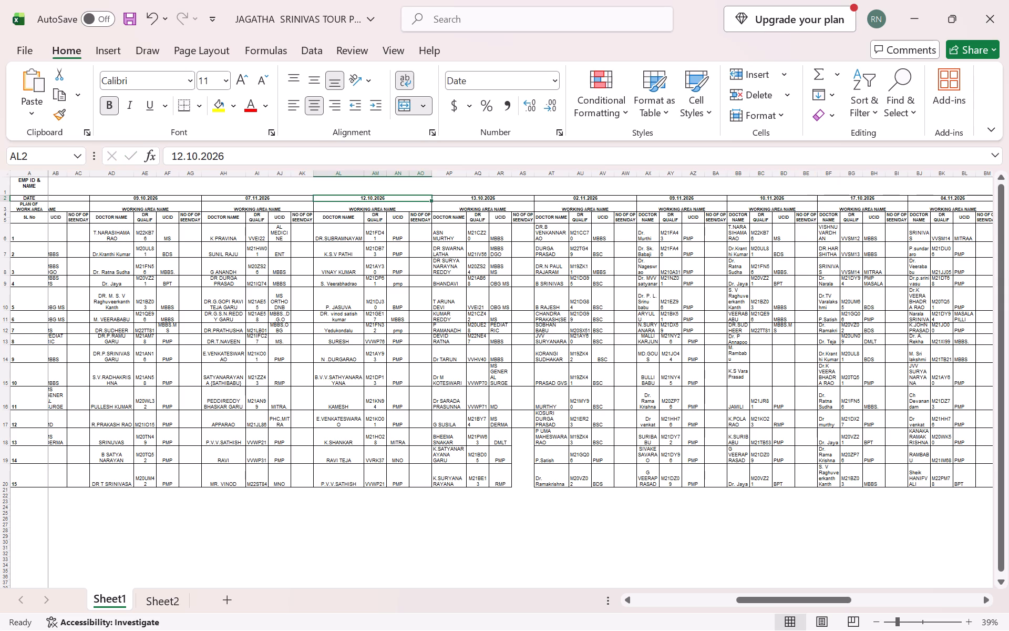
{"action": "left_click", "coordinate": [375, 197]}
{"action": "left_click", "coordinate": [375, 197]}
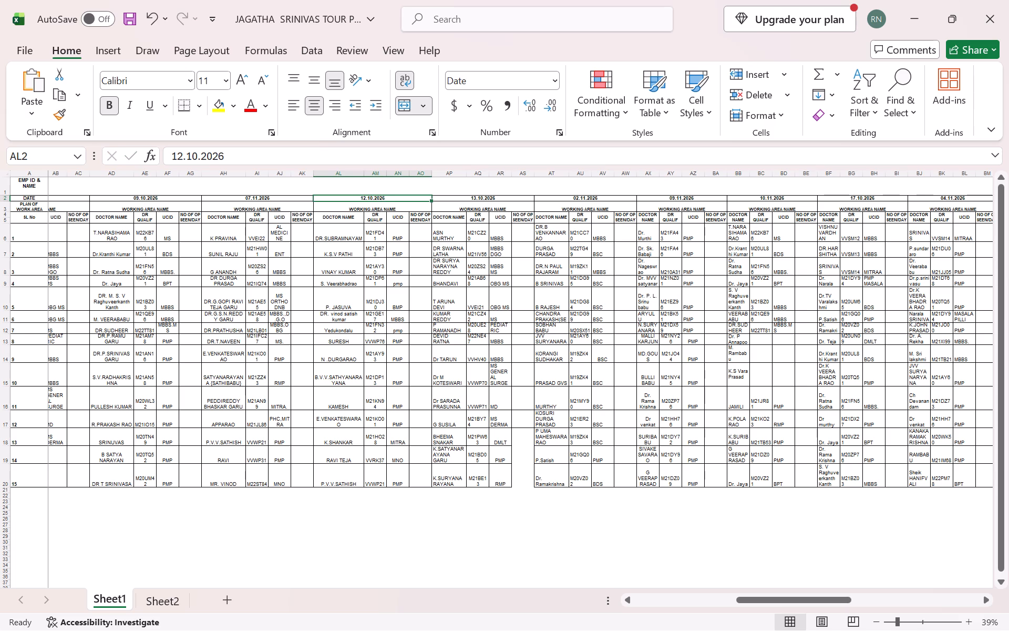
{"action": "left_click", "coordinate": [375, 197]}
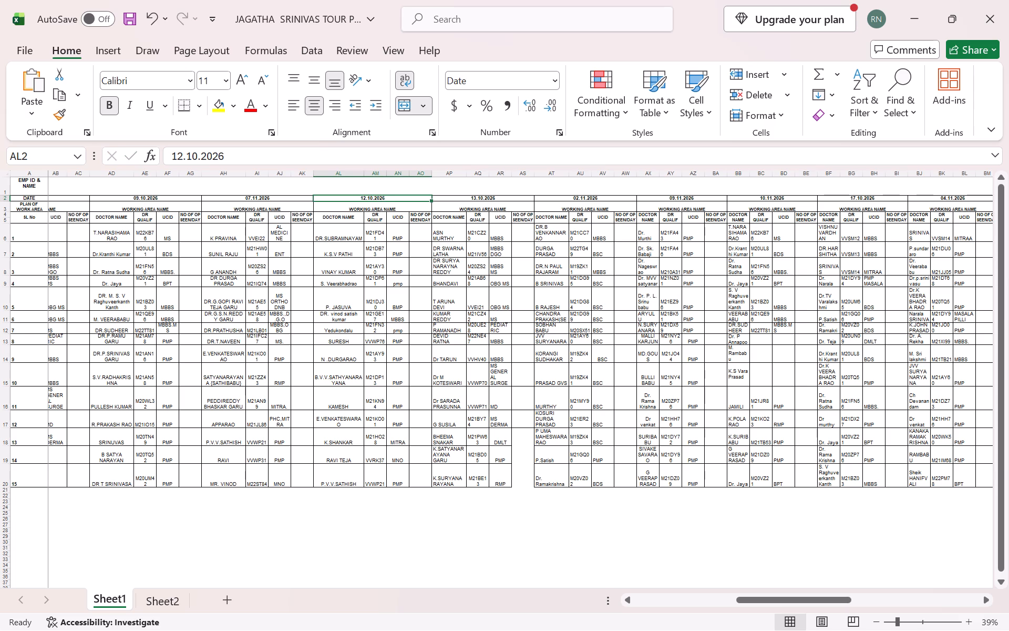
{"action": "left_click", "coordinate": [378, 198]}
{"action": "double_click", "coordinate": [378, 198]}
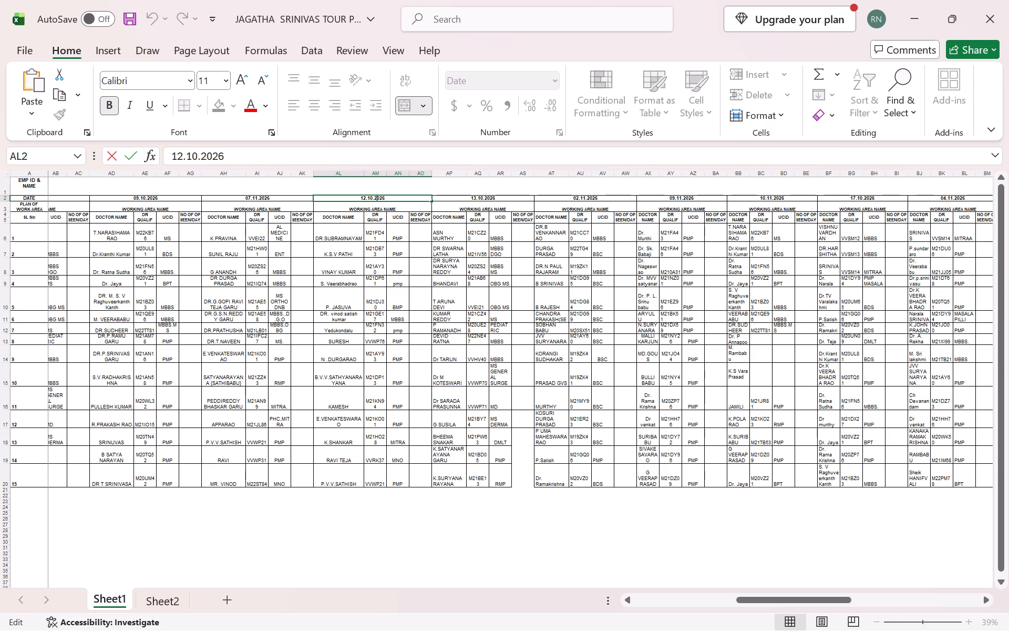
{"action": "key", "text": "Left"}
{"action": "key", "text": "Left"}
{"action": "key", "text": "Left"}
{"action": "key", "text": "Right"}
{"action": "key", "text": "BackSpace"}
{"action": "key", "text": "1"}
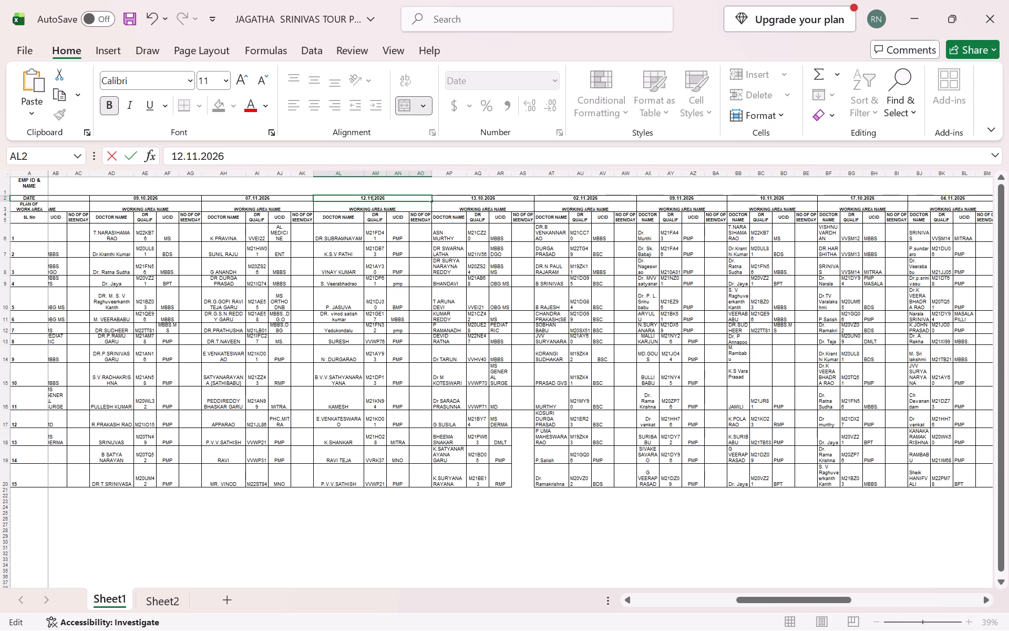
{"action": "key", "text": "Left"}
{"action": "key", "text": "Left"}
{"action": "key", "text": "Left"}
{"action": "key", "text": "BackSpace"}
{"action": "key", "text": "1"}
Set the date heading in merged cell BF2 of Sheet1 to 12.11.2026.
{"action": "scroll", "coordinate": [609, 209], "scroll_direction": "left", "scroll_amount": 3}
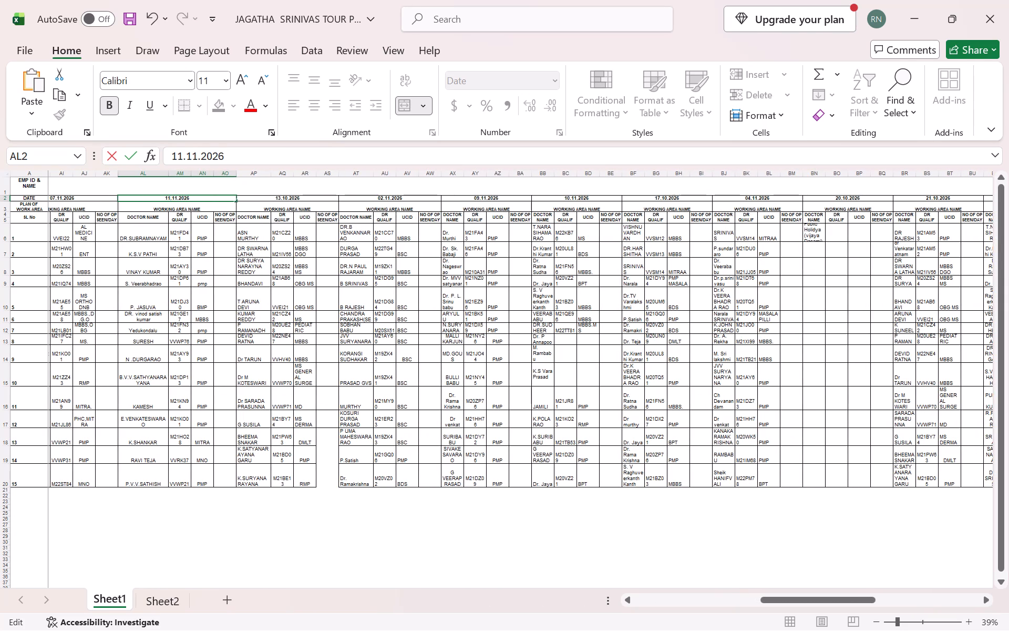
{"action": "double_click", "coordinate": [671, 197]}
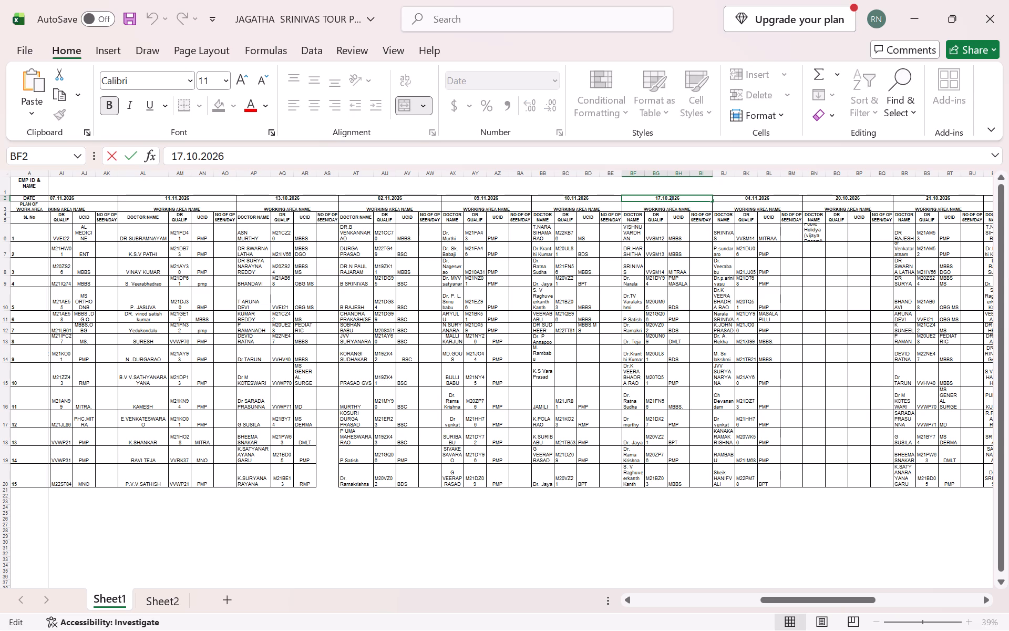
{"action": "left_click", "coordinate": [662, 197]}
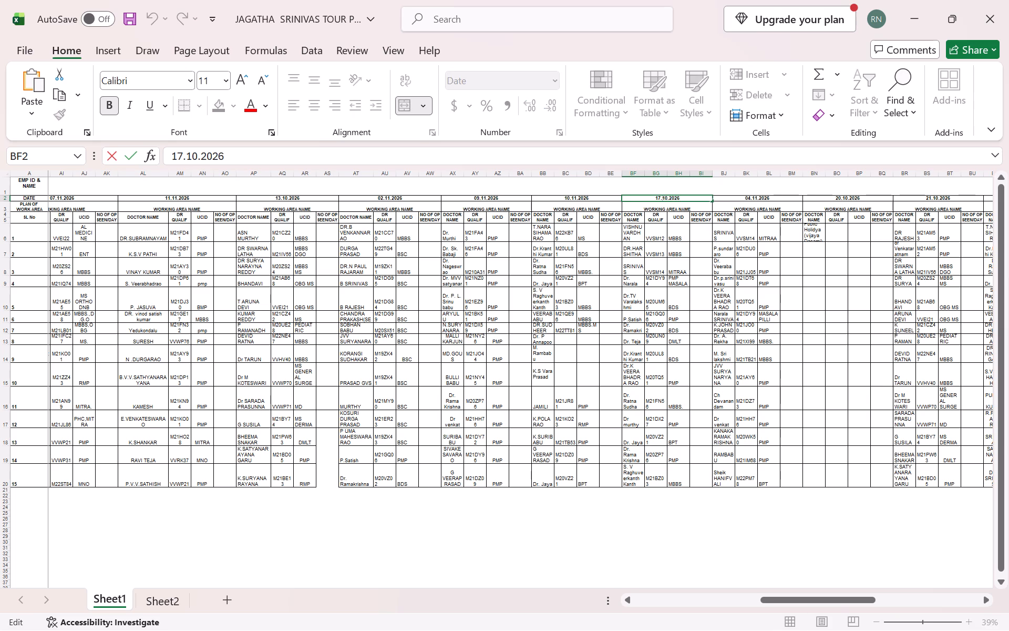
{"action": "key", "text": "Right"}
{"action": "key", "text": "Right"}
{"action": "key", "text": "BackSpace"}
{"action": "key", "text": "1"}
{"action": "key", "text": "Left"}
{"action": "key", "text": "Left"}
{"action": "key", "text": "Left"}
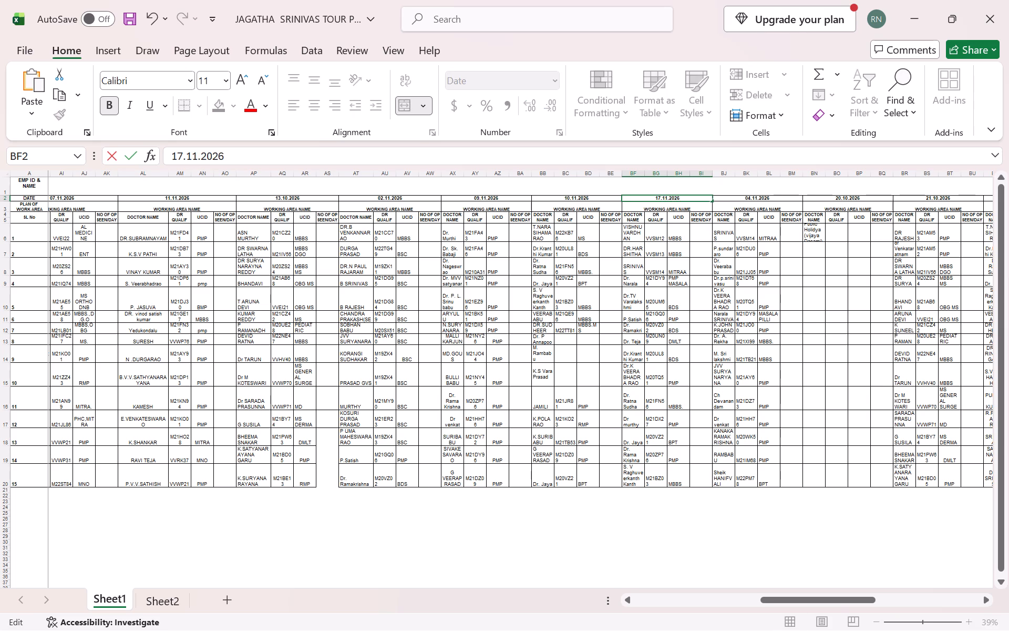
{"action": "key", "text": "BackSpace"}
{"action": "key", "text": "2"}
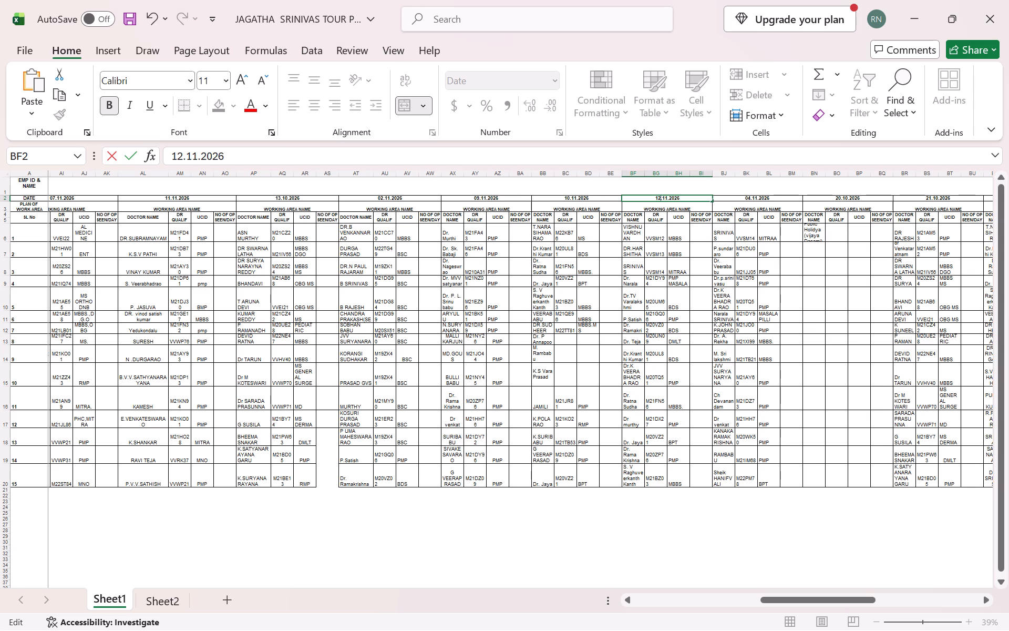
Review the date headings along row 2 of Sheet1, including merged cell AH2, for dates still in October.
{"action": "scroll", "coordinate": [657, 268], "scroll_direction": "right", "scroll_amount": 2}
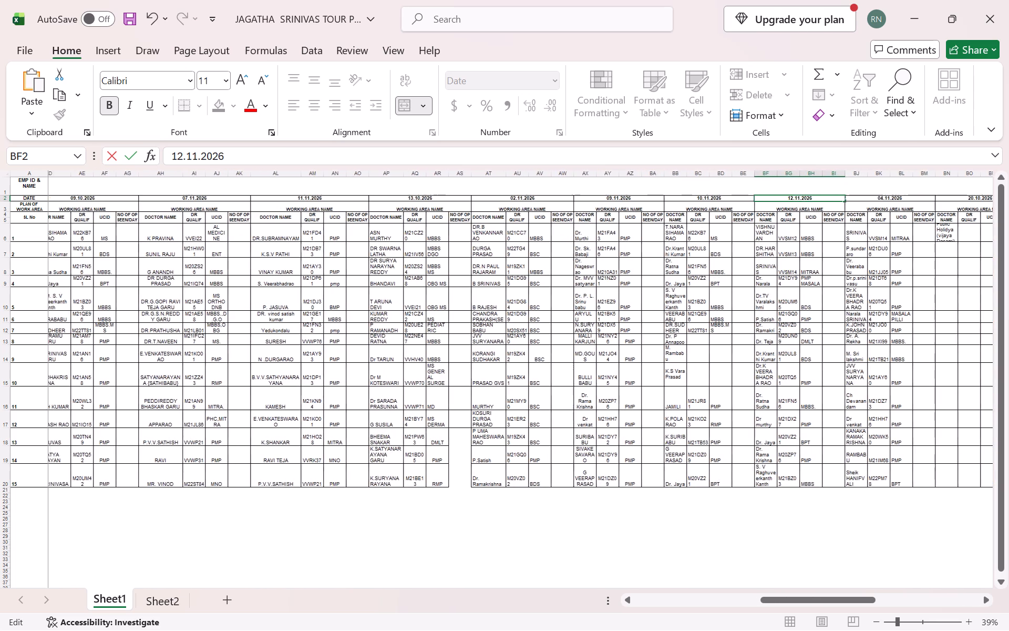
{"action": "scroll", "coordinate": [657, 268], "scroll_direction": "right", "scroll_amount": 5}
{"action": "scroll", "coordinate": [657, 268], "scroll_direction": "left", "scroll_amount": 4}
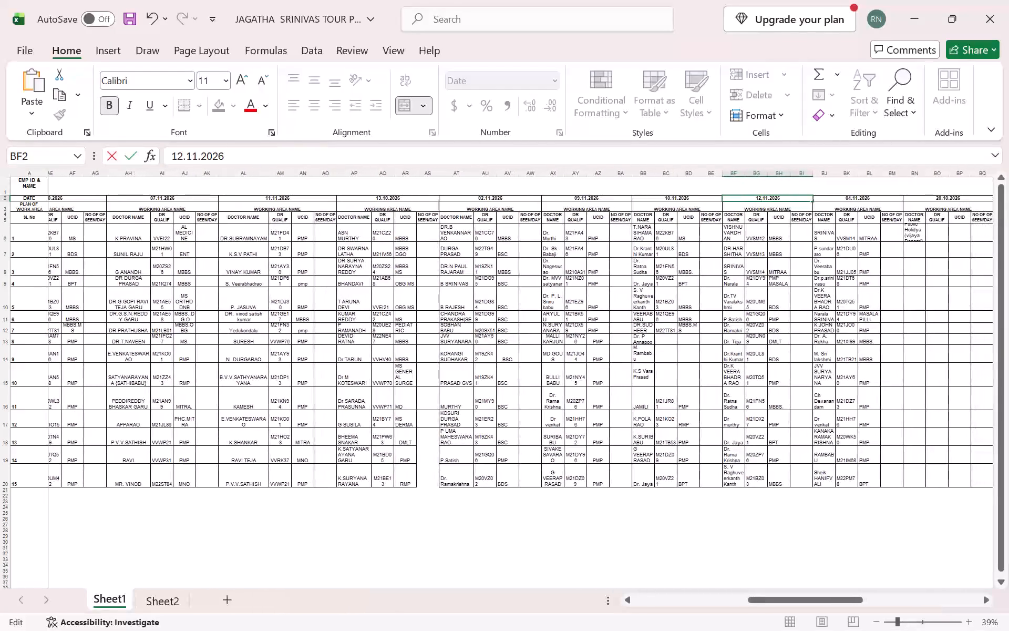
{"action": "scroll", "coordinate": [657, 268], "scroll_direction": "left", "scroll_amount": 3}
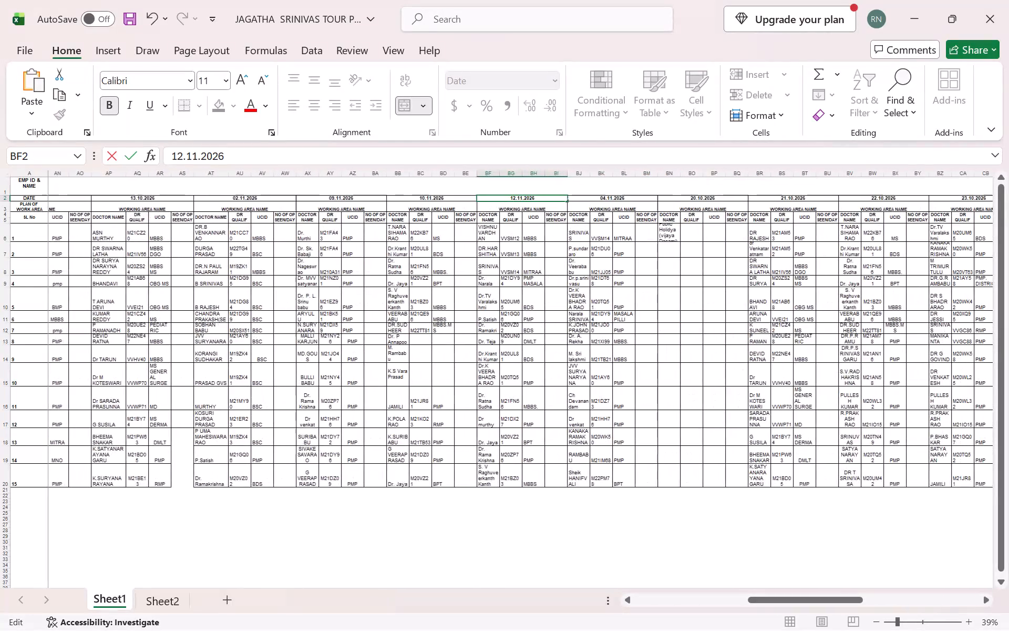
{"action": "scroll", "coordinate": [657, 268], "scroll_direction": "left", "scroll_amount": 2}
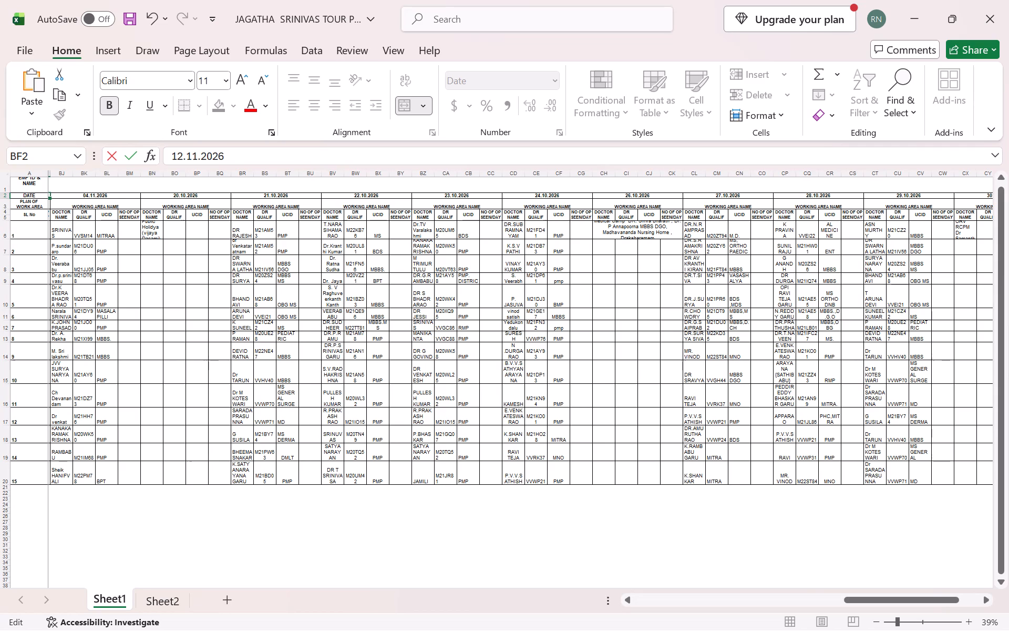
{"action": "scroll", "coordinate": [218, 292], "scroll_direction": "right", "scroll_amount": 7}
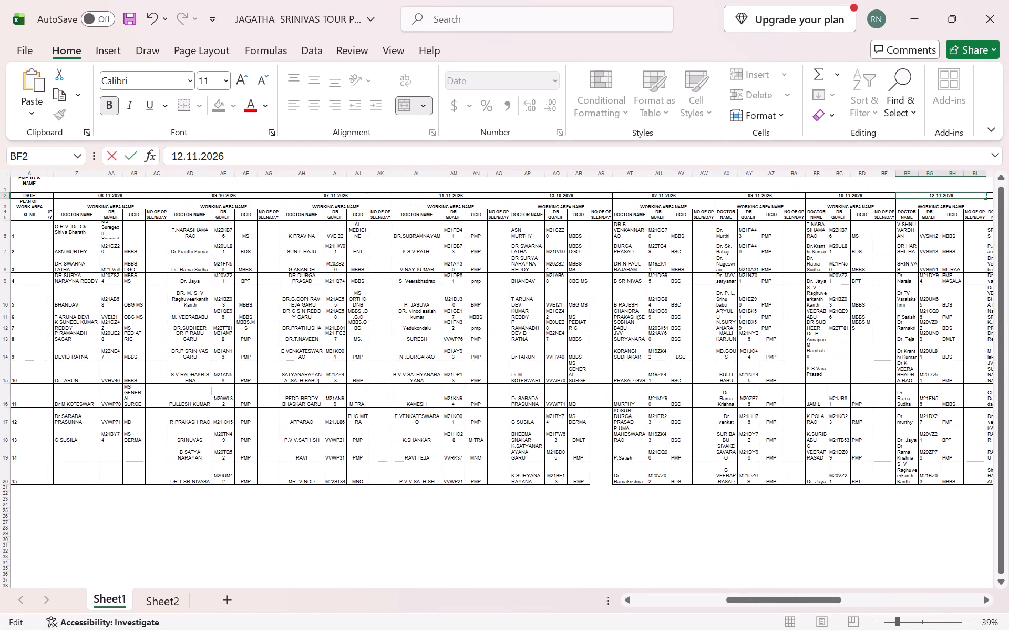
{"action": "left_click", "coordinate": [327, 193]}
{"action": "left_click", "coordinate": [327, 195]}
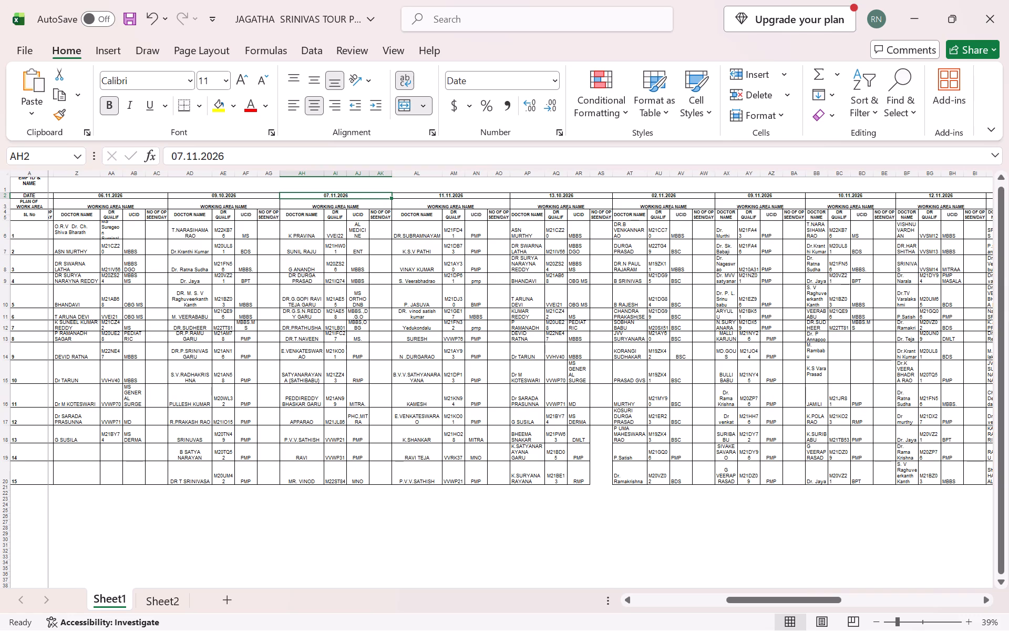
{"action": "double_click", "coordinate": [327, 195]}
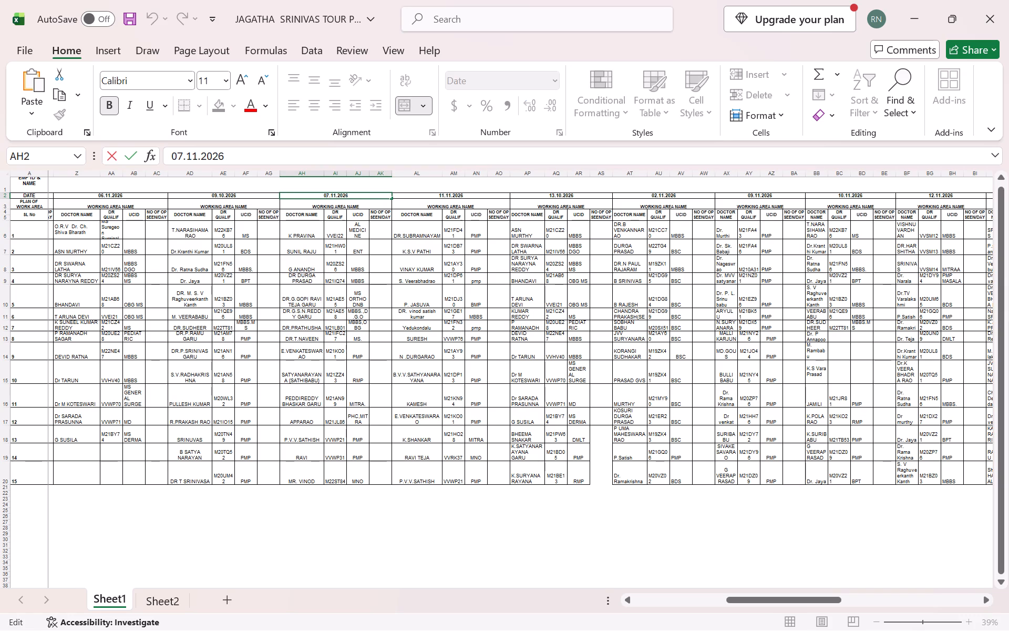
{"action": "scroll", "coordinate": [330, 268], "scroll_direction": "right", "scroll_amount": 2}
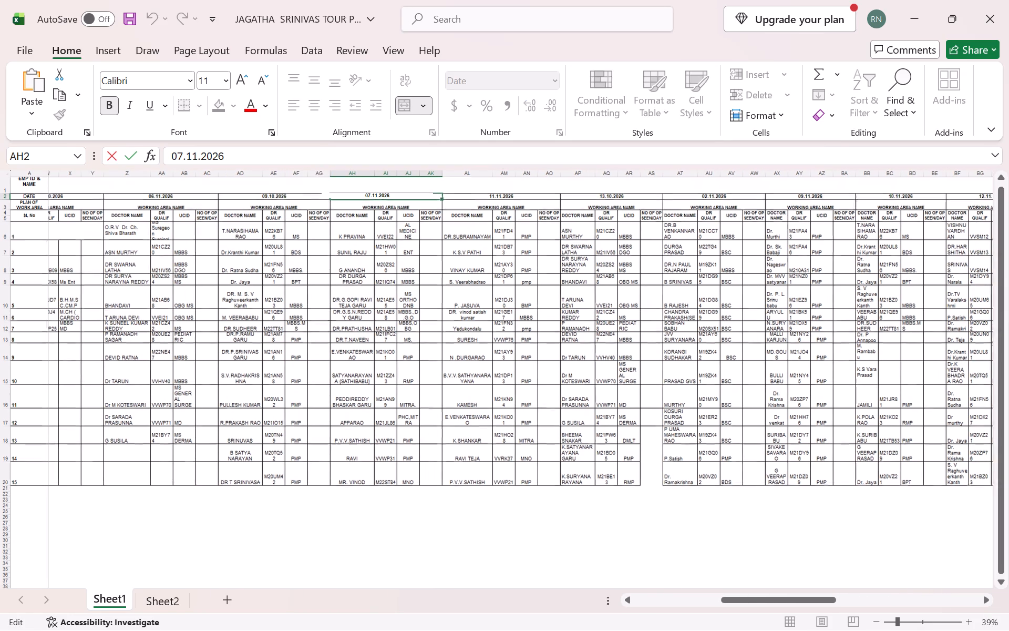
{"action": "scroll", "coordinate": [330, 268], "scroll_direction": "right", "scroll_amount": 4}
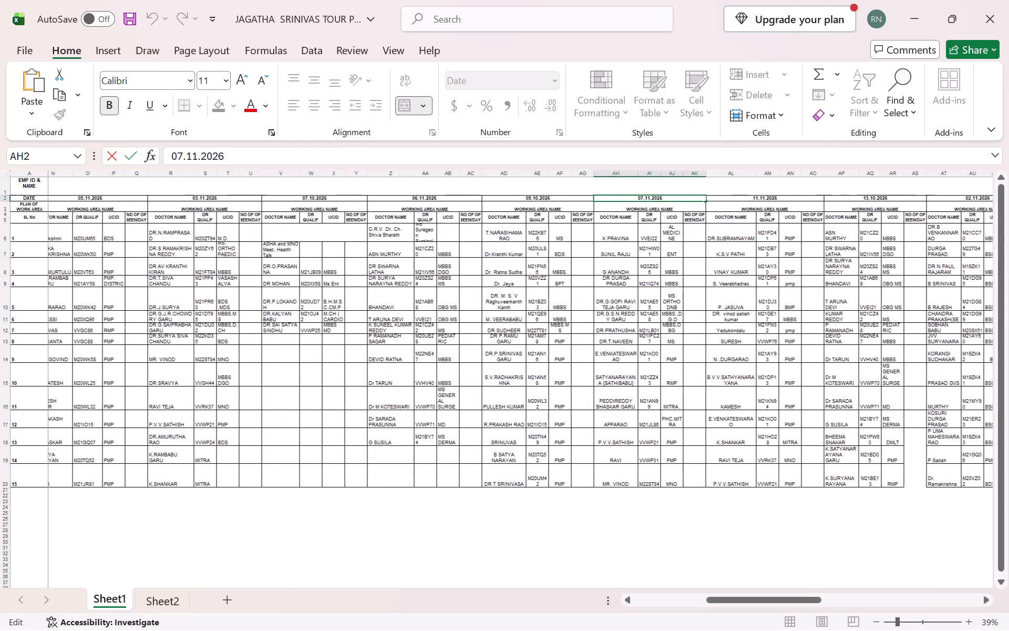
Set the date heading in merged cell V2 of Sheet1 to 13.11.2026.
{"action": "left_click", "coordinate": [313, 197]}
{"action": "left_click", "coordinate": [313, 197]}
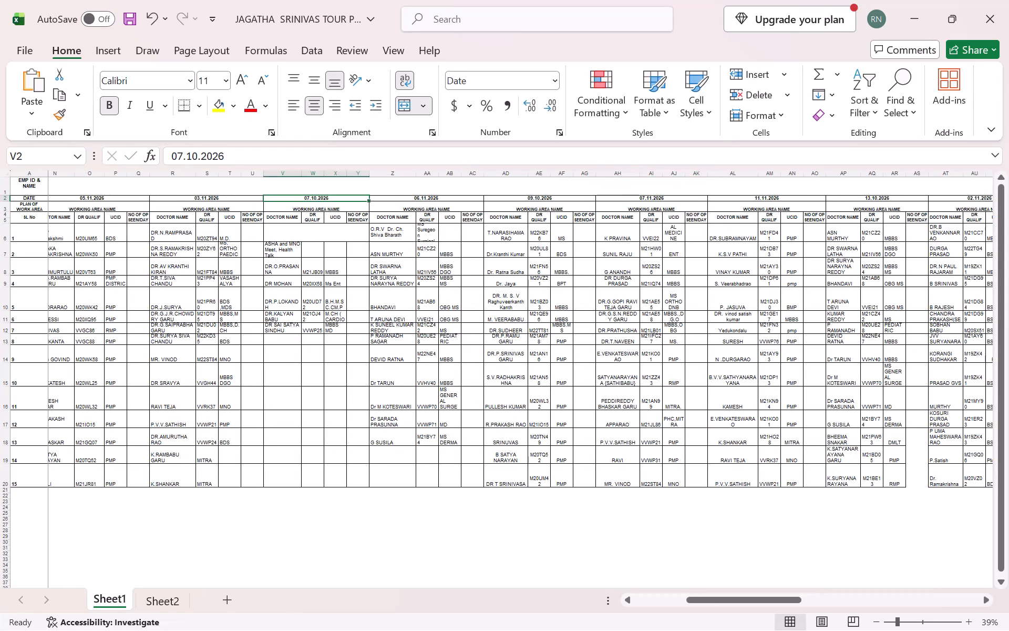
{"action": "double_click", "coordinate": [313, 197]}
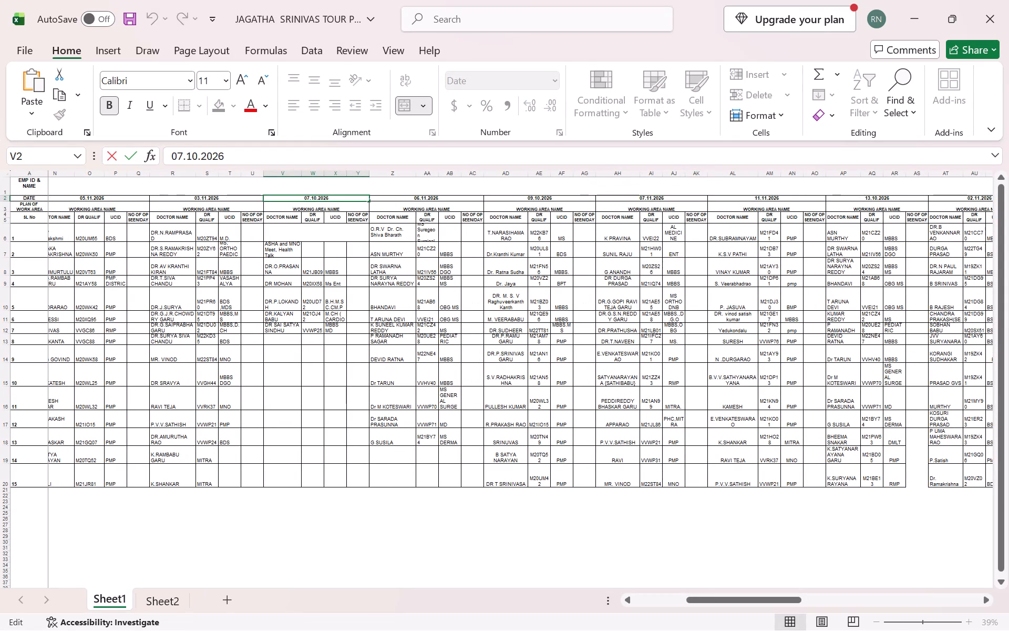
{"action": "key", "text": "Left"}
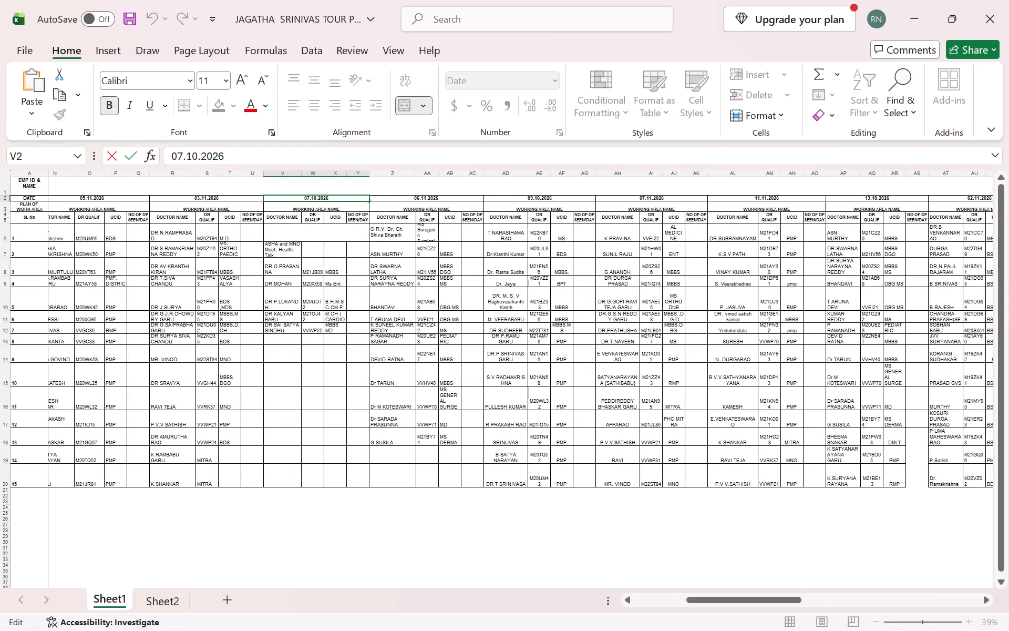
{"action": "key", "text": "Left"}
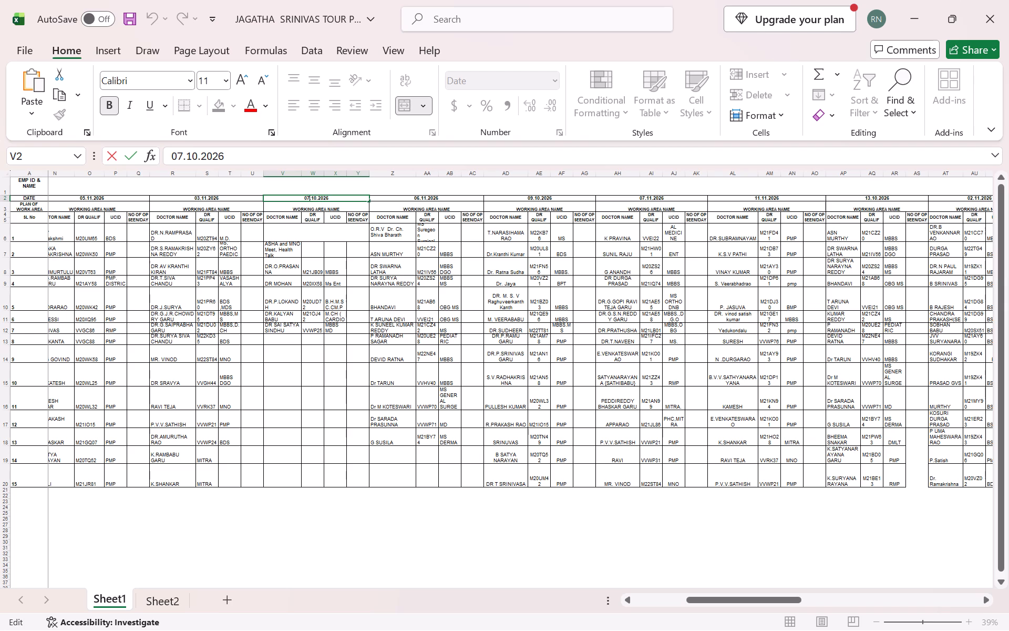
{"action": "key", "text": "BackSpace"}
{"action": "key", "text": "BackSpace"}
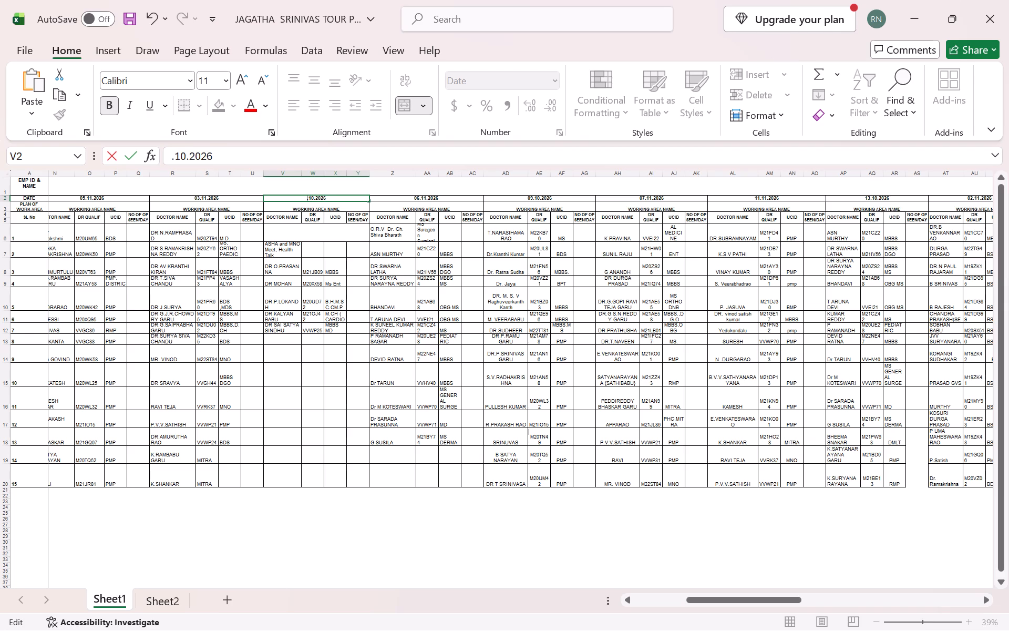
{"action": "key", "text": "1"}
{"action": "key", "text": "3"}
{"action": "key", "text": "Right"}
{"action": "key", "text": "Right"}
{"action": "key", "text": "Right"}
{"action": "key", "text": "BackSpace"}
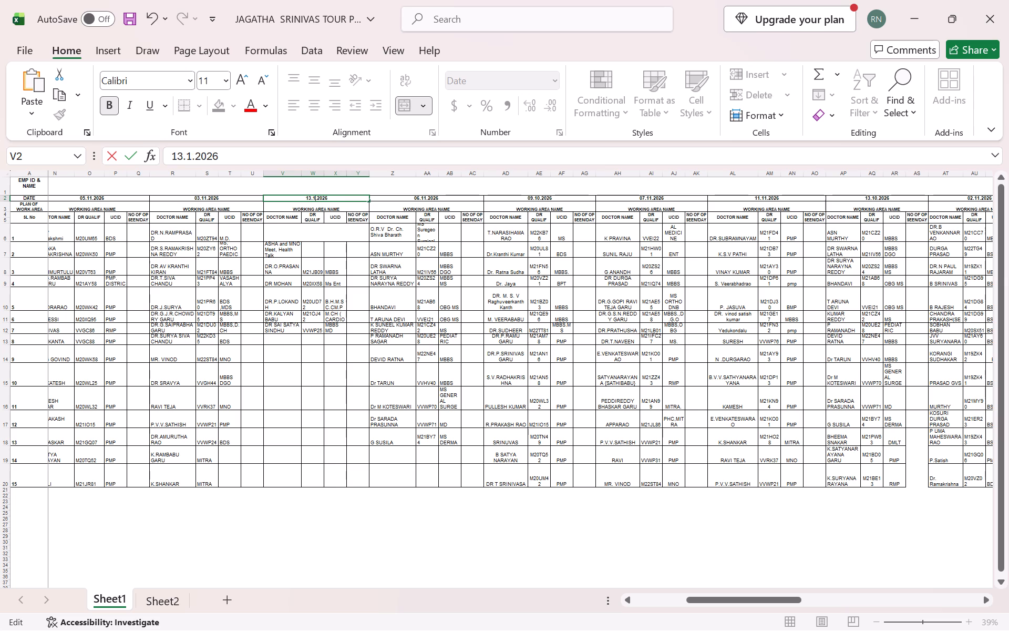
{"action": "key", "text": "1"}
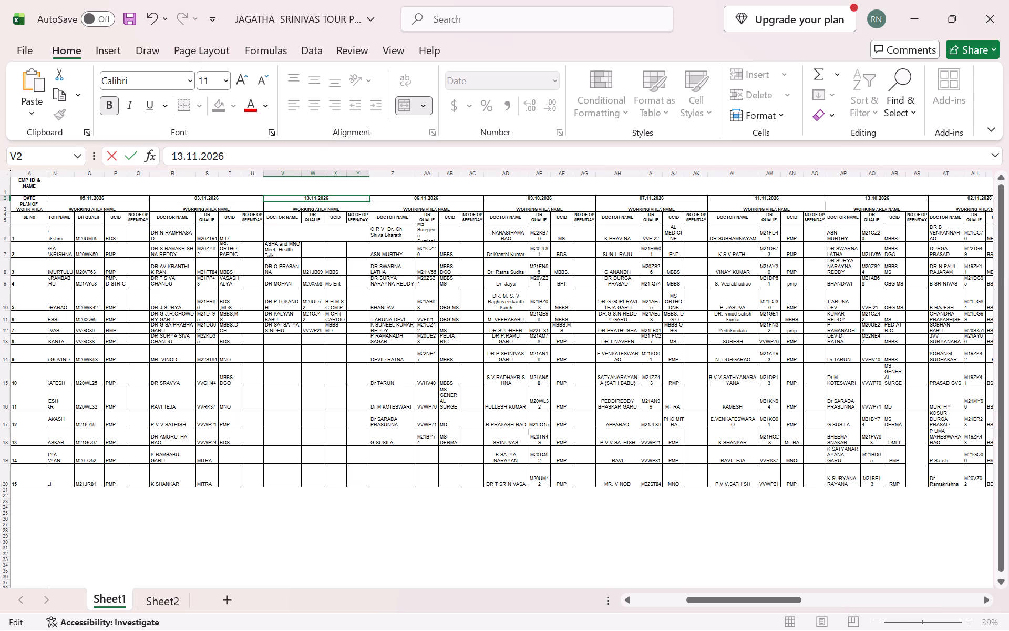
Review the date headings across row 2 of Sheet1 for dates still in October.
{"action": "scroll", "coordinate": [333, 212], "scroll_direction": "right", "scroll_amount": 2}
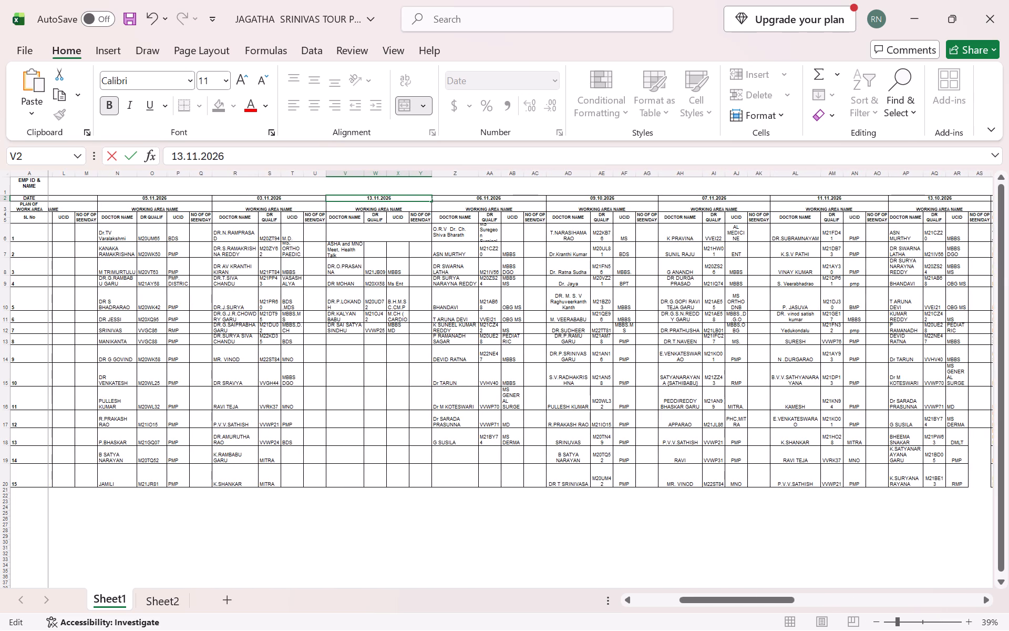
{"action": "scroll", "coordinate": [333, 212], "scroll_direction": "right", "scroll_amount": 1}
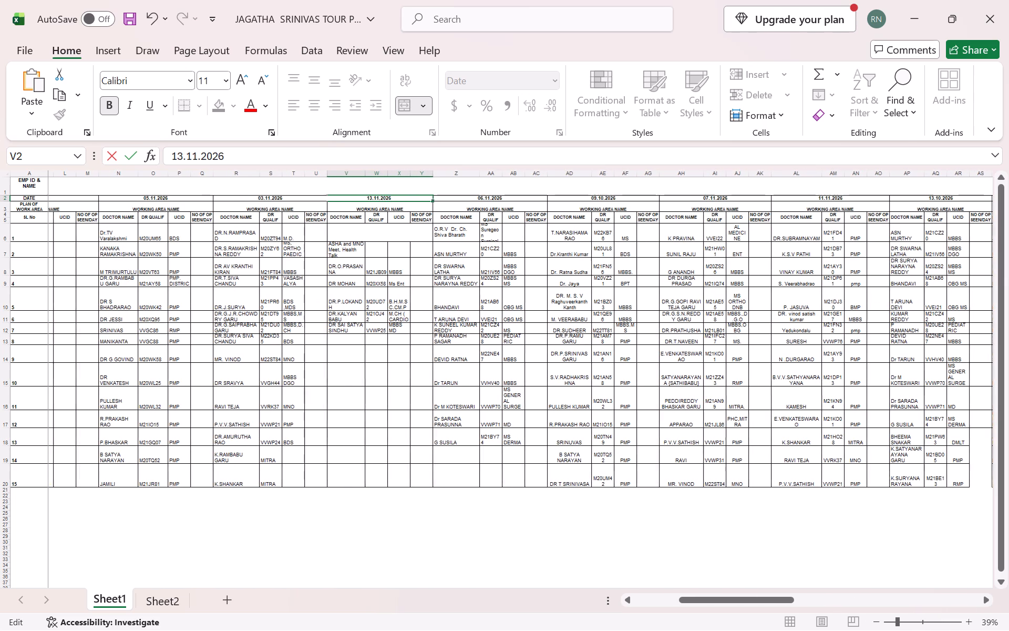
{"action": "scroll", "coordinate": [333, 212], "scroll_direction": "right", "scroll_amount": 1}
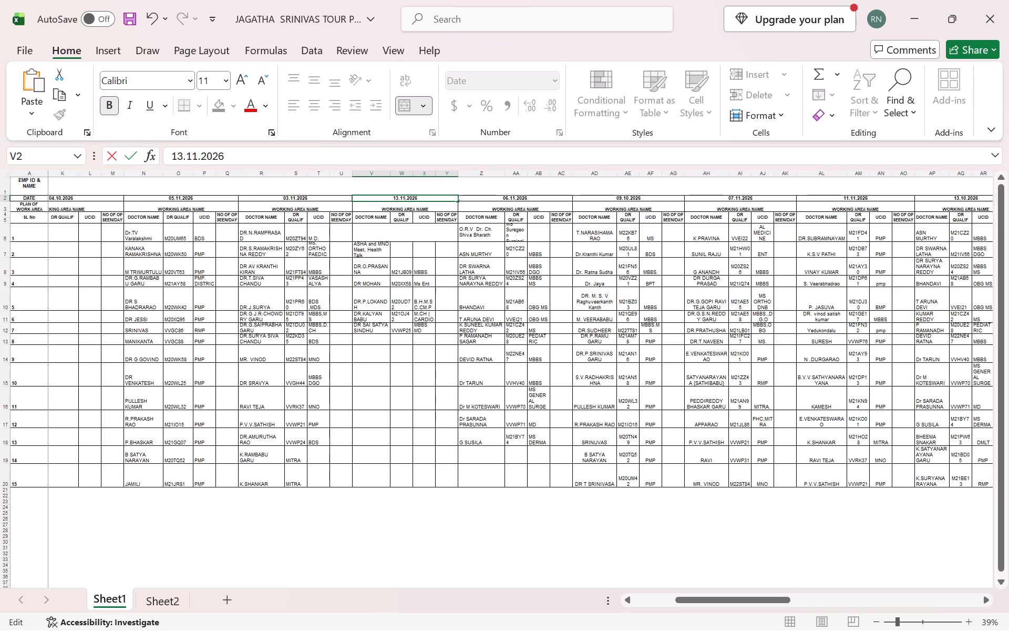
{"action": "scroll", "coordinate": [333, 212], "scroll_direction": "right", "scroll_amount": 1}
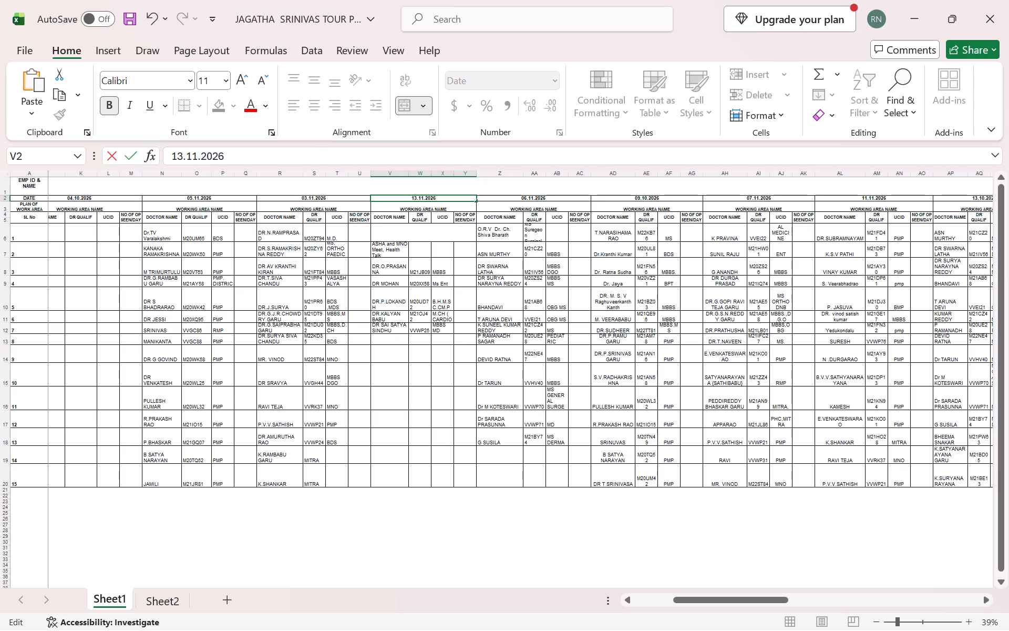
{"action": "scroll", "coordinate": [683, 256], "scroll_direction": "left", "scroll_amount": 1}
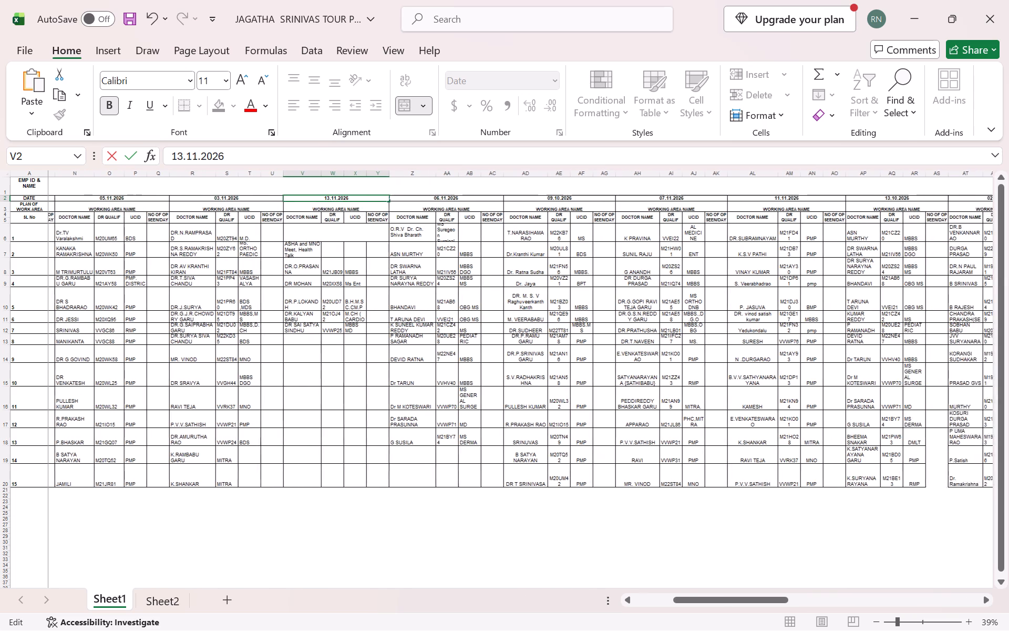
{"action": "scroll", "coordinate": [683, 256], "scroll_direction": "left", "scroll_amount": 3}
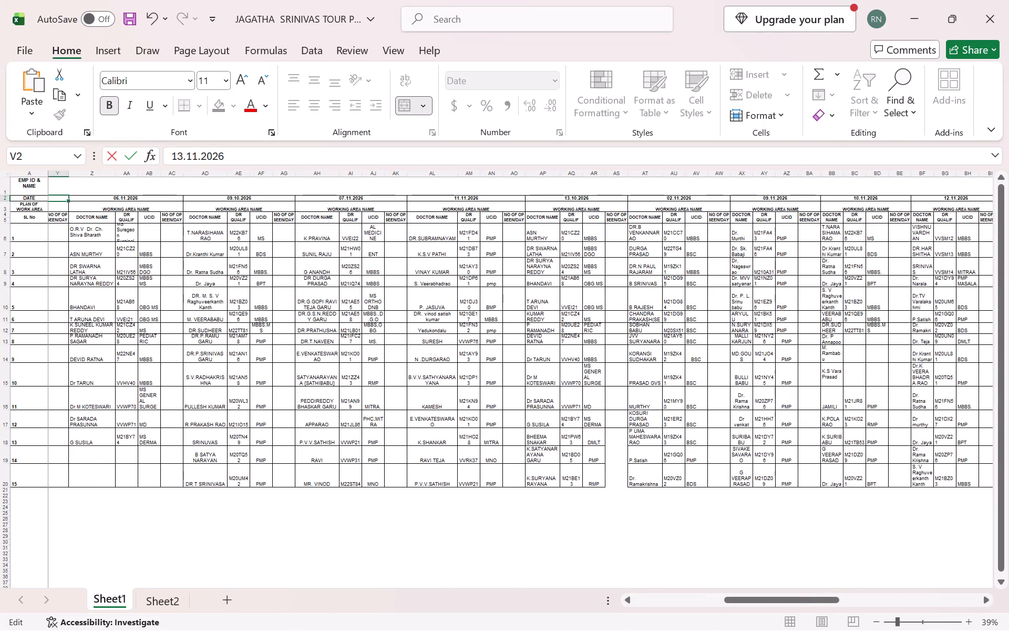
{"action": "scroll", "coordinate": [683, 256], "scroll_direction": "left", "scroll_amount": 4}
{"action": "scroll", "coordinate": [683, 256], "scroll_direction": "right", "scroll_amount": 3}
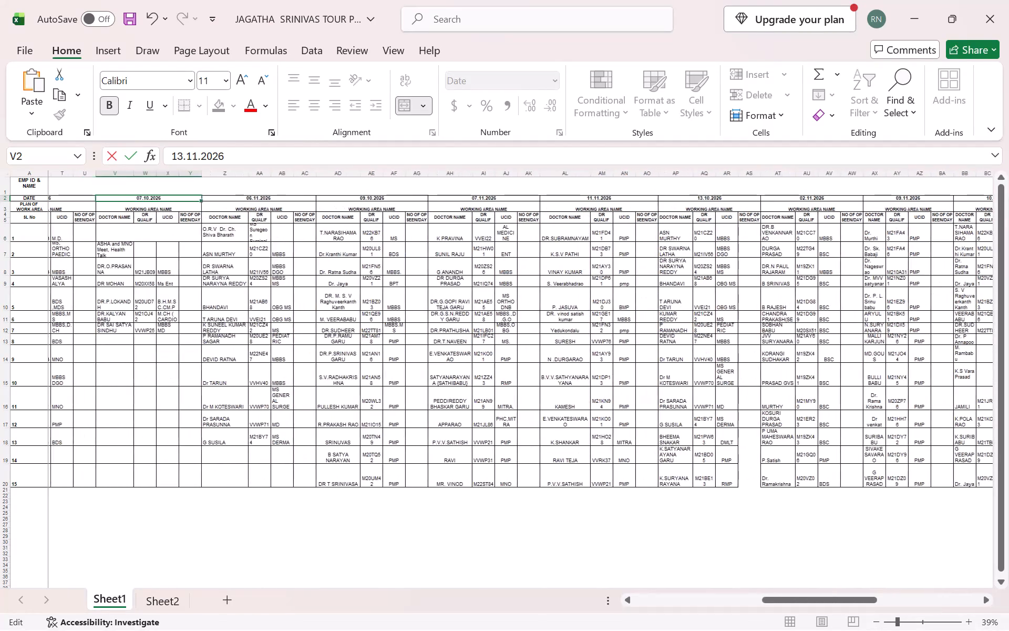
{"action": "scroll", "coordinate": [683, 256], "scroll_direction": "right", "scroll_amount": 2}
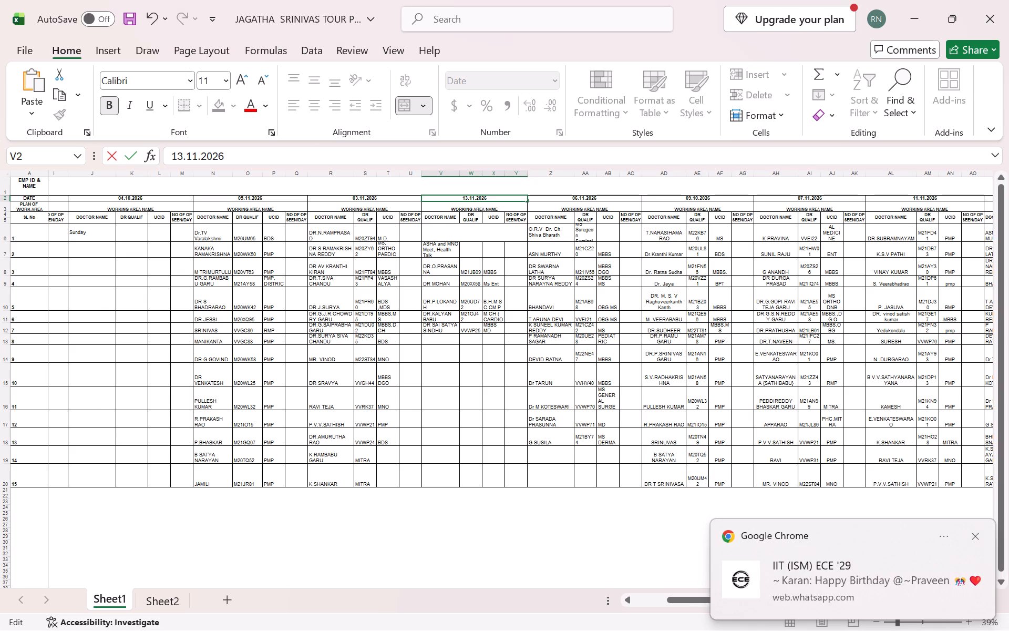
{"action": "left_click", "coordinate": [977, 539]}
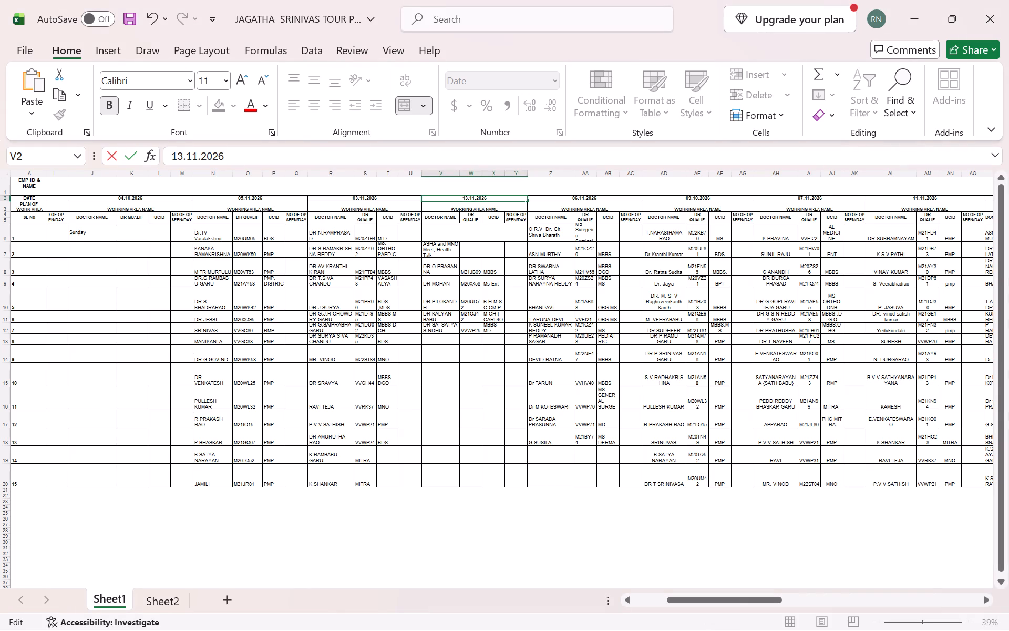
{"action": "scroll", "coordinate": [887, 526], "scroll_direction": "right", "scroll_amount": 3}
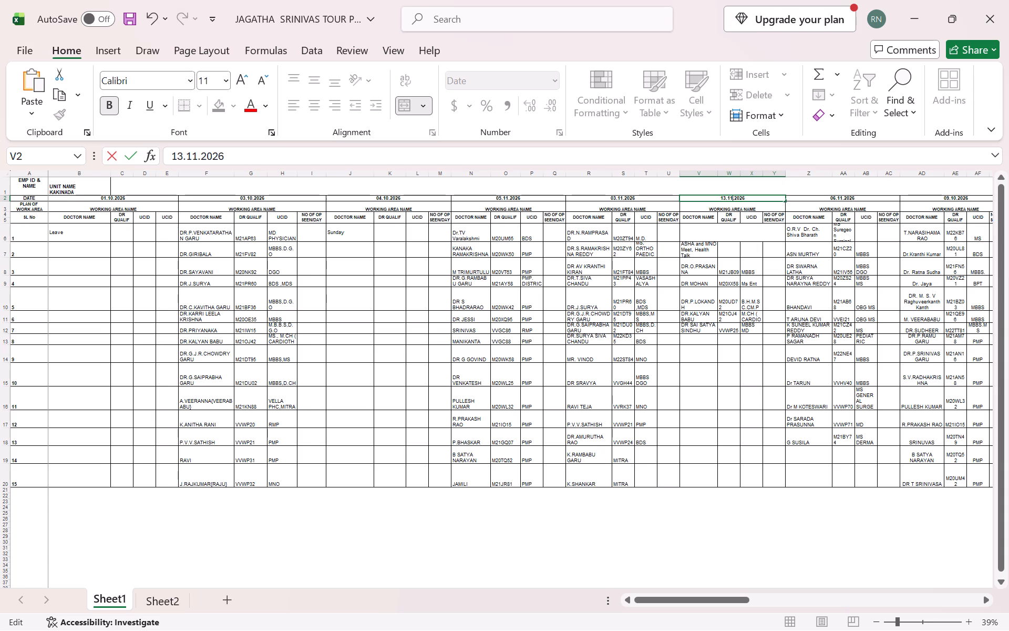
{"action": "scroll", "coordinate": [353, 319], "scroll_direction": "left", "scroll_amount": 1}
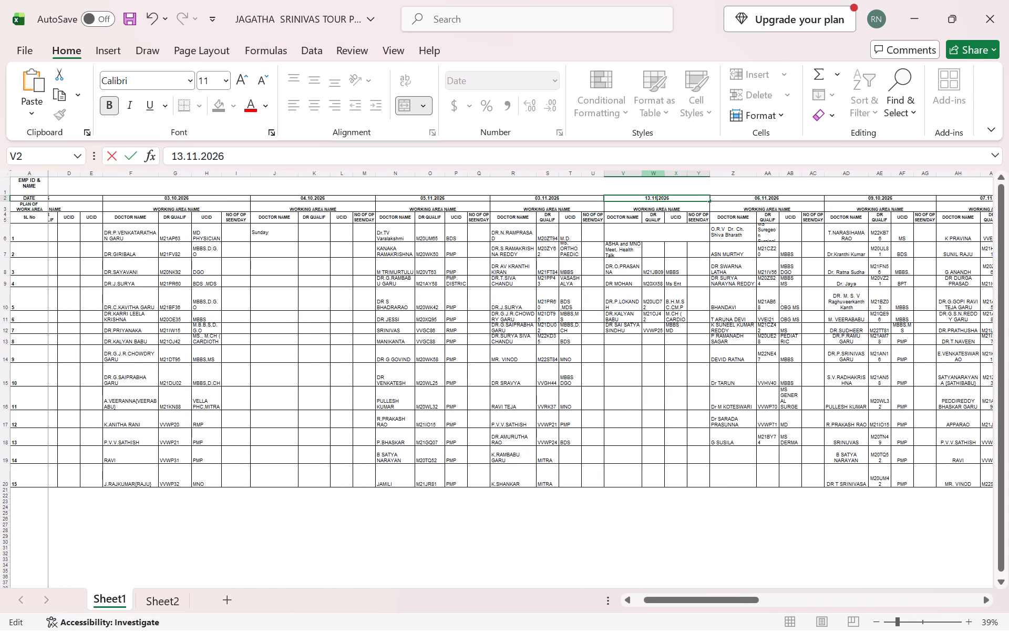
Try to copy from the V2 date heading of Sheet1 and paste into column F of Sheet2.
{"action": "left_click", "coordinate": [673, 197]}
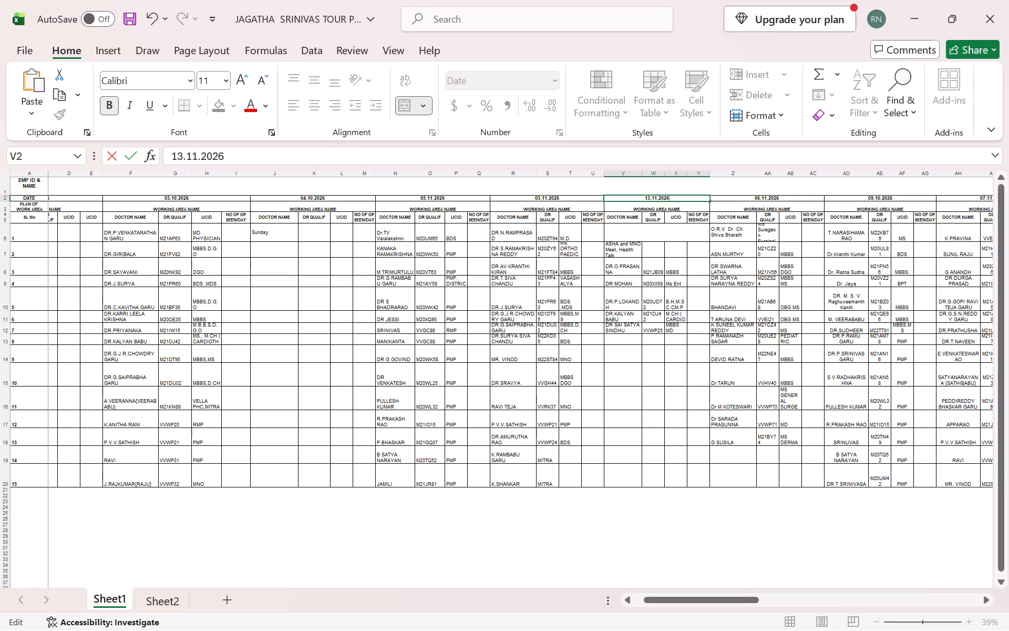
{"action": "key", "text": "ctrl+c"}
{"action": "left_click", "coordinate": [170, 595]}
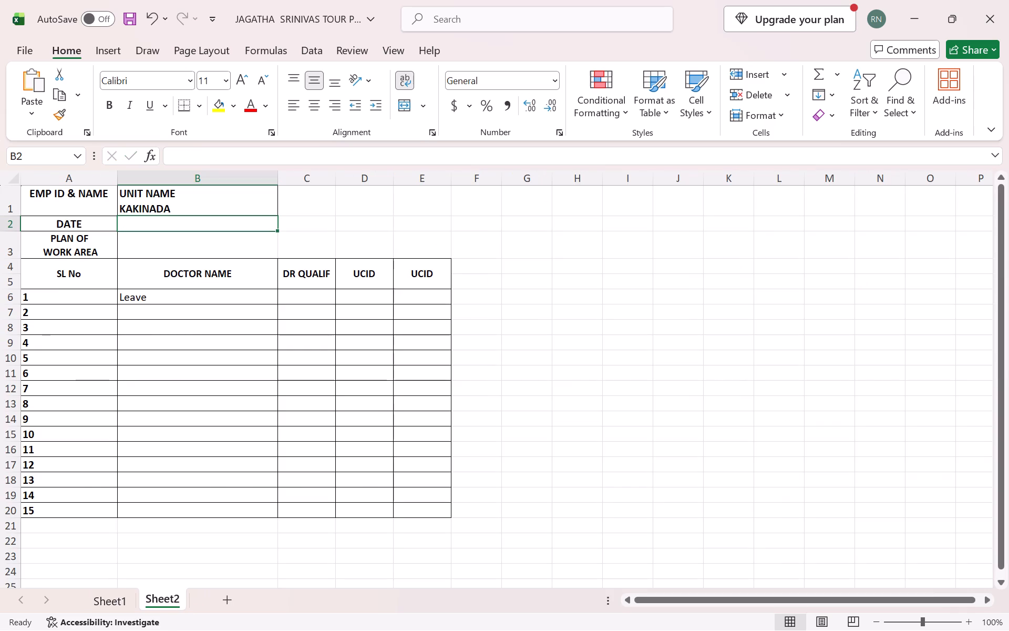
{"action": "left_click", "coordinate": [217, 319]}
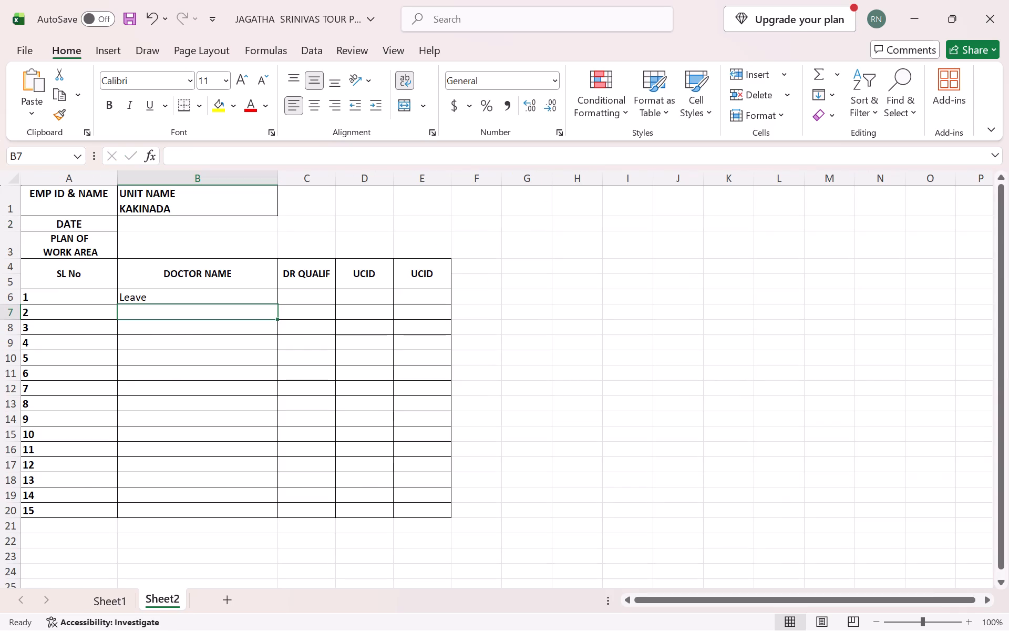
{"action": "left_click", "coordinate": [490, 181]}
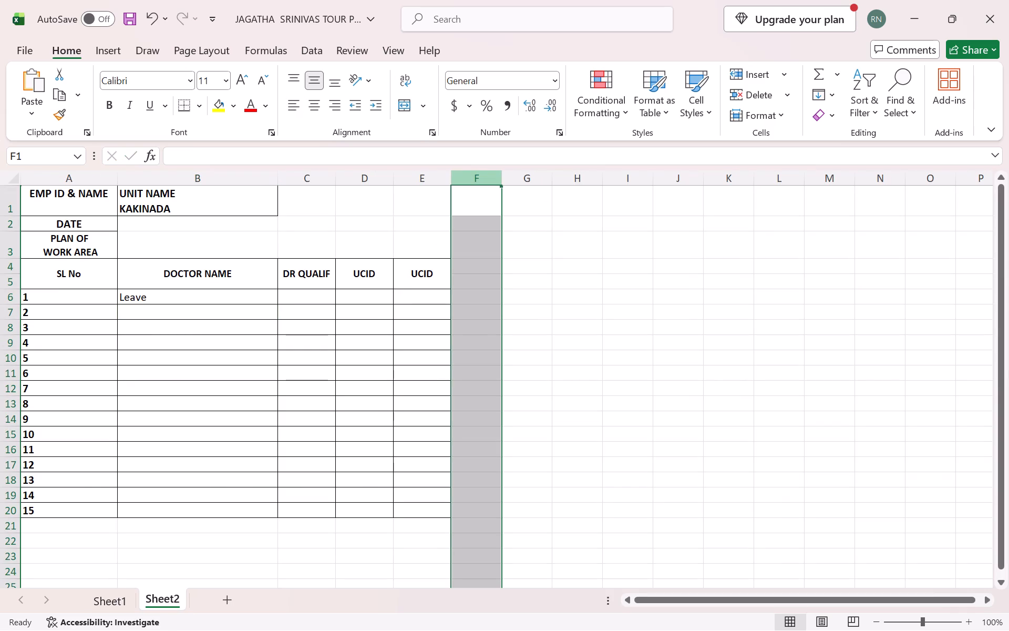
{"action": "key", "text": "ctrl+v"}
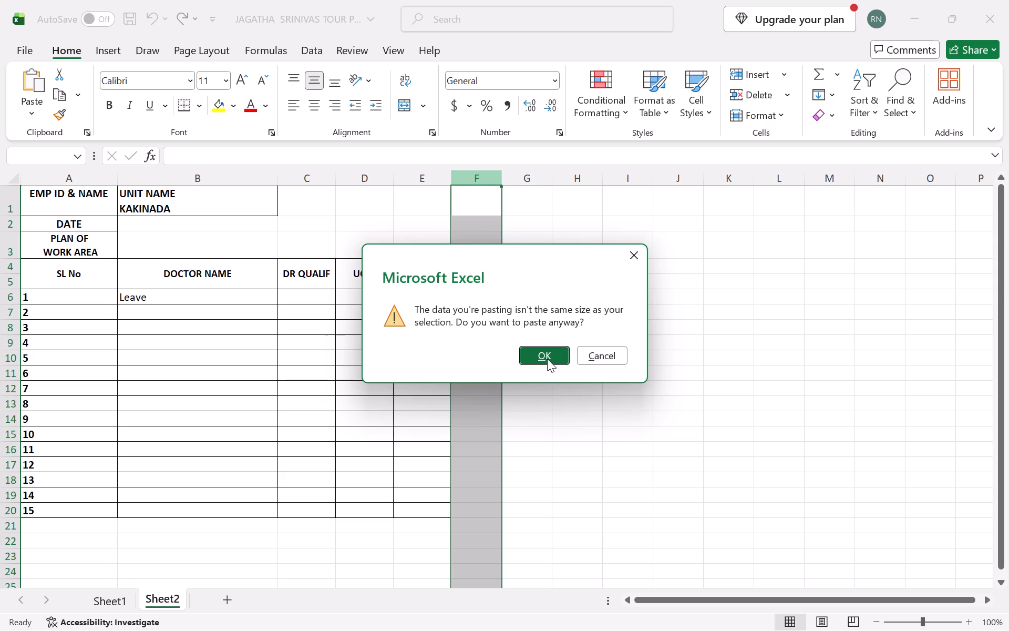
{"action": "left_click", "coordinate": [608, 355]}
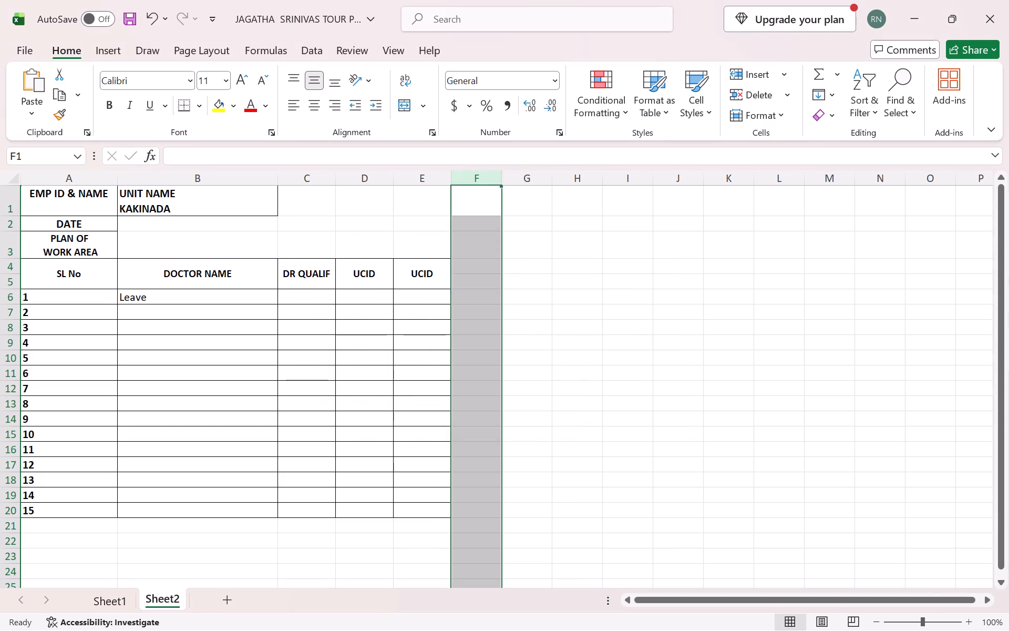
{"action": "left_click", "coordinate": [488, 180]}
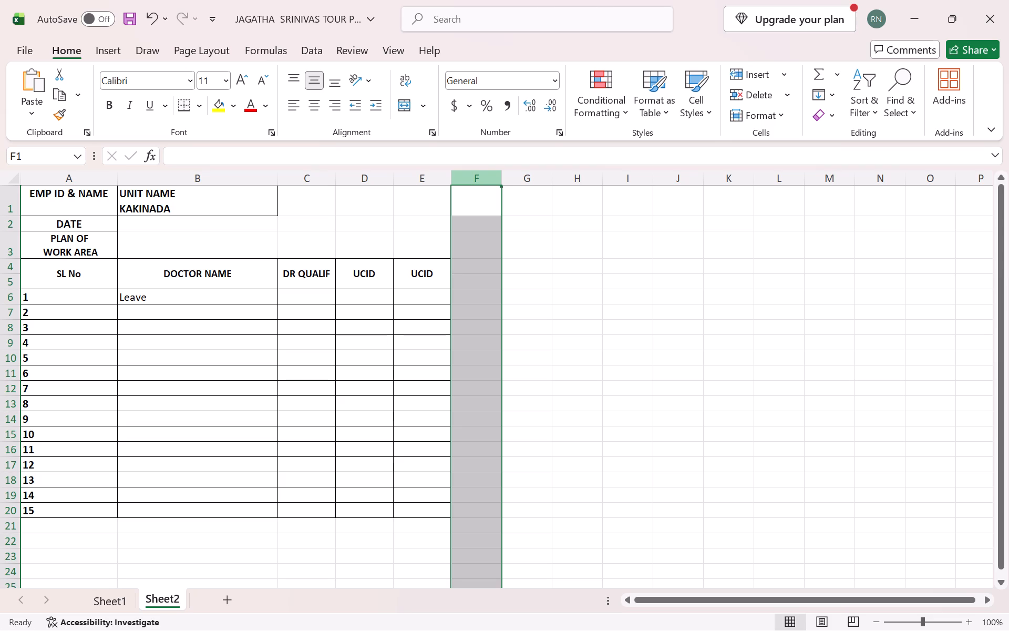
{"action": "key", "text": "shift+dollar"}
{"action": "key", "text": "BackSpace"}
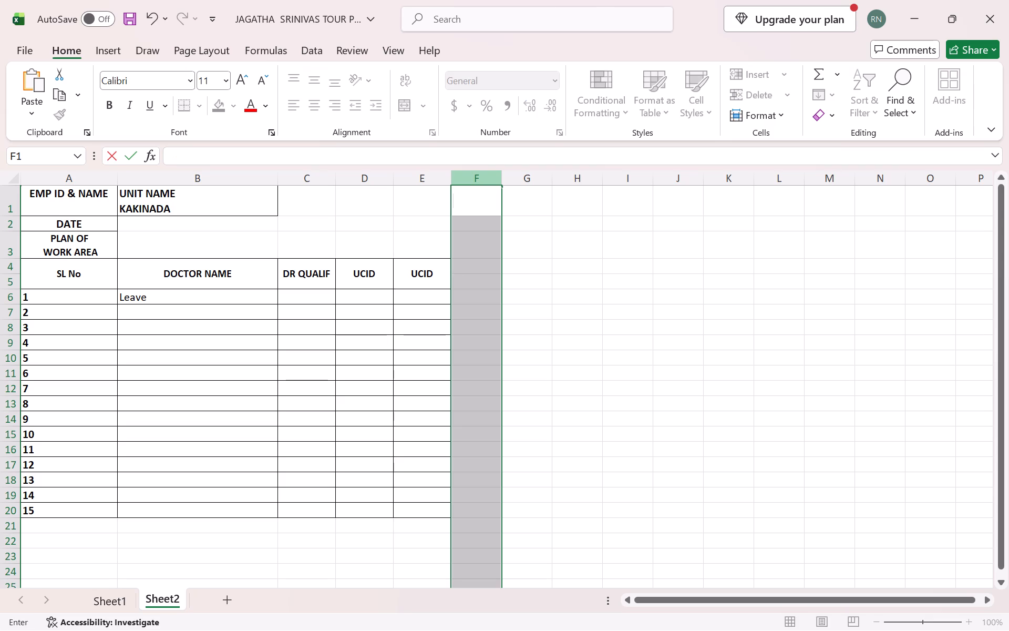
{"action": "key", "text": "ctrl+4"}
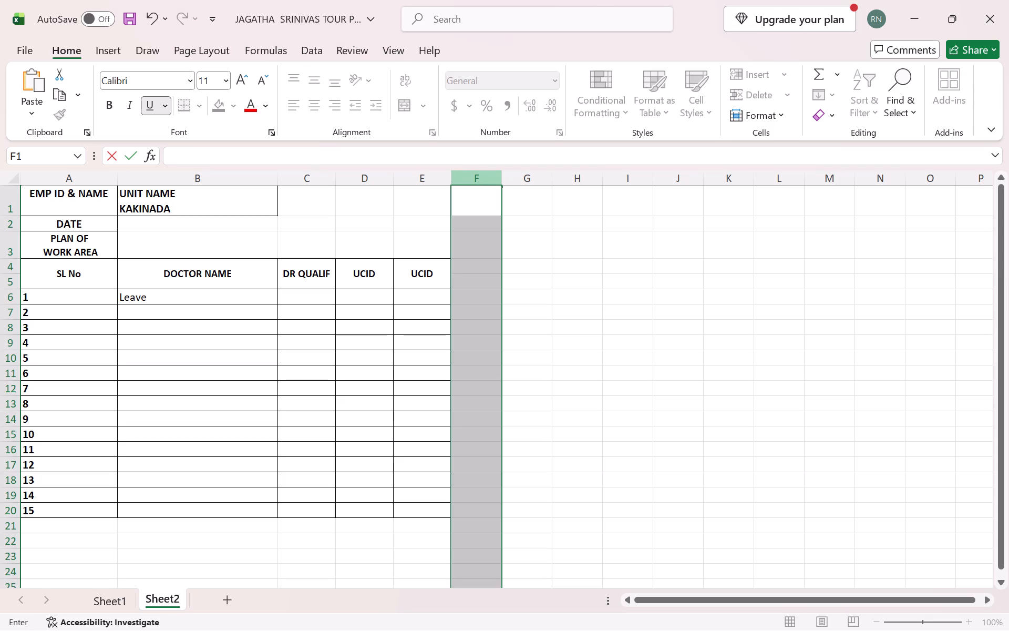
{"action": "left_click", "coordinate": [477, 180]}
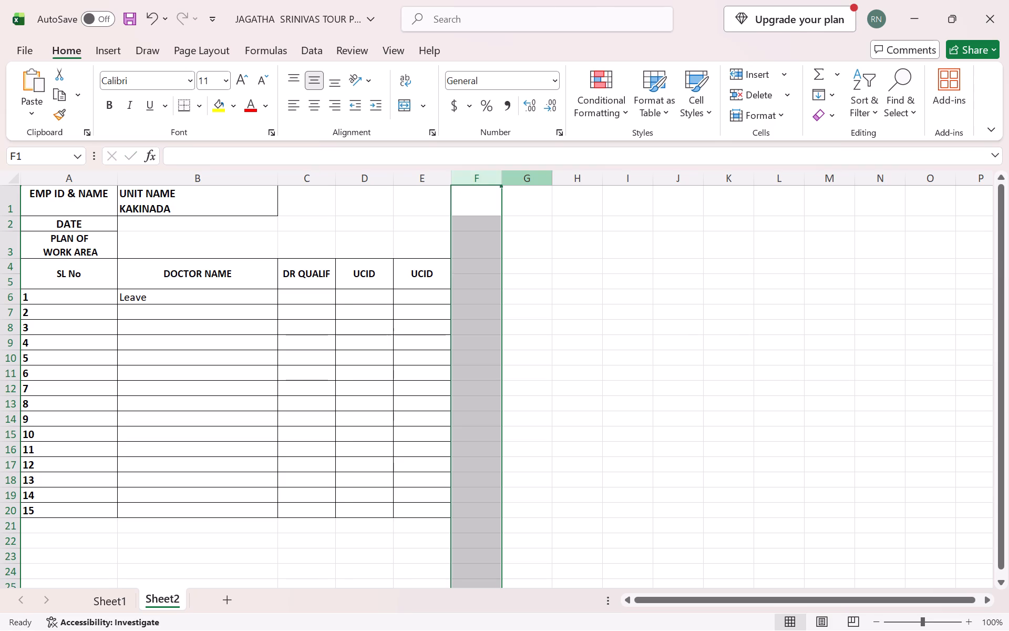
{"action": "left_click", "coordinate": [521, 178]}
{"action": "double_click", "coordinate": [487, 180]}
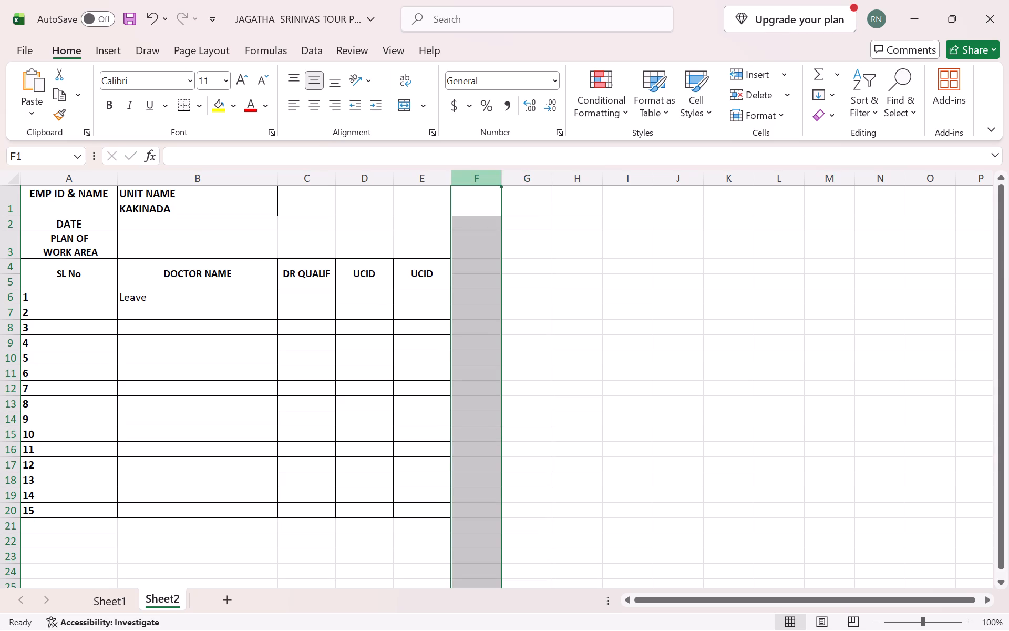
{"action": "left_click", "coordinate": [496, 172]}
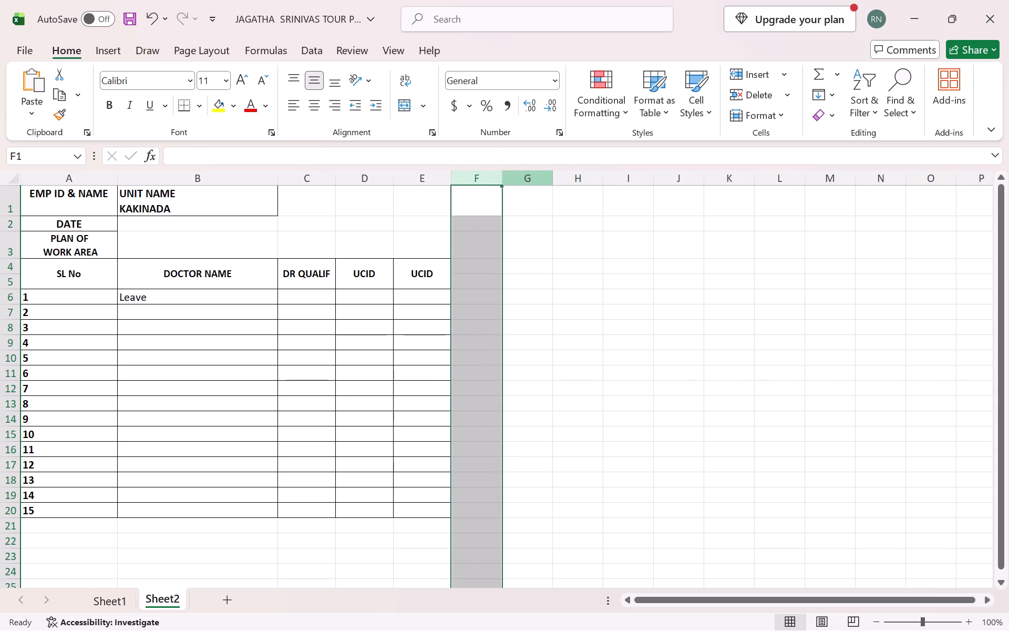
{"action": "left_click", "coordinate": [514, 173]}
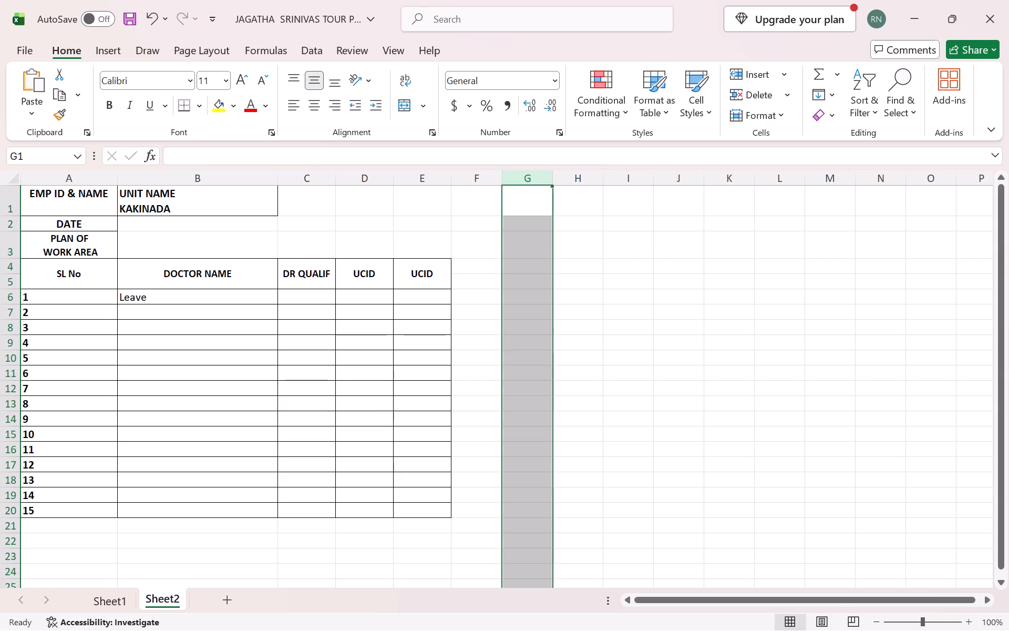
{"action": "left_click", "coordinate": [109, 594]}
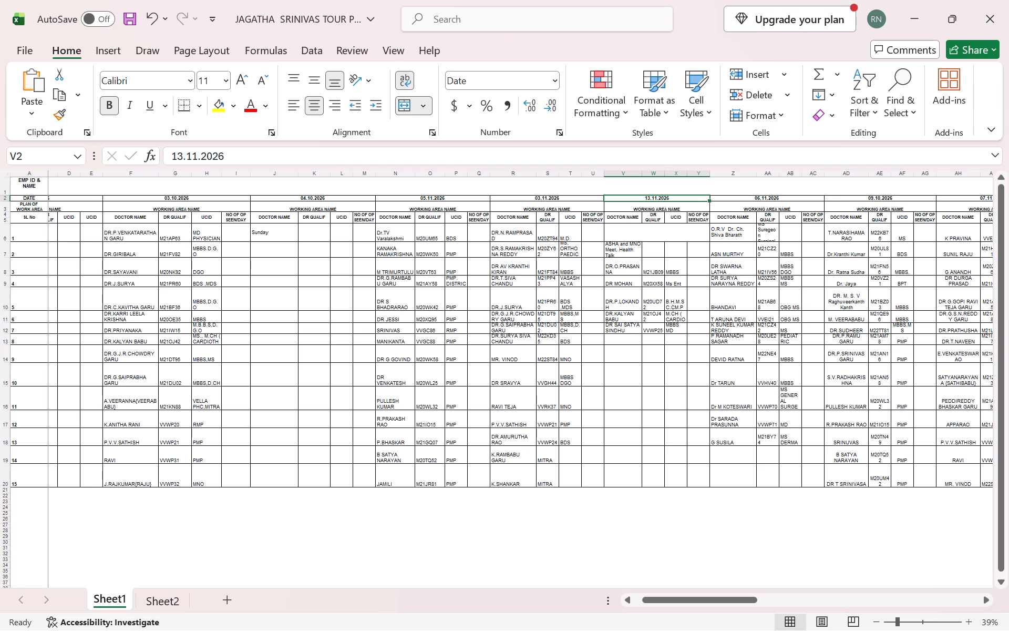
Review the date headings across row 2 of Sheet1, from column F to the later October headings.
{"action": "scroll", "coordinate": [523, 267], "scroll_direction": "left", "scroll_amount": 2}
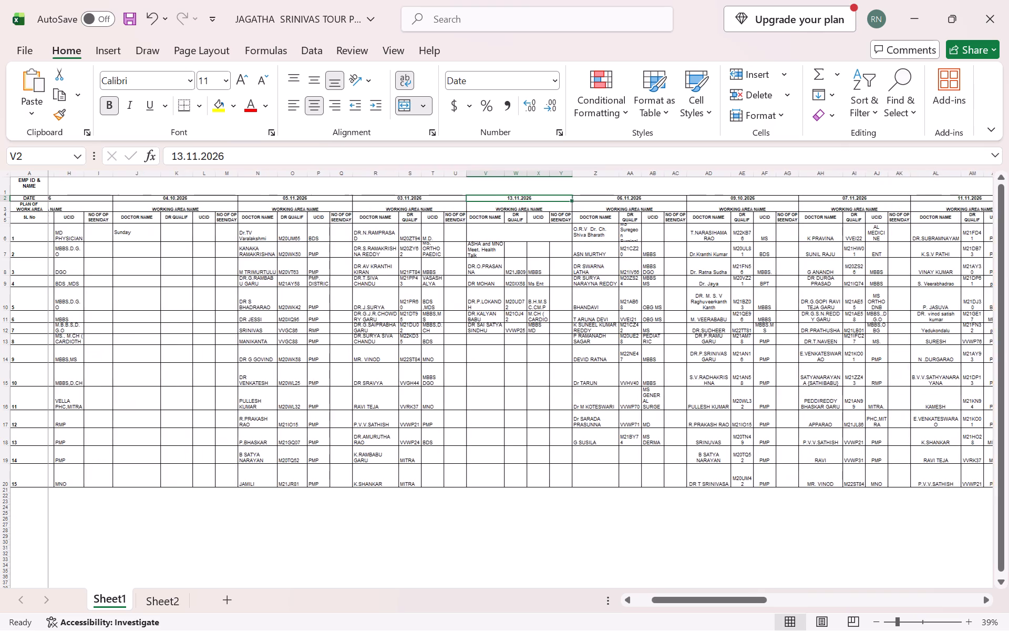
{"action": "scroll", "coordinate": [514, 270], "scroll_direction": "left", "scroll_amount": 2}
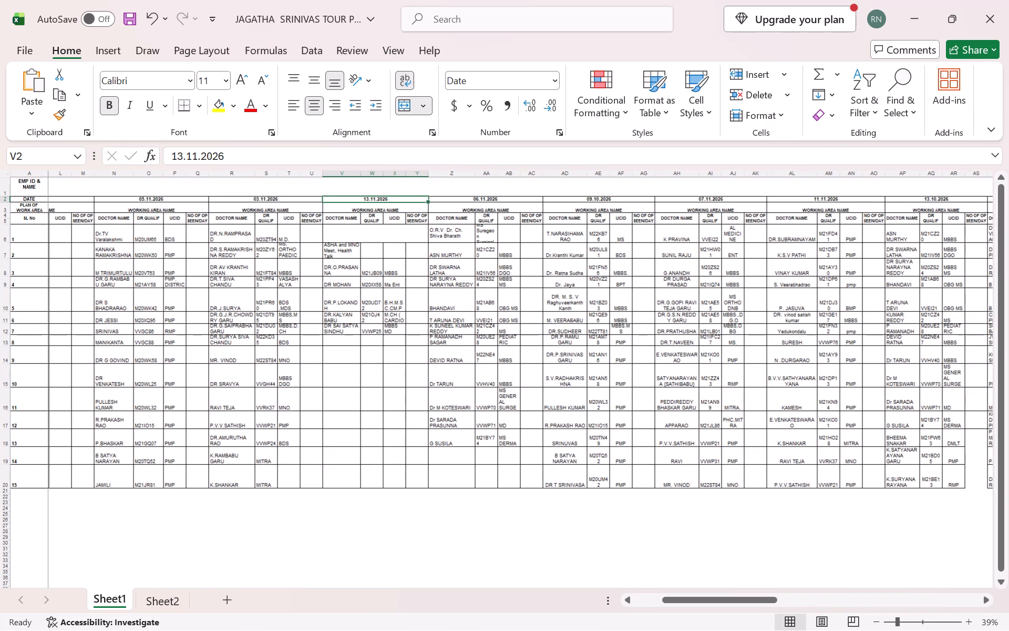
{"action": "scroll", "coordinate": [514, 270], "scroll_direction": "left", "scroll_amount": 1}
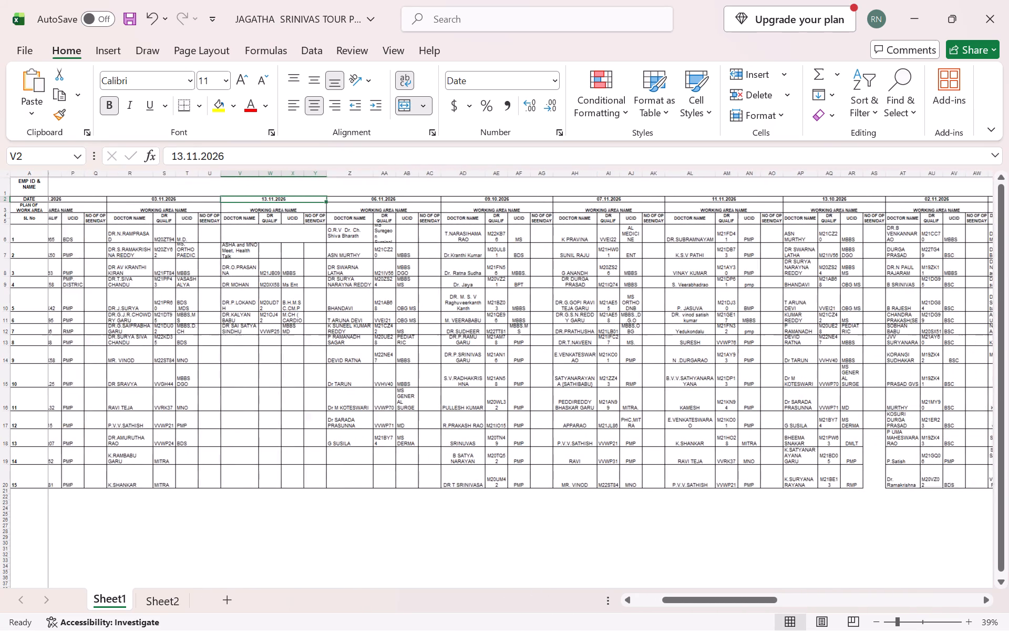
{"action": "scroll", "coordinate": [514, 270], "scroll_direction": "left", "scroll_amount": 1}
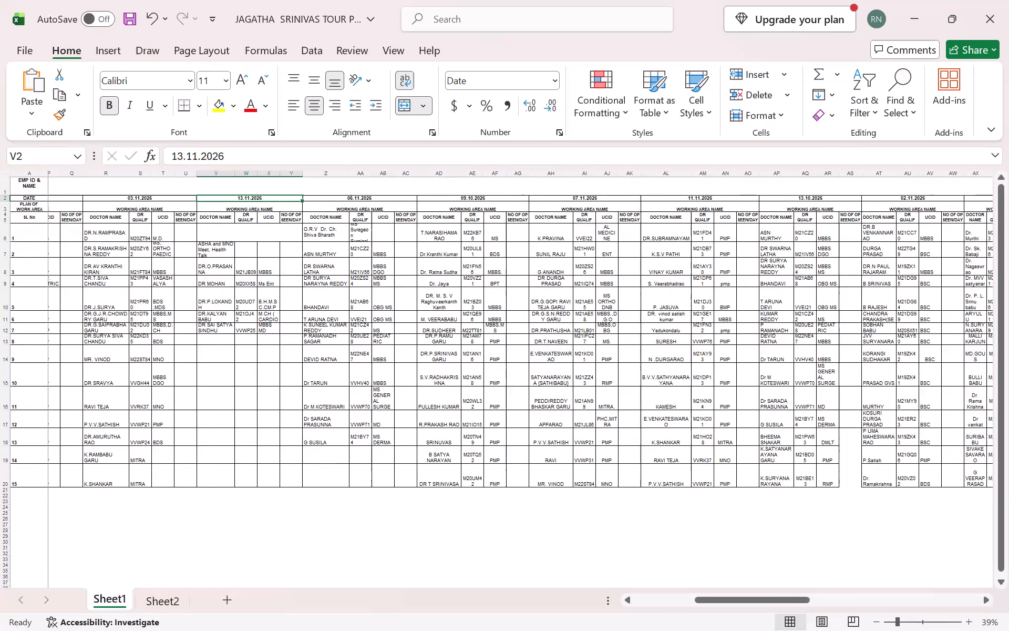
{"action": "scroll", "coordinate": [514, 270], "scroll_direction": "left", "scroll_amount": 4}
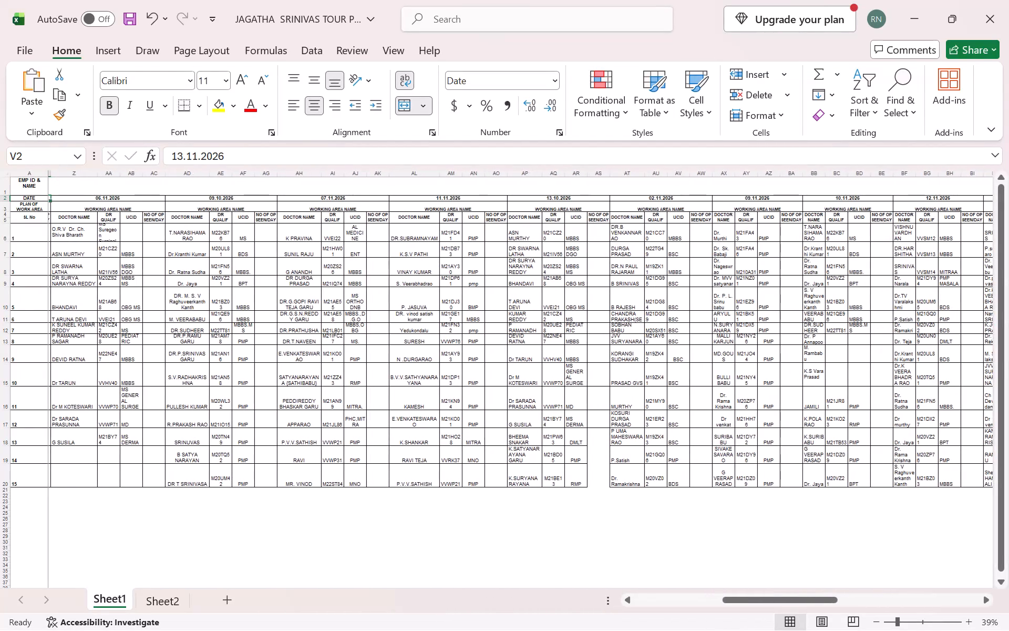
{"action": "scroll", "coordinate": [514, 270], "scroll_direction": "left", "scroll_amount": 2}
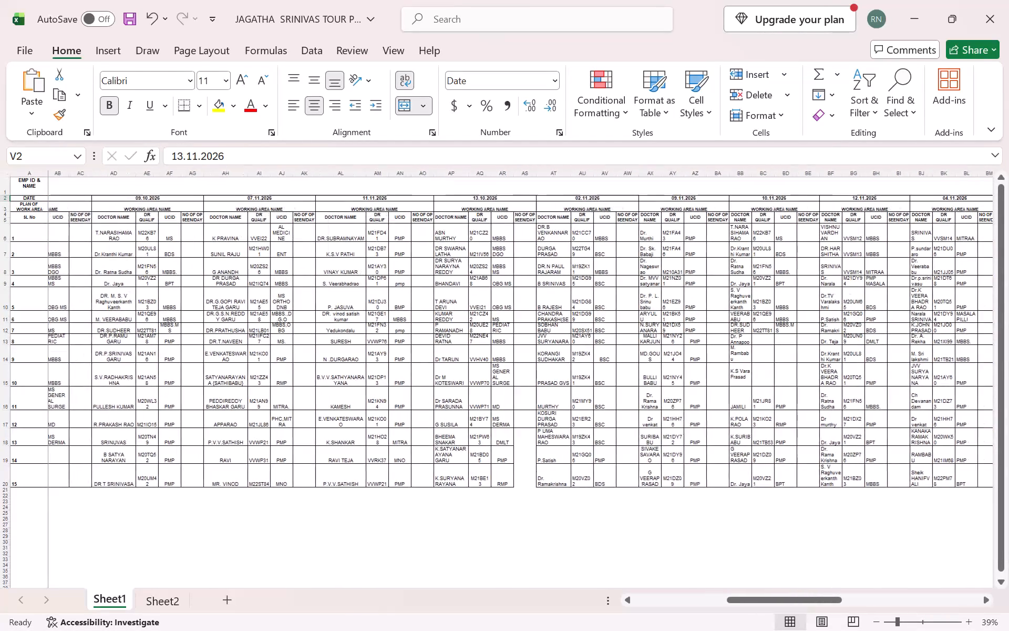
{"action": "scroll", "coordinate": [514, 270], "scroll_direction": "left", "scroll_amount": 2}
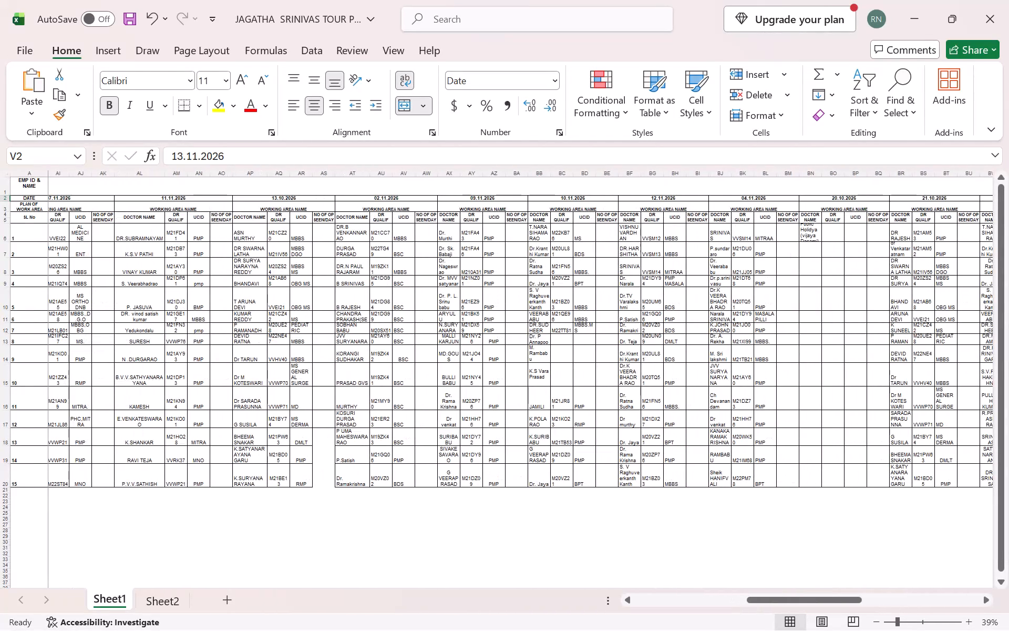
{"action": "scroll", "coordinate": [514, 270], "scroll_direction": "left", "scroll_amount": 1}
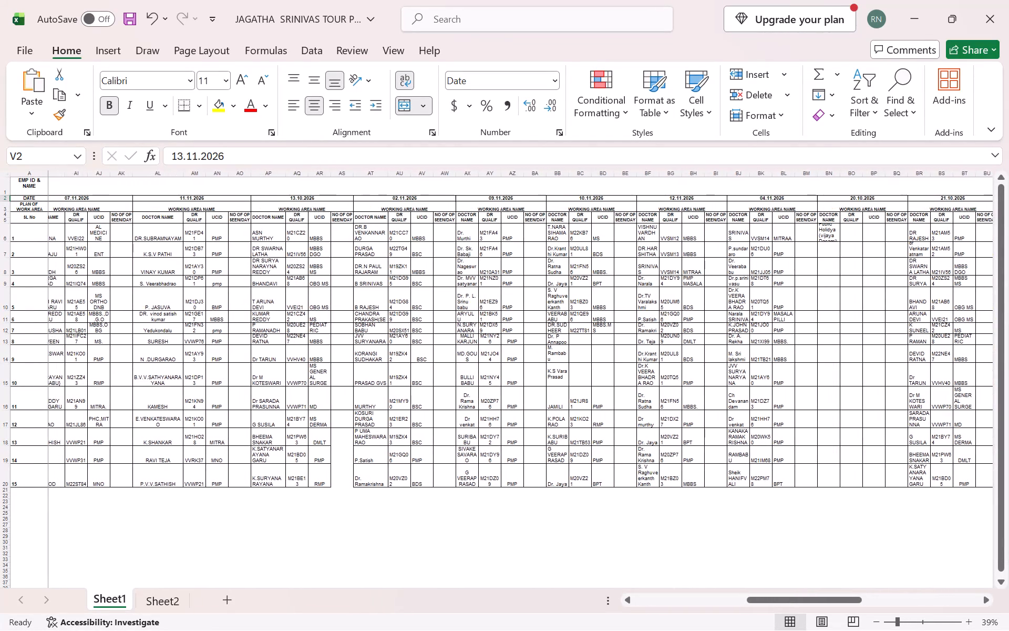
{"action": "scroll", "coordinate": [514, 270], "scroll_direction": "left", "scroll_amount": 1}
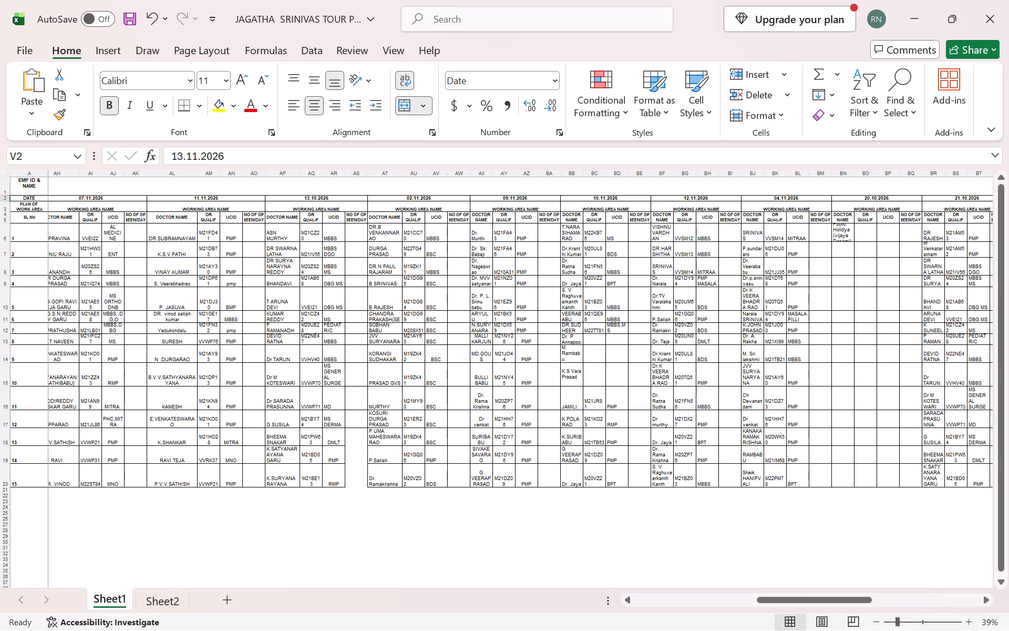
Undo the last two changes, including the new date entered in the V2 heading of Sheet1.
{"action": "left_click", "coordinate": [164, 605]}
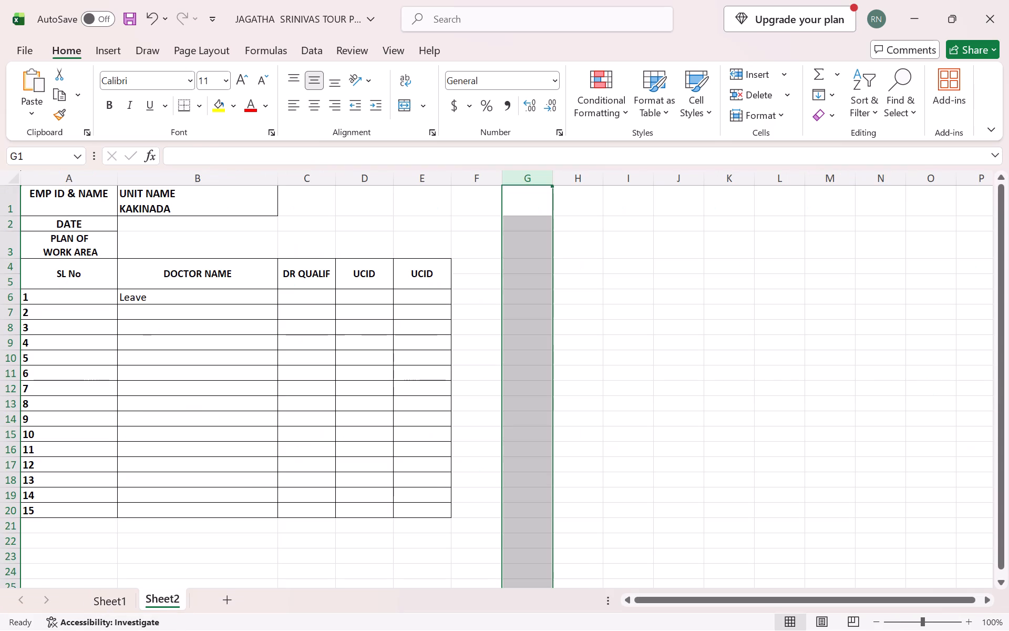
{"action": "key", "text": "ctrl+z"}
{"action": "key", "text": "ctrl+z"}
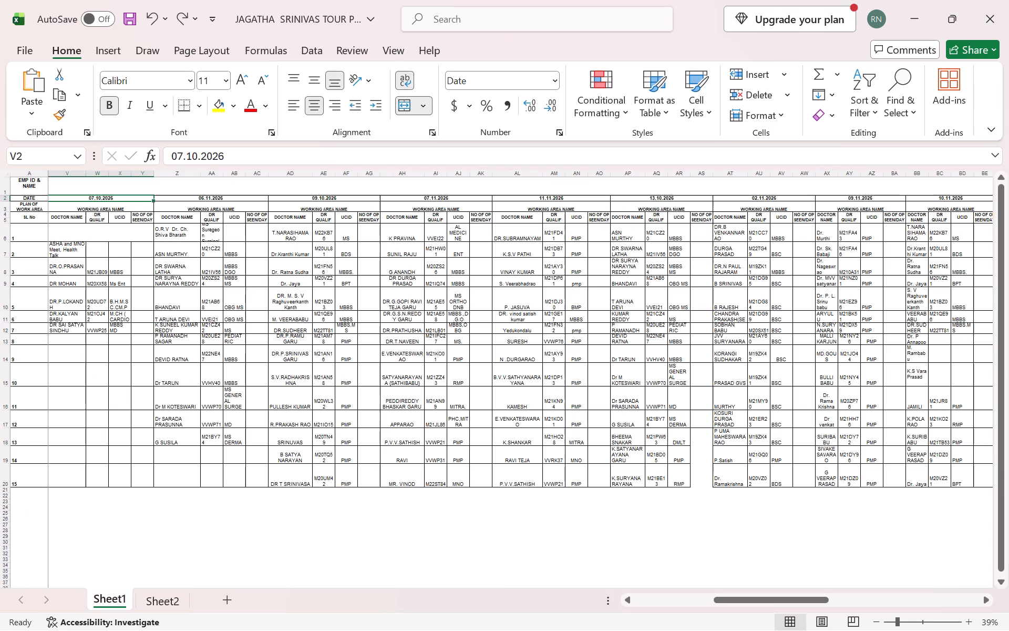
{"action": "left_click", "coordinate": [166, 605]}
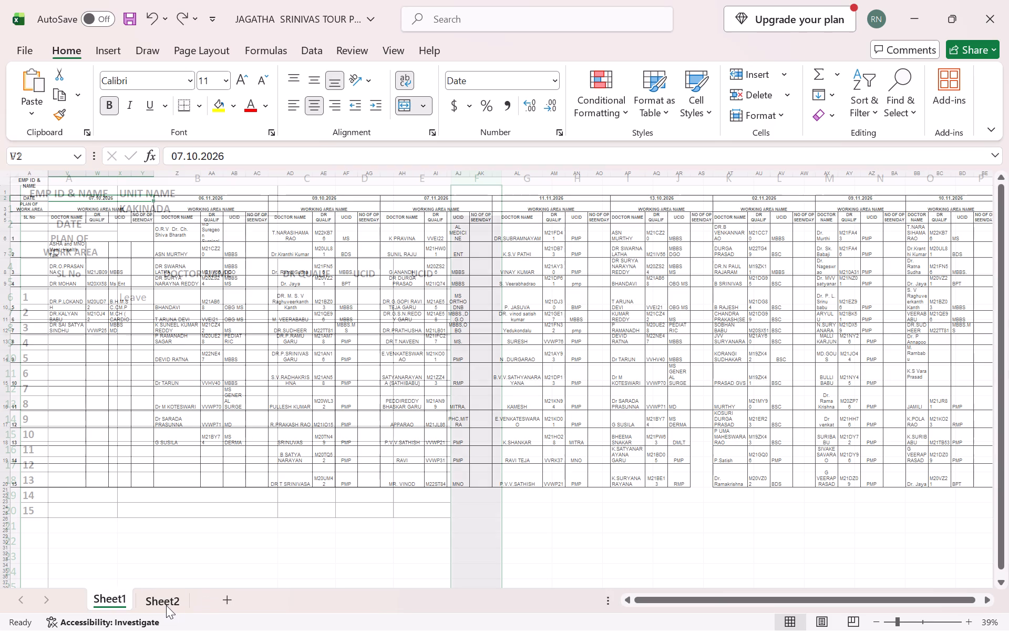
Review the row 2 date headings of Sheet1 from column V onward for dates still in October.
{"action": "left_click", "coordinate": [103, 601]}
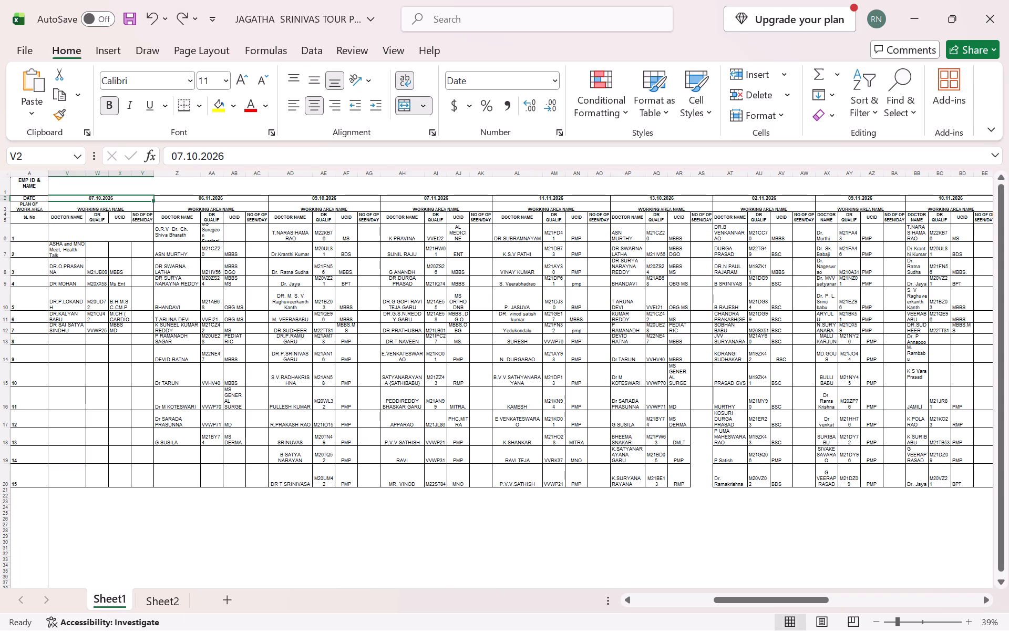
{"action": "scroll", "coordinate": [633, 339], "scroll_direction": "left", "scroll_amount": 1}
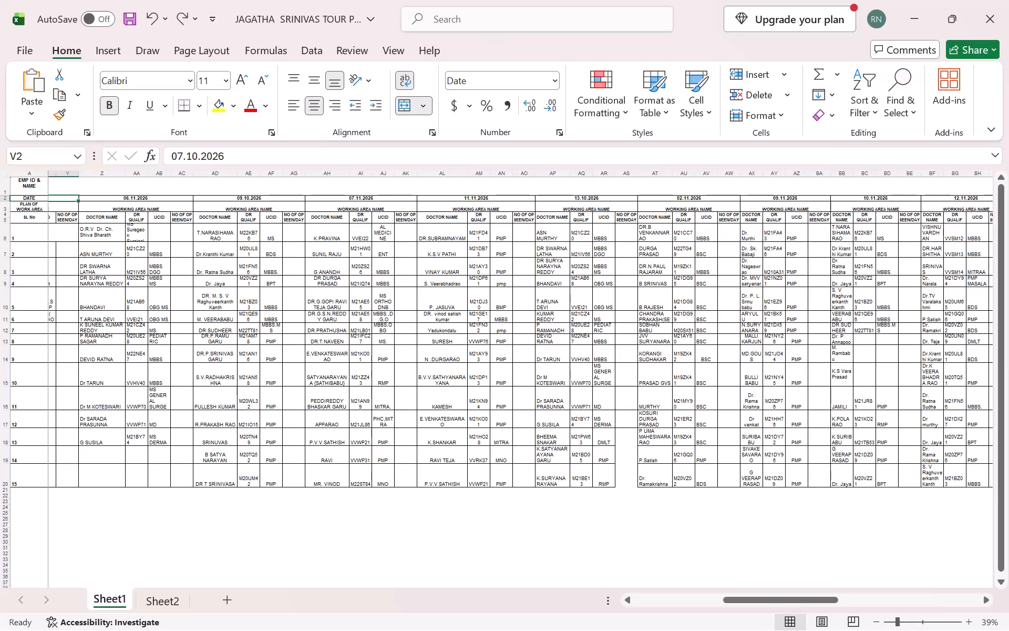
{"action": "scroll", "coordinate": [633, 339], "scroll_direction": "left", "scroll_amount": 1}
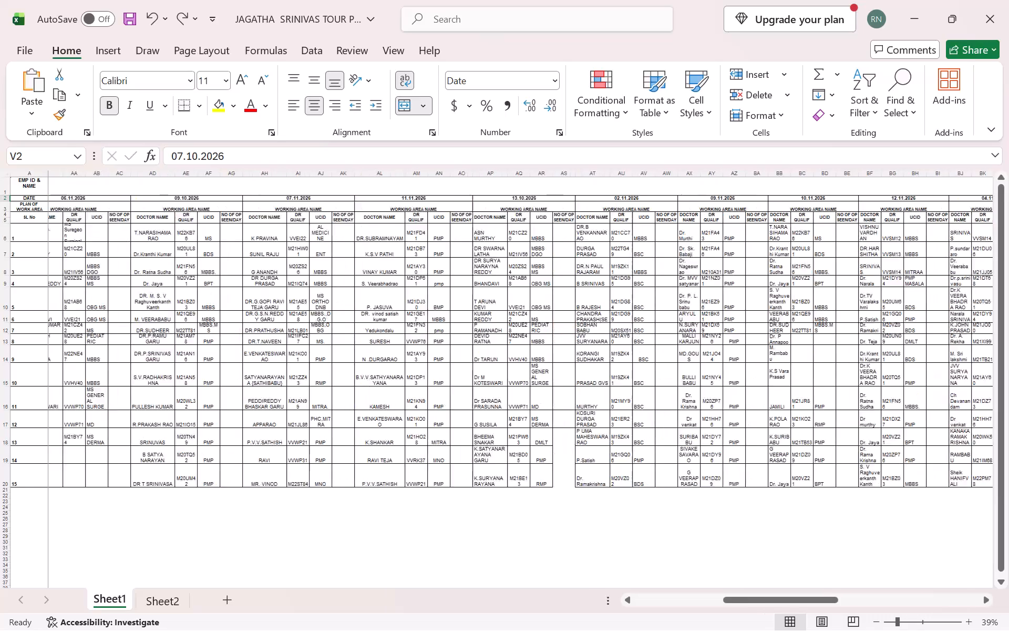
{"action": "scroll", "coordinate": [633, 339], "scroll_direction": "left", "scroll_amount": 3}
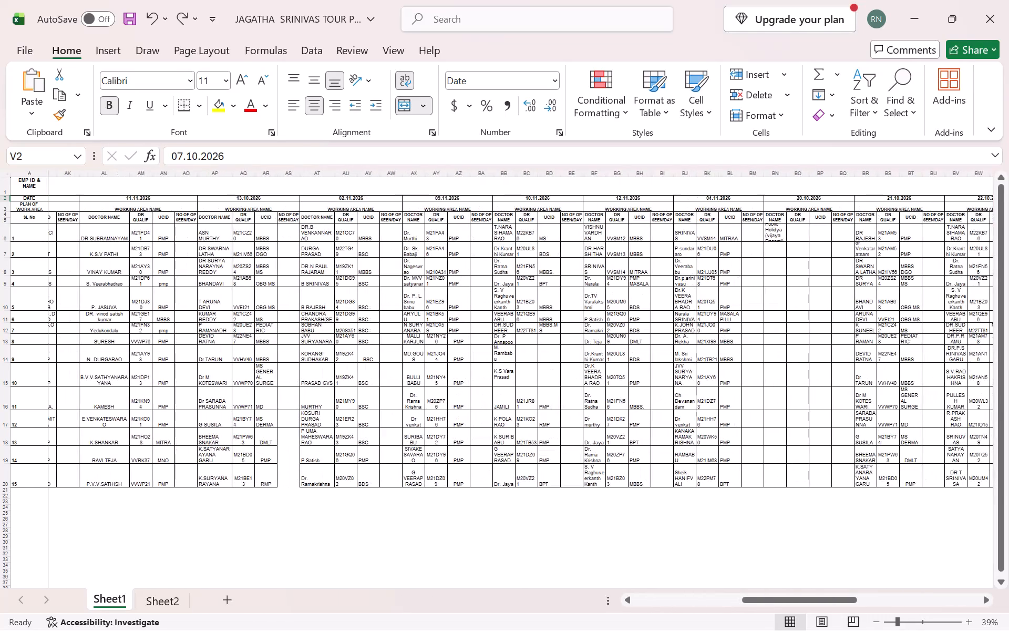
{"action": "scroll", "coordinate": [633, 339], "scroll_direction": "left", "scroll_amount": 2}
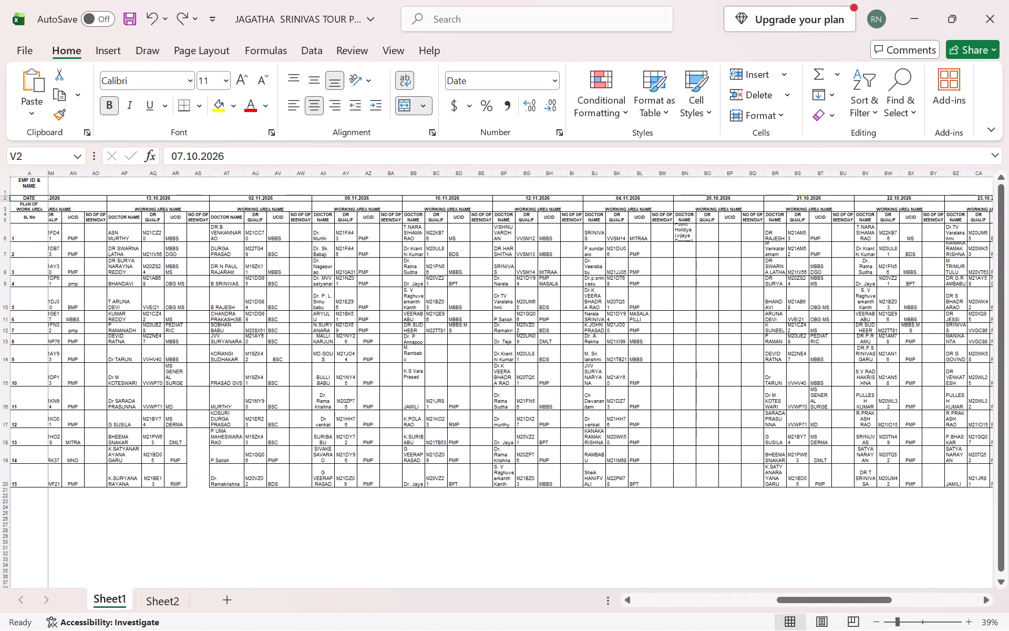
{"action": "scroll", "coordinate": [633, 339], "scroll_direction": "right", "scroll_amount": 8}
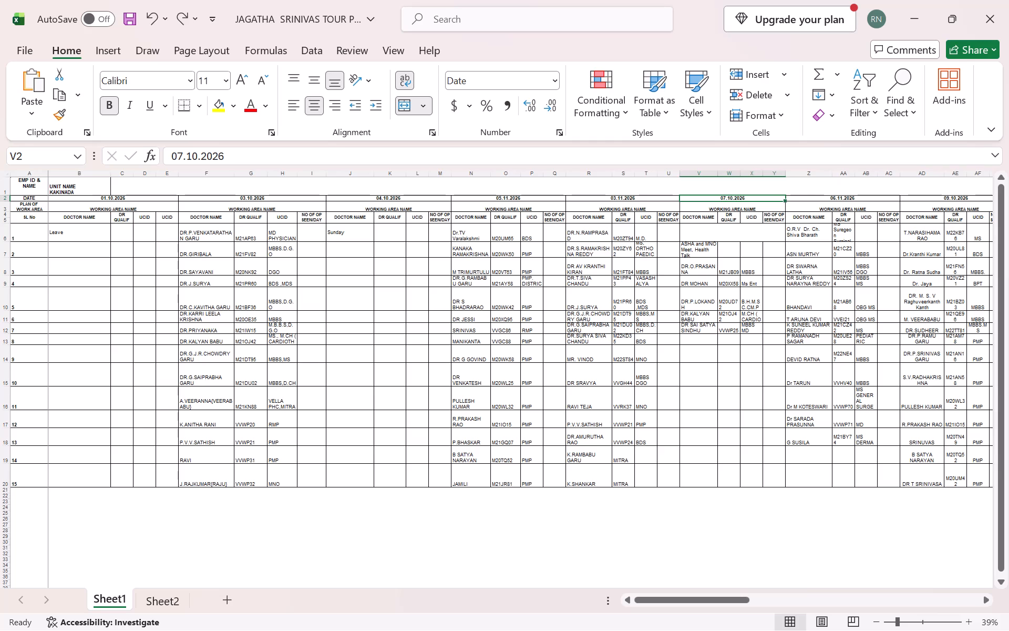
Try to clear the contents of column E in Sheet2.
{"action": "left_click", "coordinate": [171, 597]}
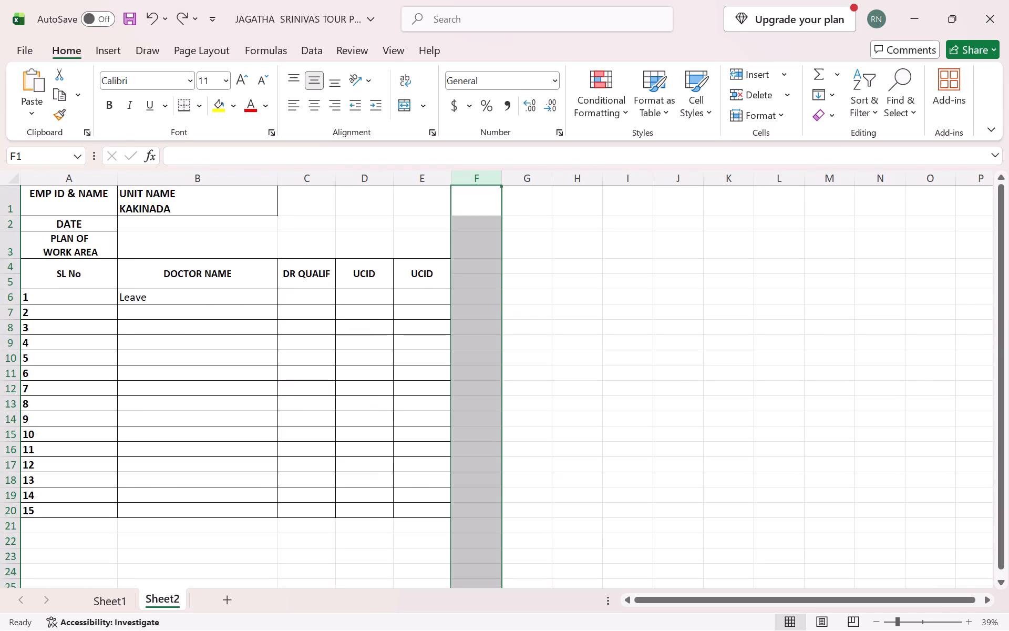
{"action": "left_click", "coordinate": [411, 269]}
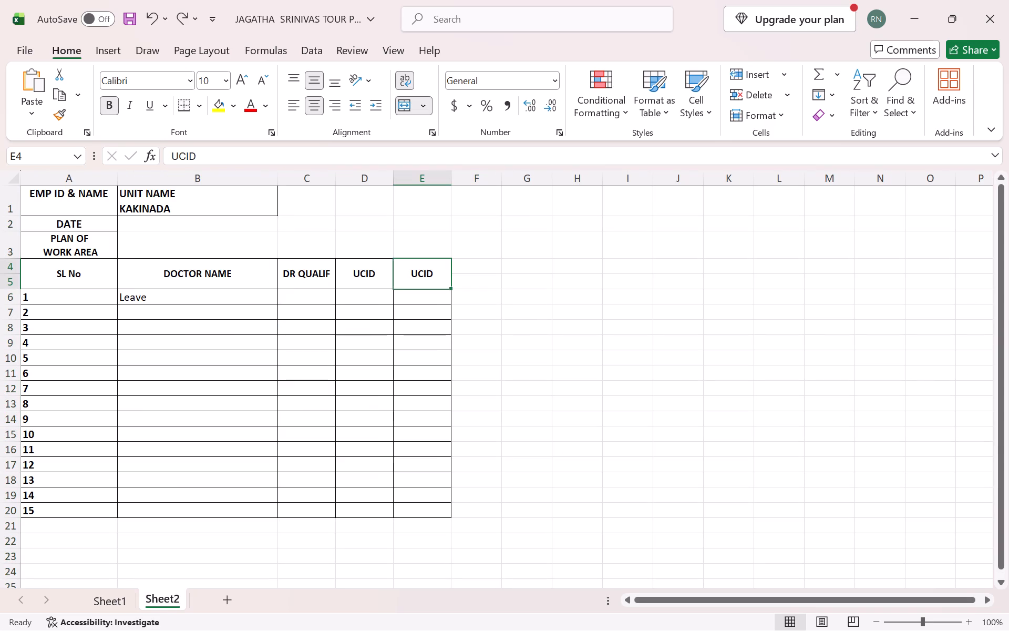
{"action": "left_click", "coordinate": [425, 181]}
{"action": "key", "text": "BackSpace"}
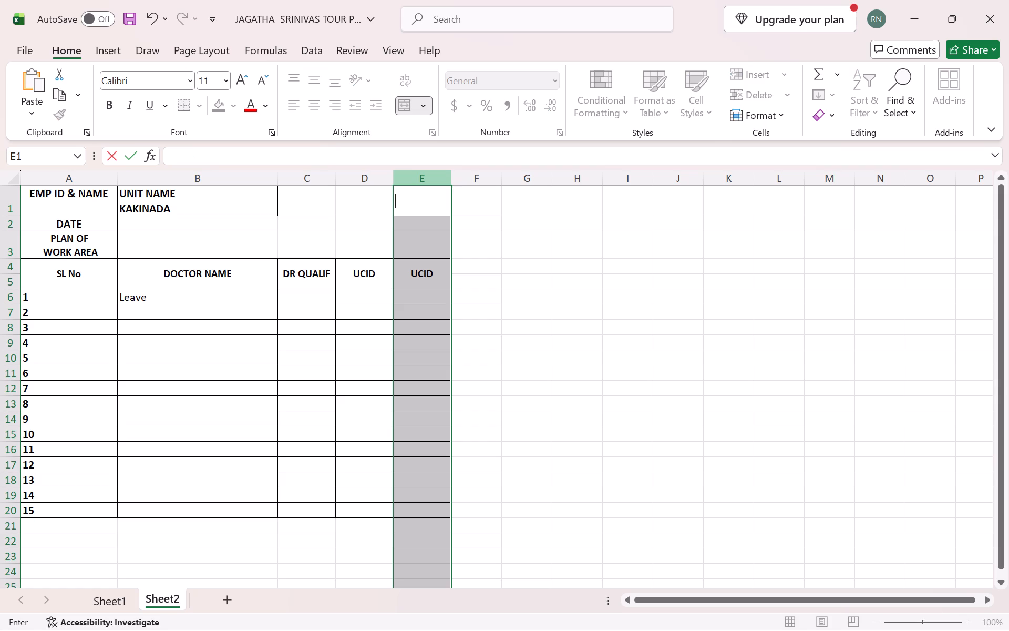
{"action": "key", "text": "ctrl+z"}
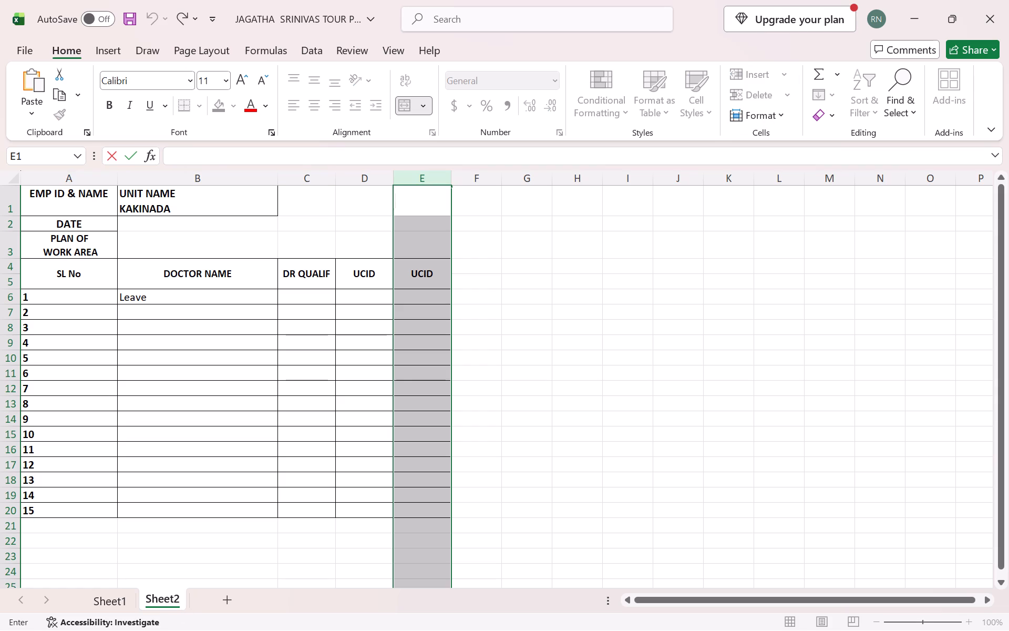
Add a new blank worksheet directly after Sheet1.
{"action": "left_click", "coordinate": [229, 597]}
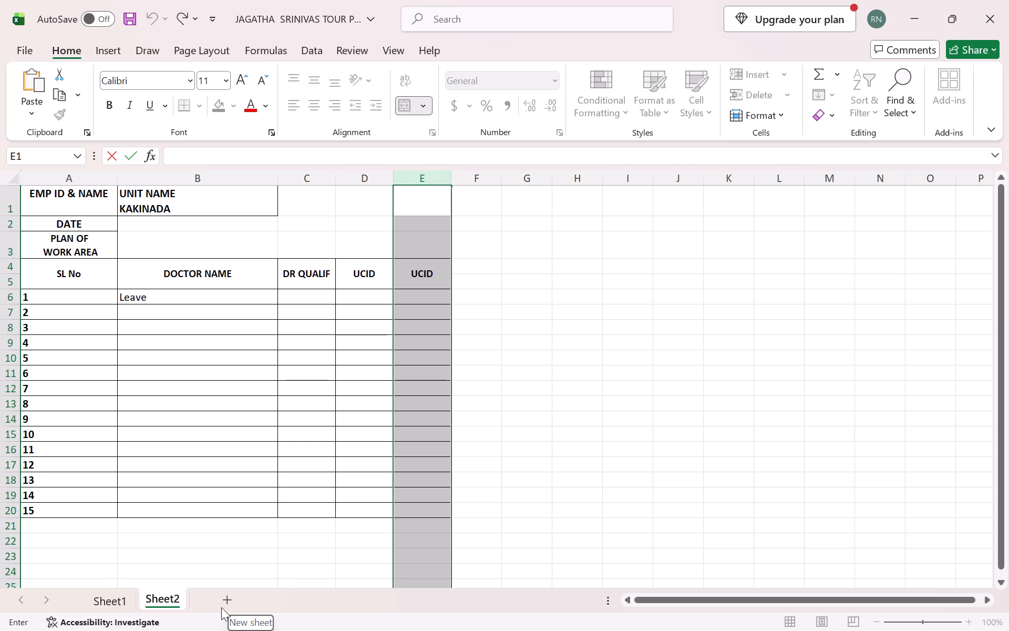
{"action": "left_click", "coordinate": [221, 607]}
{"action": "left_click", "coordinate": [229, 597]}
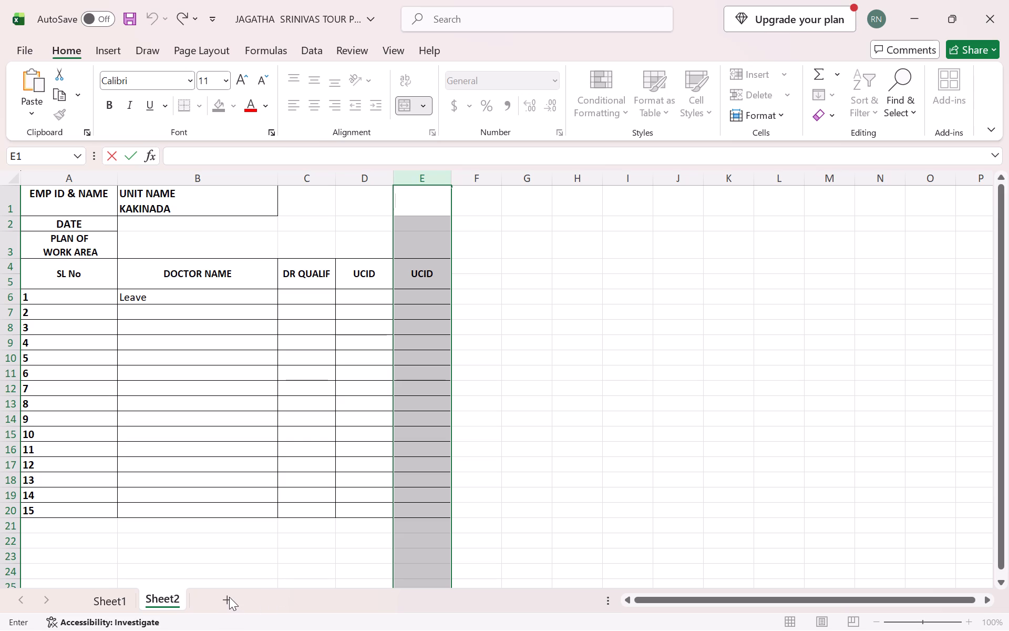
{"action": "double_click", "coordinate": [229, 597]}
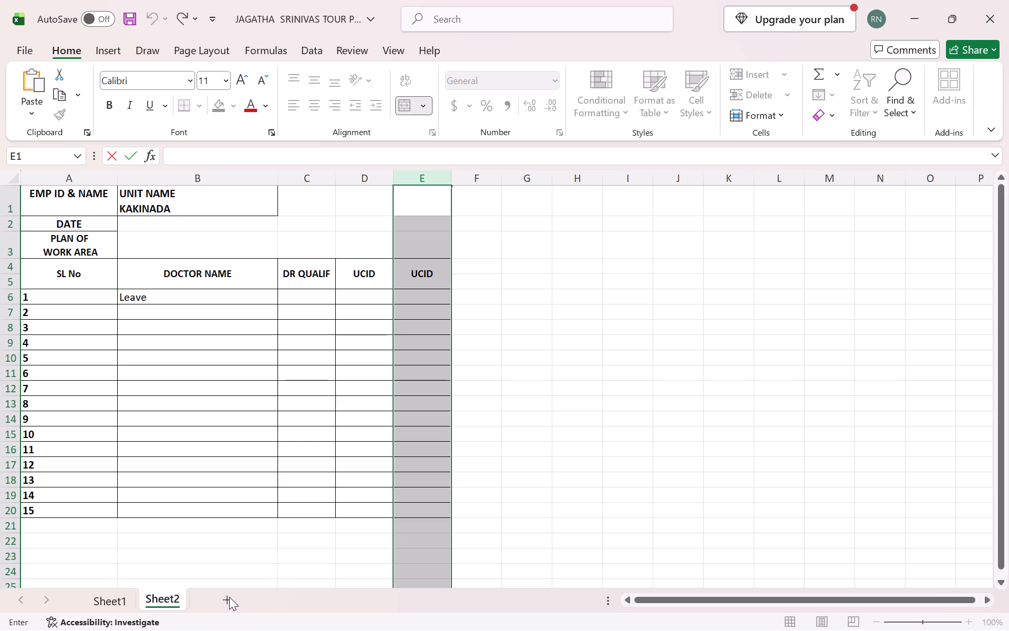
{"action": "left_click", "coordinate": [227, 601]}
{"action": "left_click", "coordinate": [103, 602]}
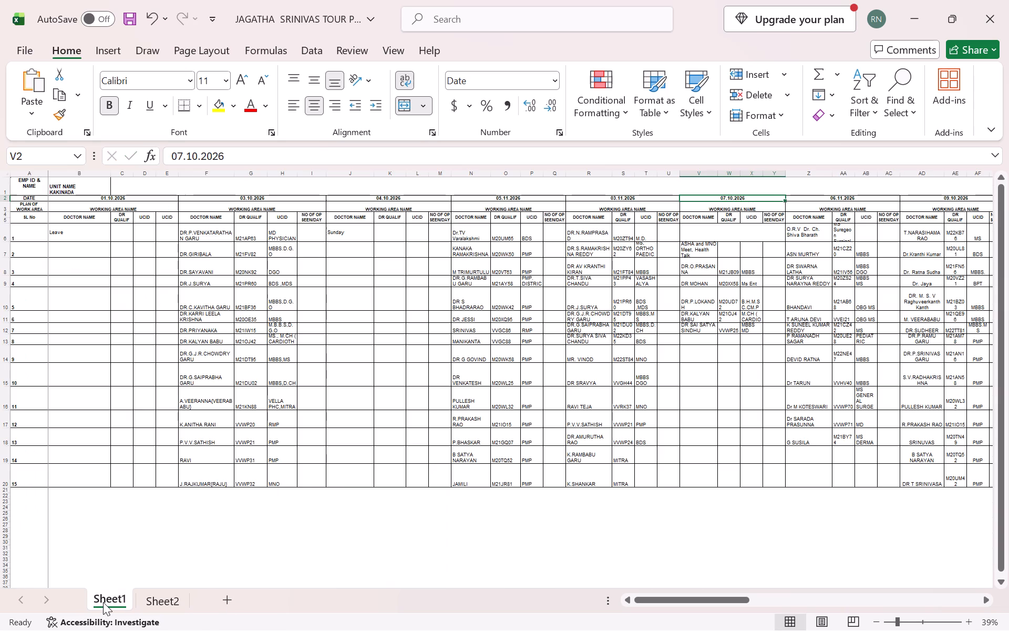
{"action": "left_click", "coordinate": [146, 596]}
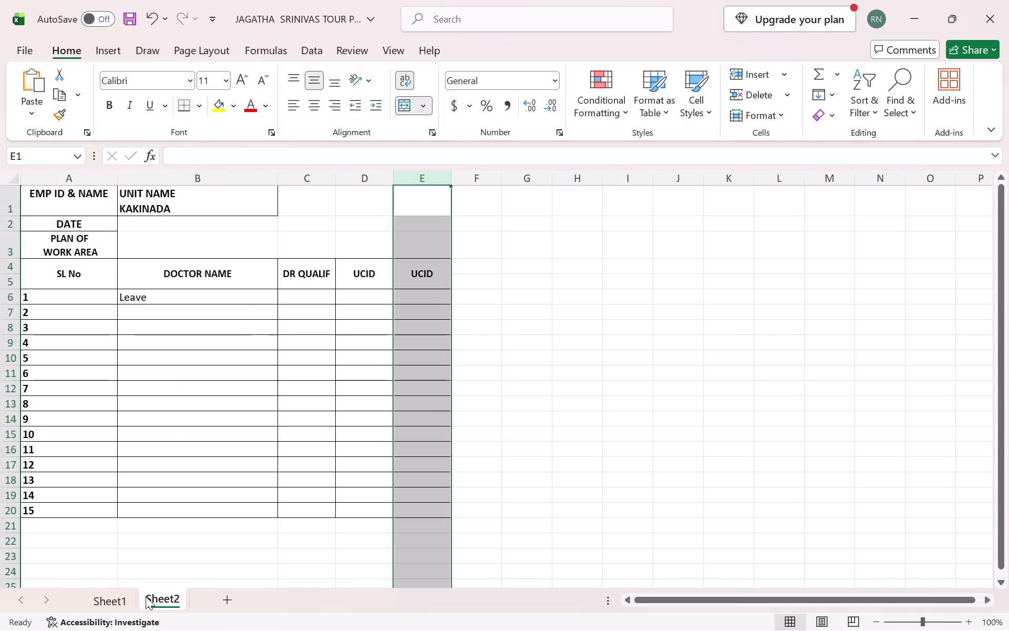
{"action": "left_click", "coordinate": [116, 598]}
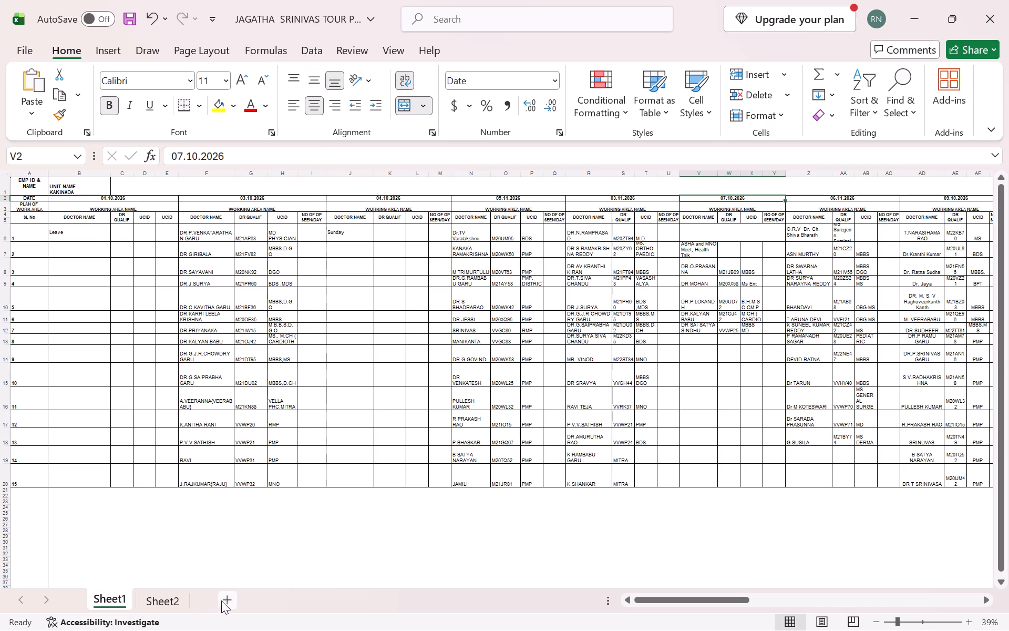
{"action": "left_click", "coordinate": [228, 597]}
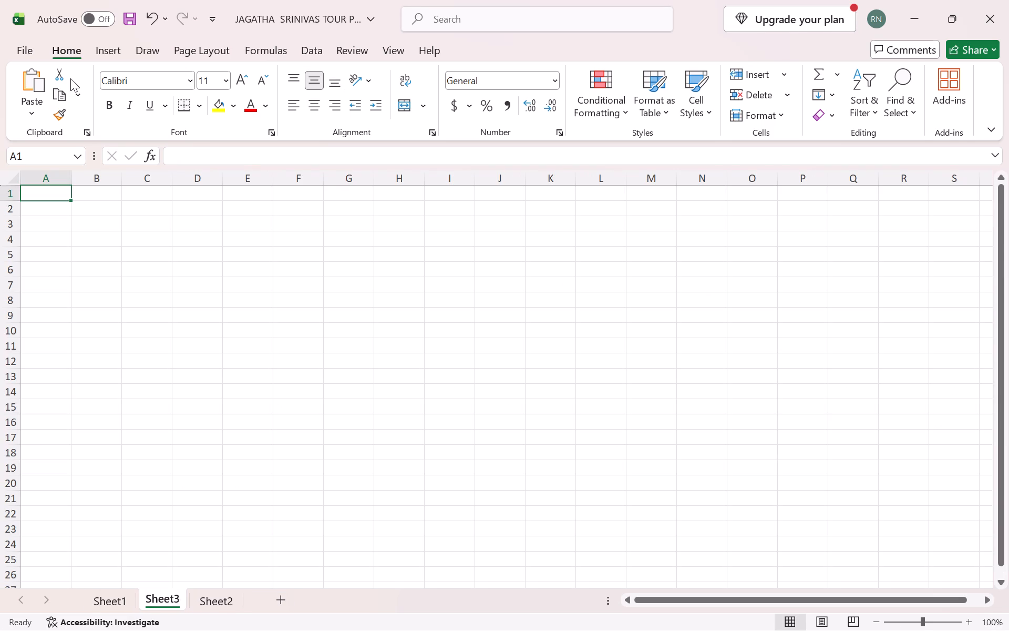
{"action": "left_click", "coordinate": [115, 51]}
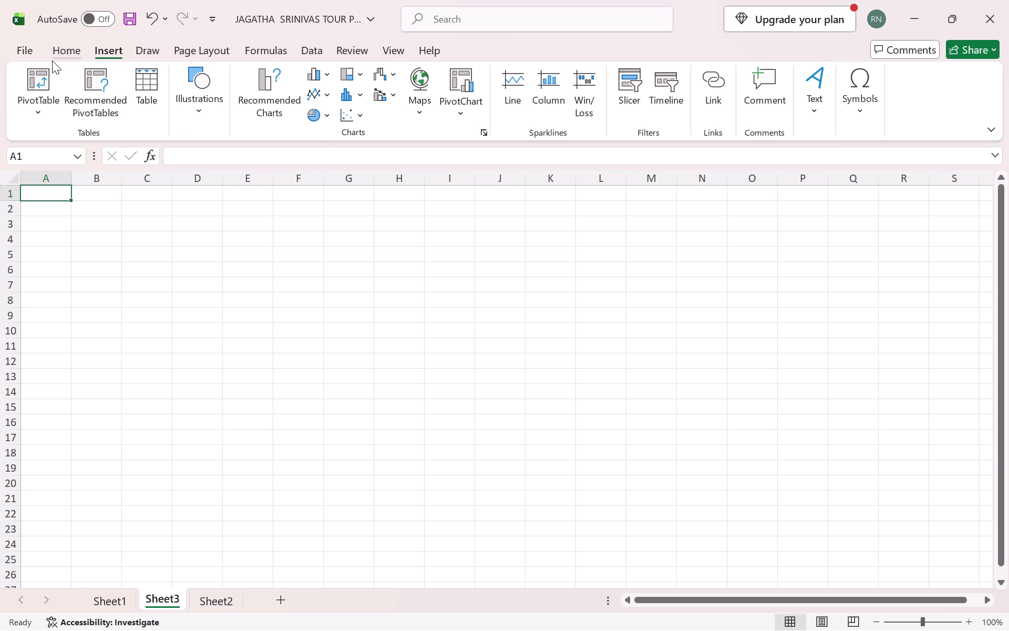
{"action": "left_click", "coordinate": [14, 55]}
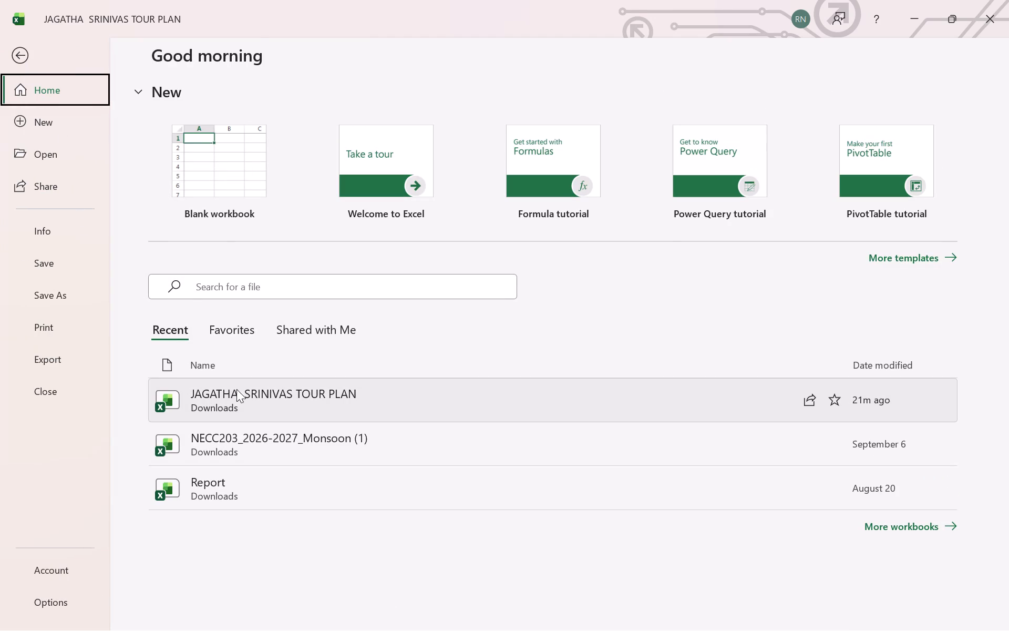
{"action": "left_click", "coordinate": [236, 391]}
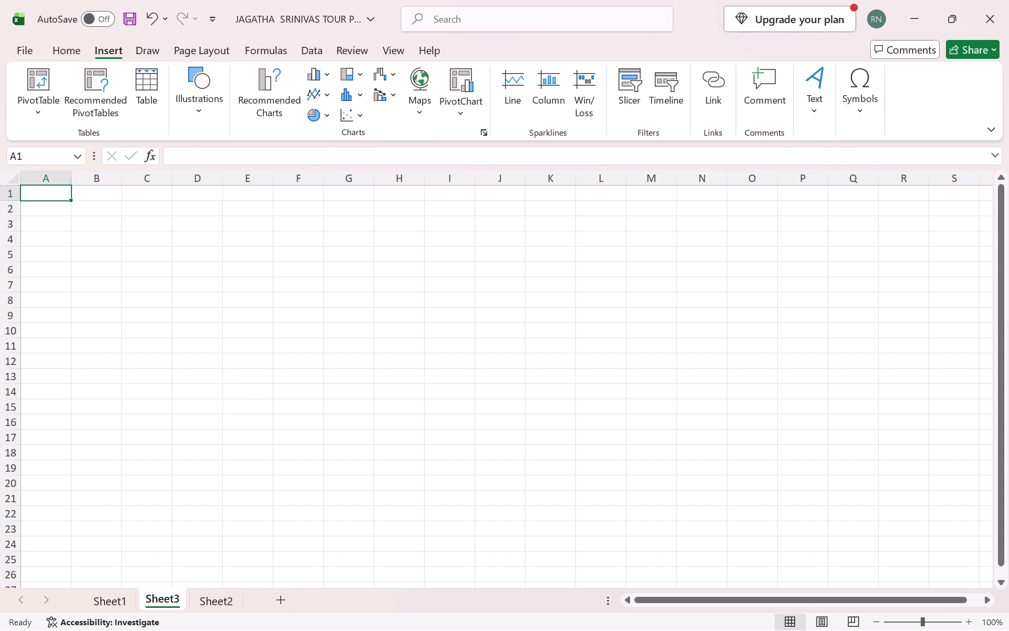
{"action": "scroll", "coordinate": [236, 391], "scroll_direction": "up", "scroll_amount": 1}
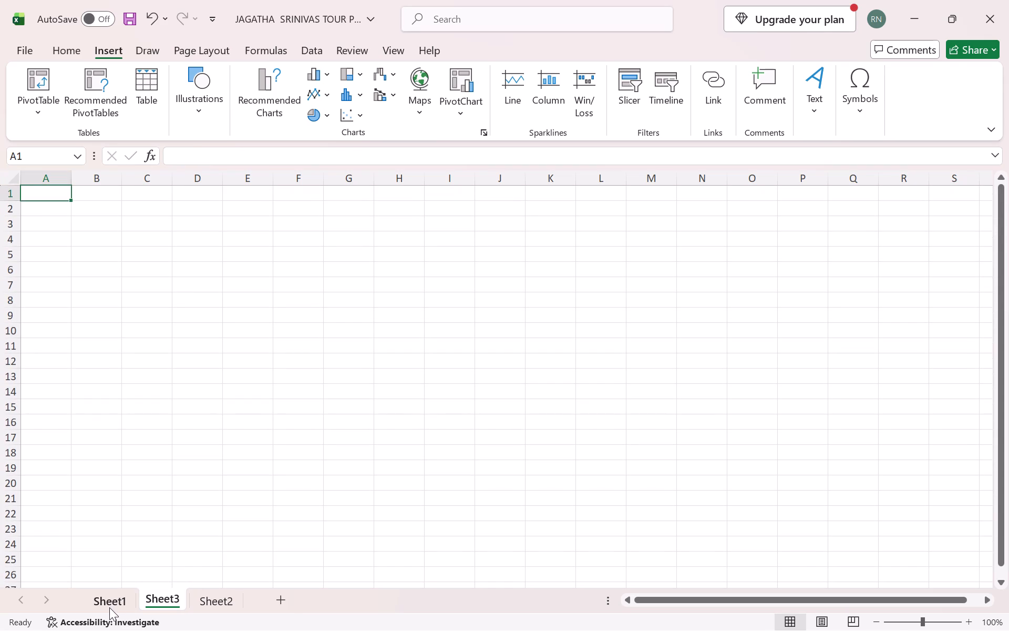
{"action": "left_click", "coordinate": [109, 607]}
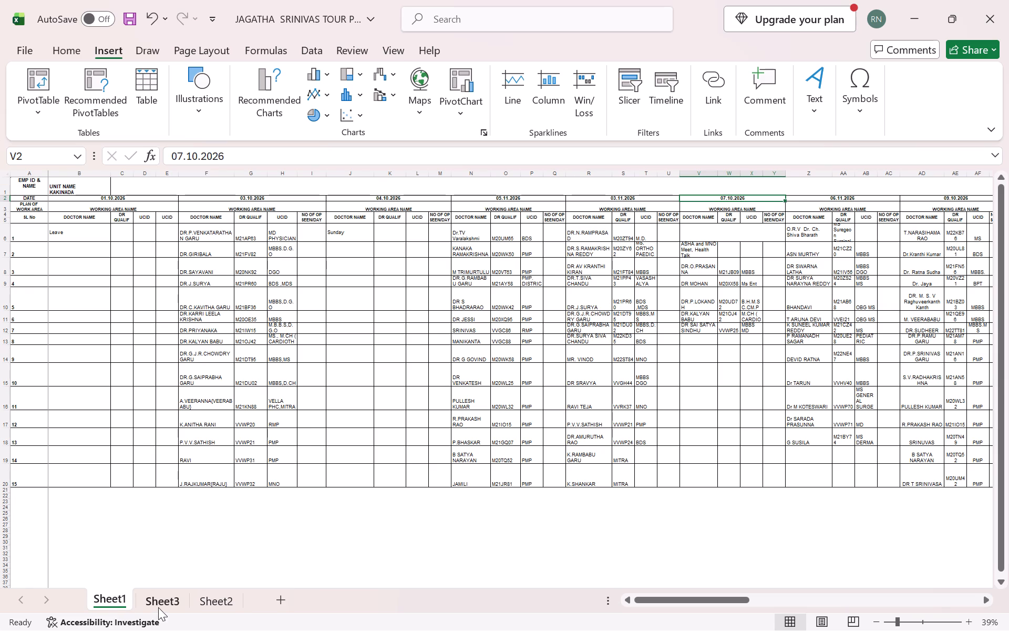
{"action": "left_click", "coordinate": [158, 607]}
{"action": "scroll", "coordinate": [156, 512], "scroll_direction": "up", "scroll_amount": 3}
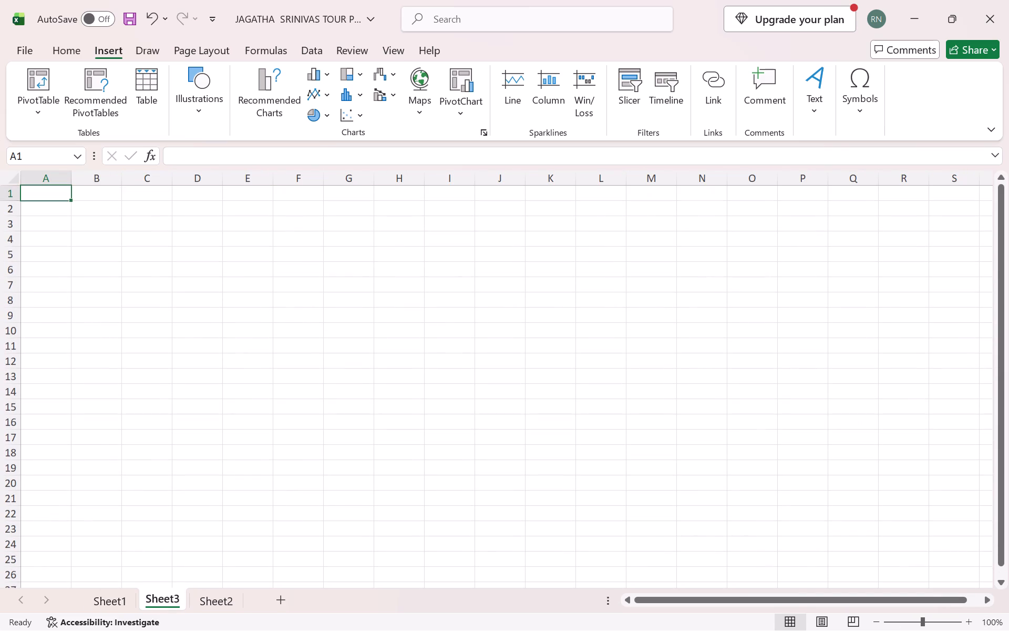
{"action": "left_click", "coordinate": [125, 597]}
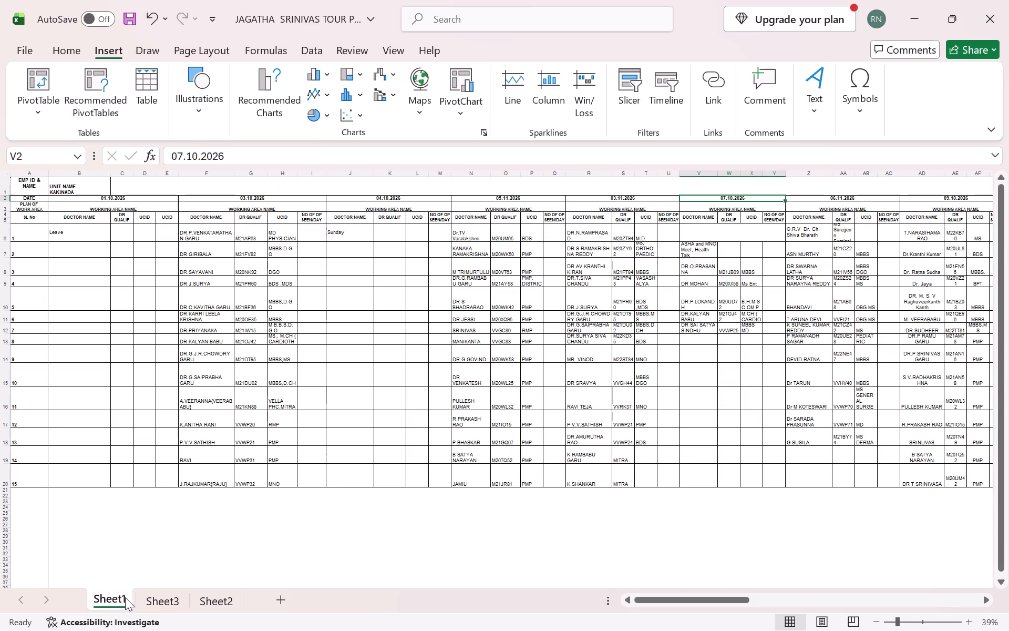
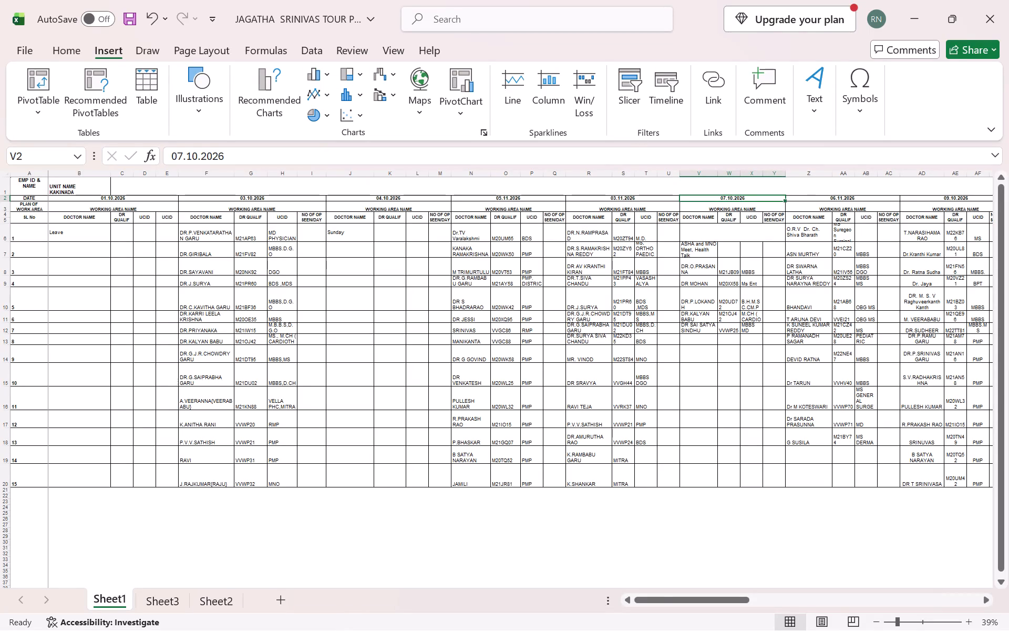
Change the visit date heading in cell BZ2 of Sheet1 to 17.11.2026.
{"action": "scroll", "coordinate": [640, 176], "scroll_direction": "left", "scroll_amount": 3}
{"action": "scroll", "coordinate": [663, 297], "scroll_direction": "left", "scroll_amount": 1}
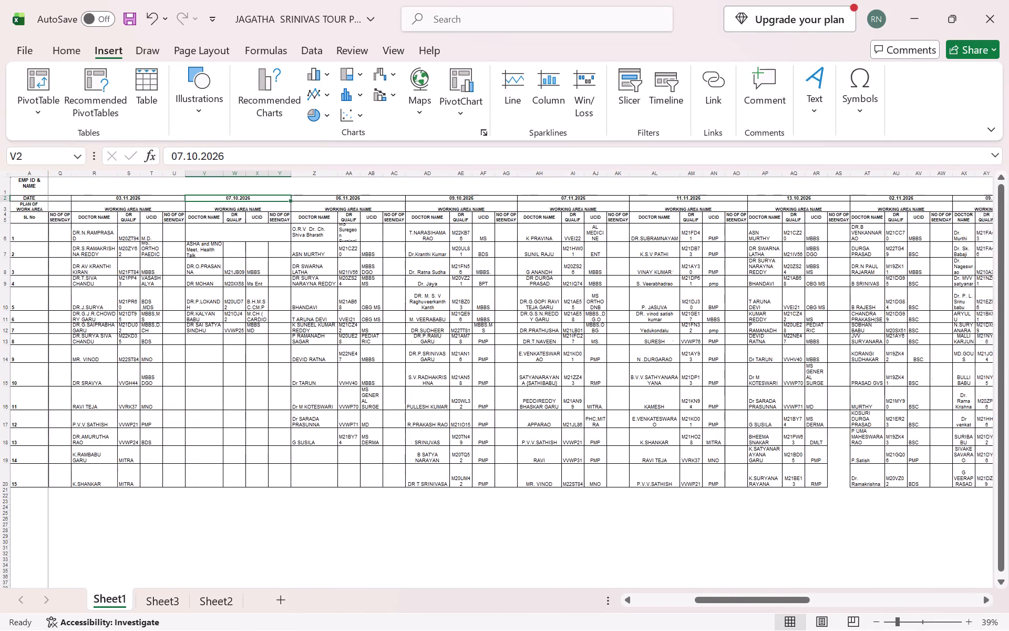
{"action": "scroll", "coordinate": [663, 297], "scroll_direction": "left", "scroll_amount": 5}
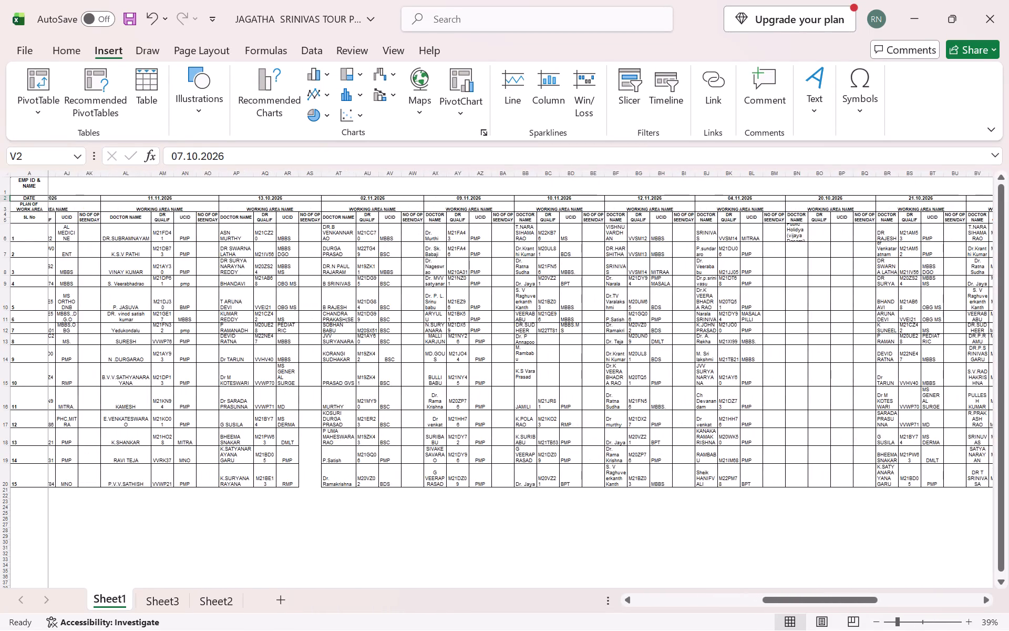
{"action": "scroll", "coordinate": [663, 297], "scroll_direction": "left", "scroll_amount": 2}
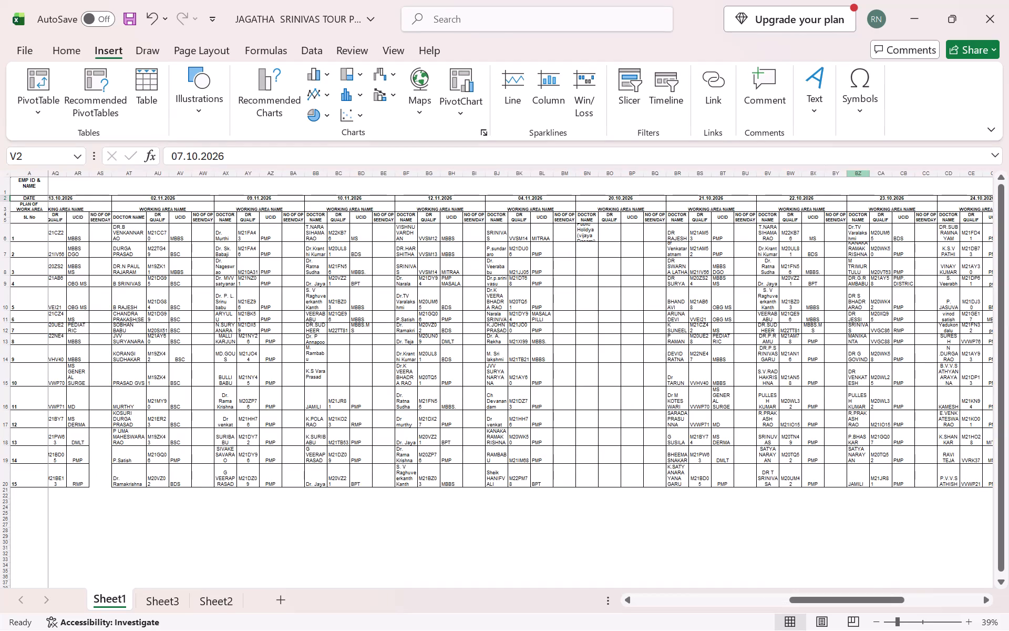
{"action": "left_click", "coordinate": [888, 199]}
{"action": "left_click", "coordinate": [888, 199]}
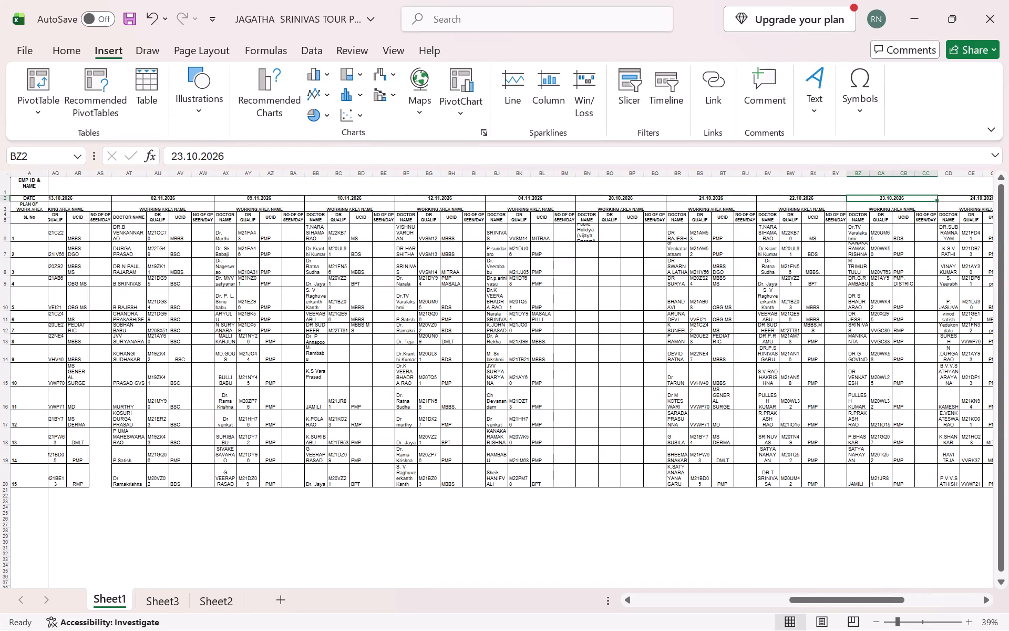
{"action": "double_click", "coordinate": [888, 199]}
{"action": "key", "text": "Right"}
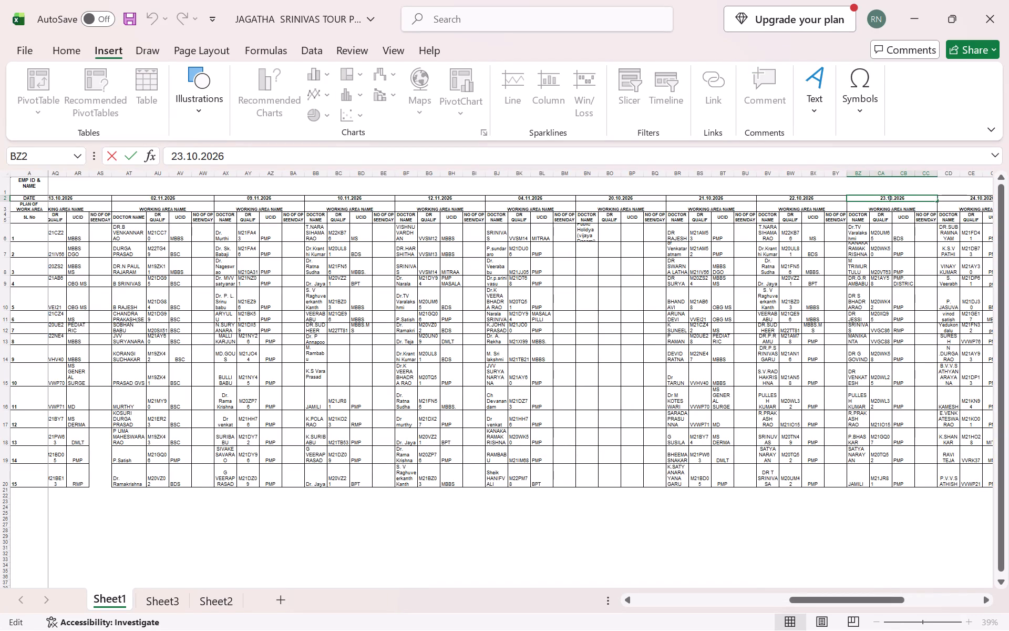
{"action": "key", "text": "BackSpace"}
{"action": "key", "text": "1"}
{"action": "key", "text": "Left"}
{"action": "key", "text": "Left"}
{"action": "key", "text": "BackSpace"}
{"action": "key", "text": "BackSpace"}
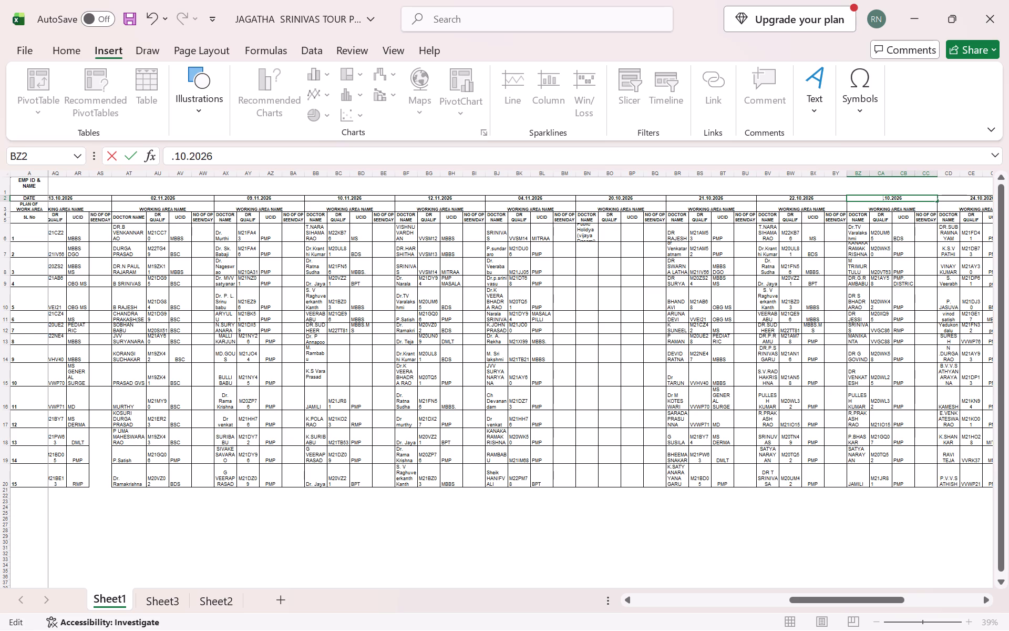
{"action": "type", "text": "17"}
{"action": "key", "text": "Right"}
{"action": "key", "text": "Right"}
{"action": "key", "text": "Right"}
{"action": "key", "text": "BackSpace"}
{"action": "key", "text": "1"}
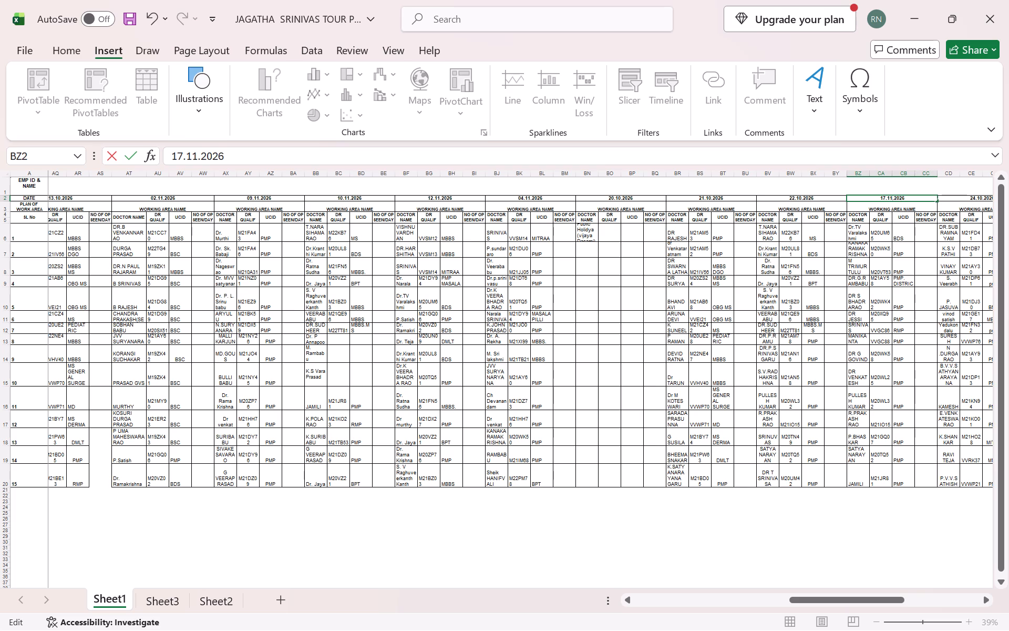
Change the visit date heading in cell CL2 of Sheet1 to 18.11.2026.
{"action": "scroll", "coordinate": [860, 314], "scroll_direction": "left", "scroll_amount": 2}
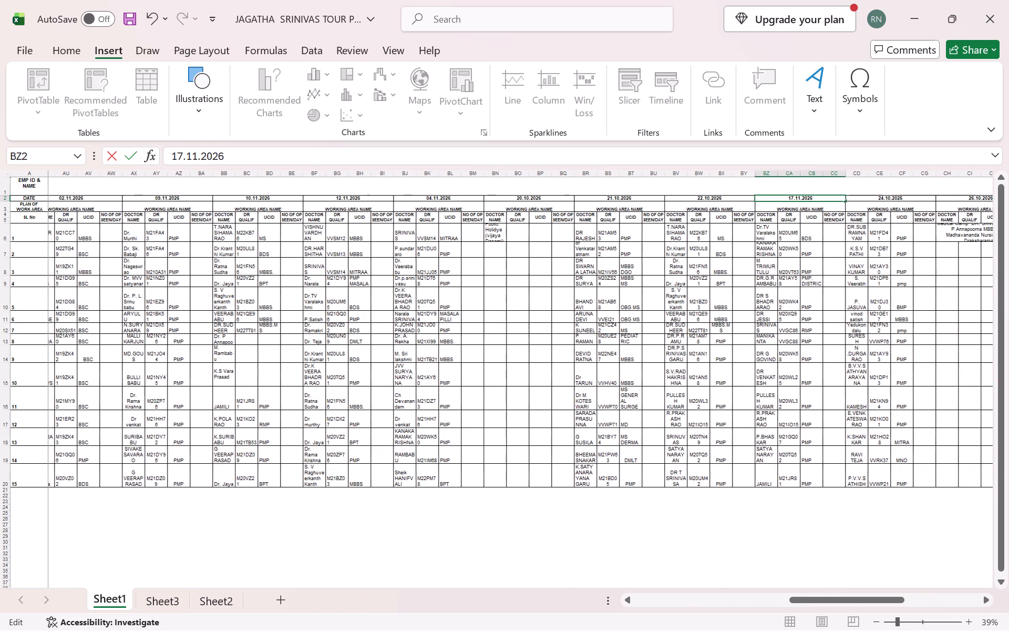
{"action": "scroll", "coordinate": [860, 314], "scroll_direction": "left", "scroll_amount": 3}
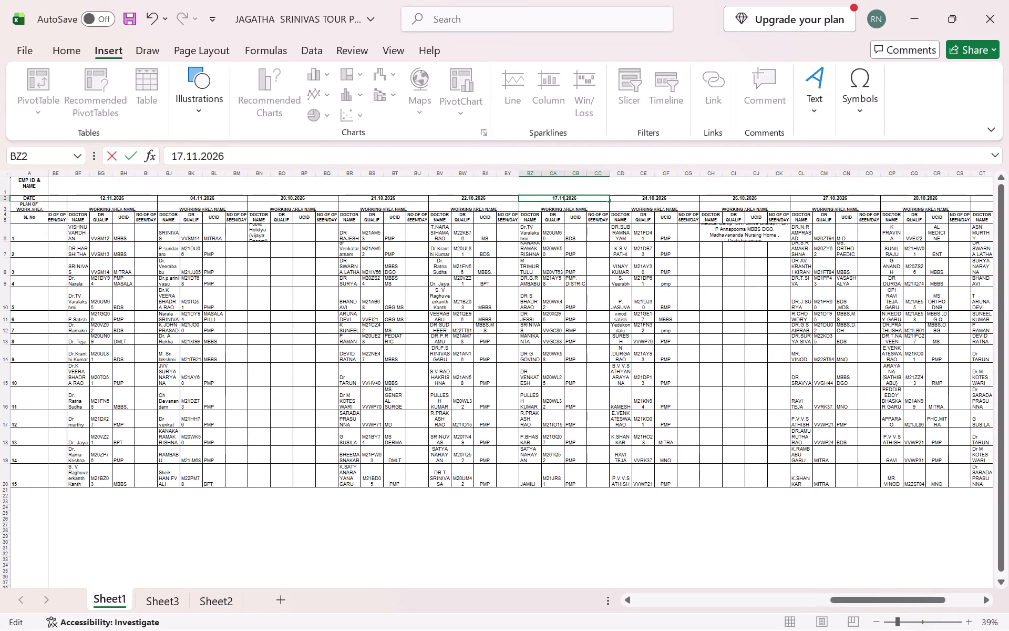
{"action": "double_click", "coordinate": [836, 198]}
{"action": "key", "text": "Left"}
{"action": "key", "text": "Left"}
{"action": "key", "text": "Left"}
{"action": "key", "text": "Left"}
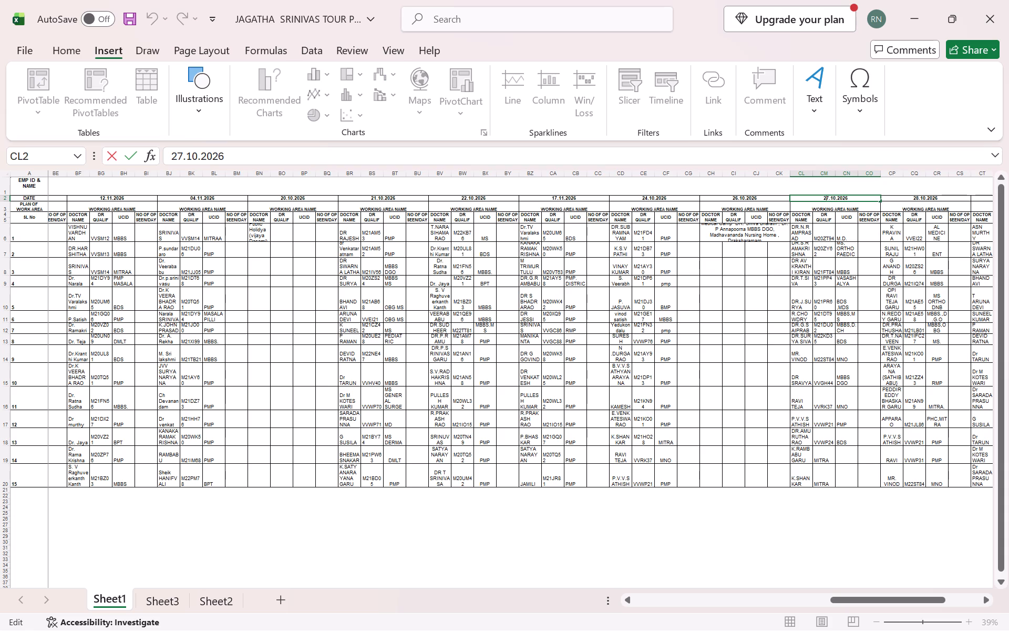
{"action": "key", "text": "Right"}
{"action": "key", "text": "Right"}
{"action": "key", "text": "Right"}
{"action": "key", "text": "Right"}
{"action": "key", "text": "BackSpace"}
{"action": "key", "text": "1"}
{"action": "key", "text": "Left"}
{"action": "key", "text": "Left"}
{"action": "key", "text": "Left"}
{"action": "key", "text": "Left"}
{"action": "key", "text": "Right"}
{"action": "key", "text": "BackSpace"}
{"action": "key", "text": "BackSpace"}
{"action": "type", "text": "18"}
{"action": "scroll", "coordinate": [852, 216], "scroll_direction": "left", "scroll_amount": 2}
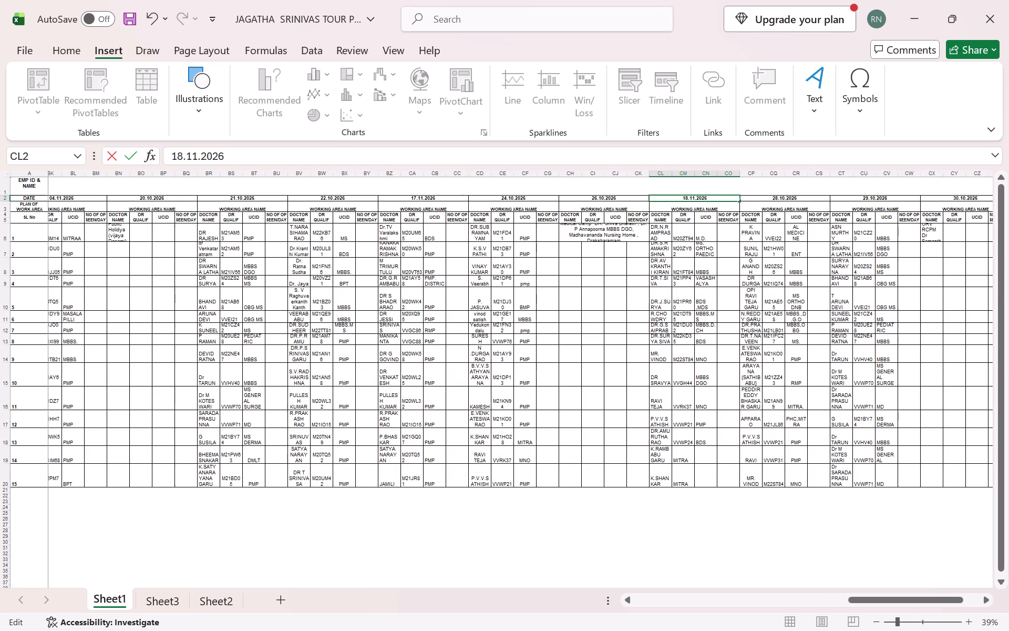
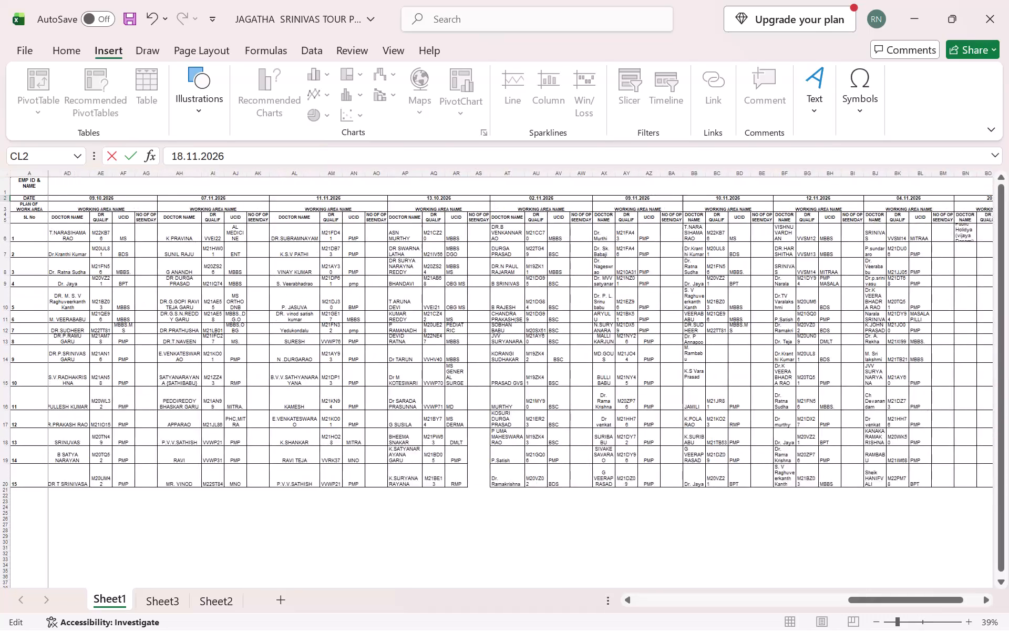
Change the visit date heading in cell BR2 of Sheet1 to 20.11.2026.
{"action": "scroll", "coordinate": [852, 216], "scroll_direction": "right", "scroll_amount": 7}
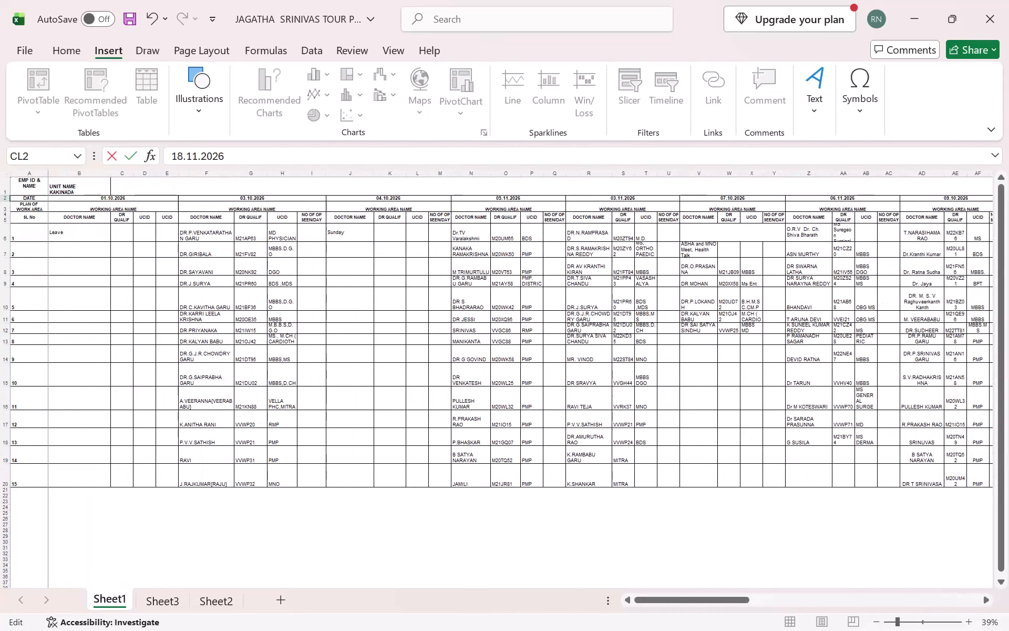
{"action": "scroll", "coordinate": [852, 216], "scroll_direction": "left", "scroll_amount": 2}
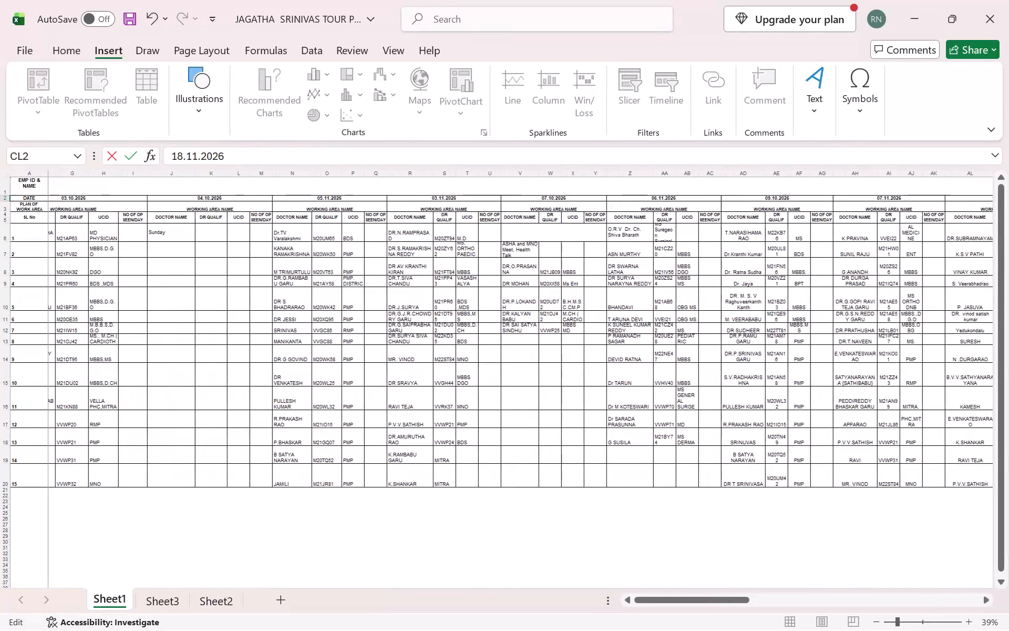
{"action": "scroll", "coordinate": [852, 216], "scroll_direction": "left", "scroll_amount": 3}
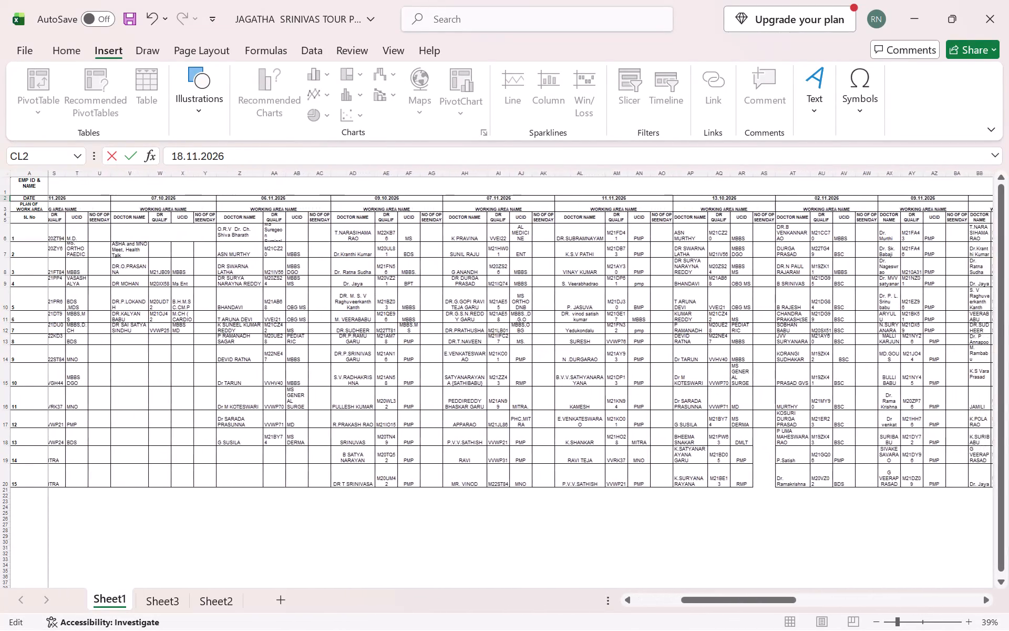
{"action": "scroll", "coordinate": [852, 216], "scroll_direction": "left", "scroll_amount": 6}
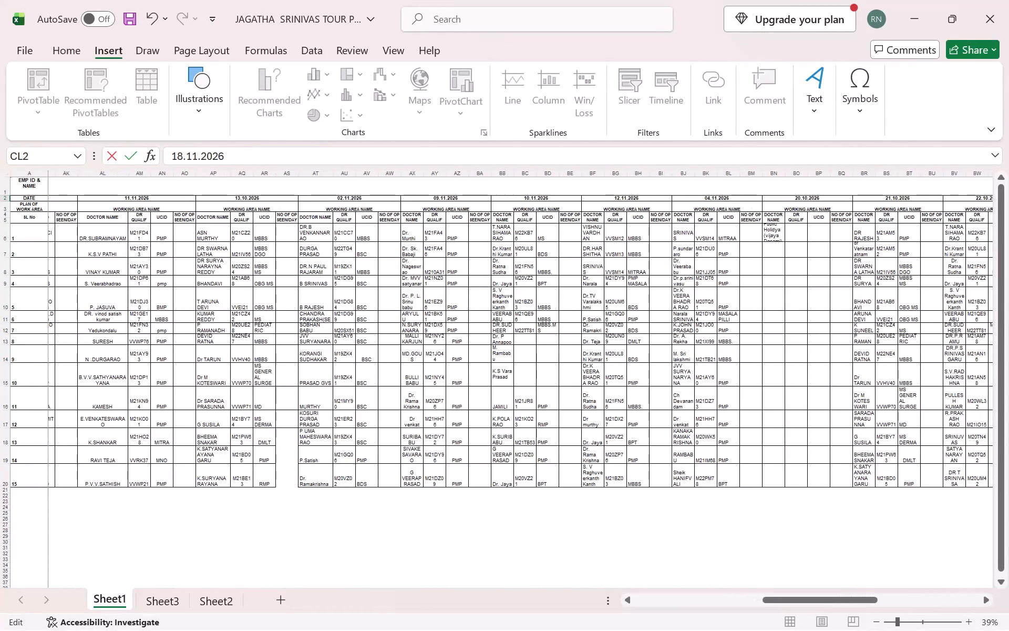
{"action": "scroll", "coordinate": [783, 247], "scroll_direction": "up", "scroll_amount": 1}
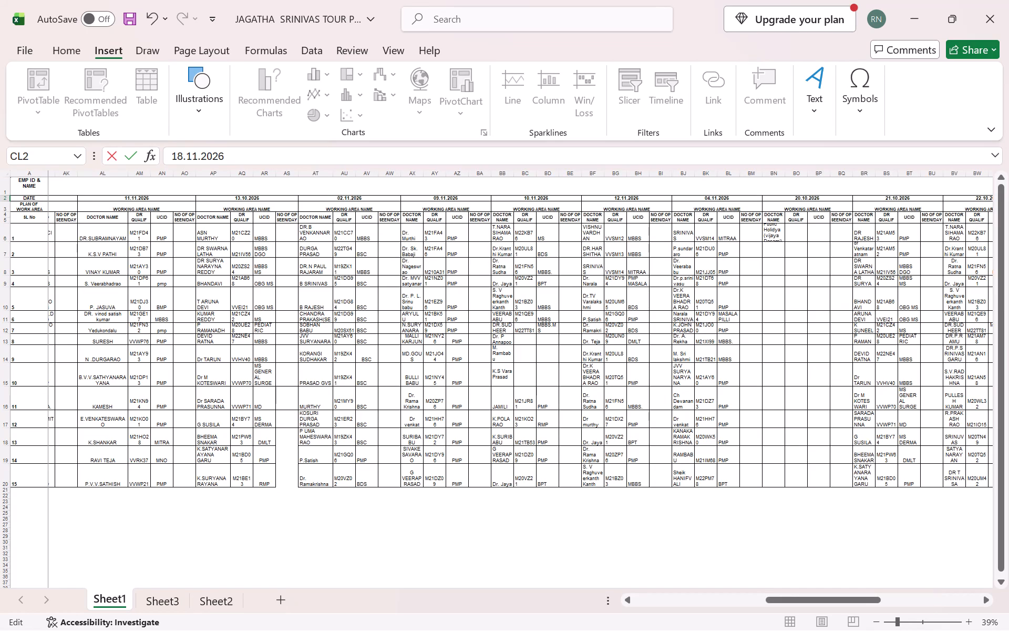
{"action": "double_click", "coordinate": [895, 198]}
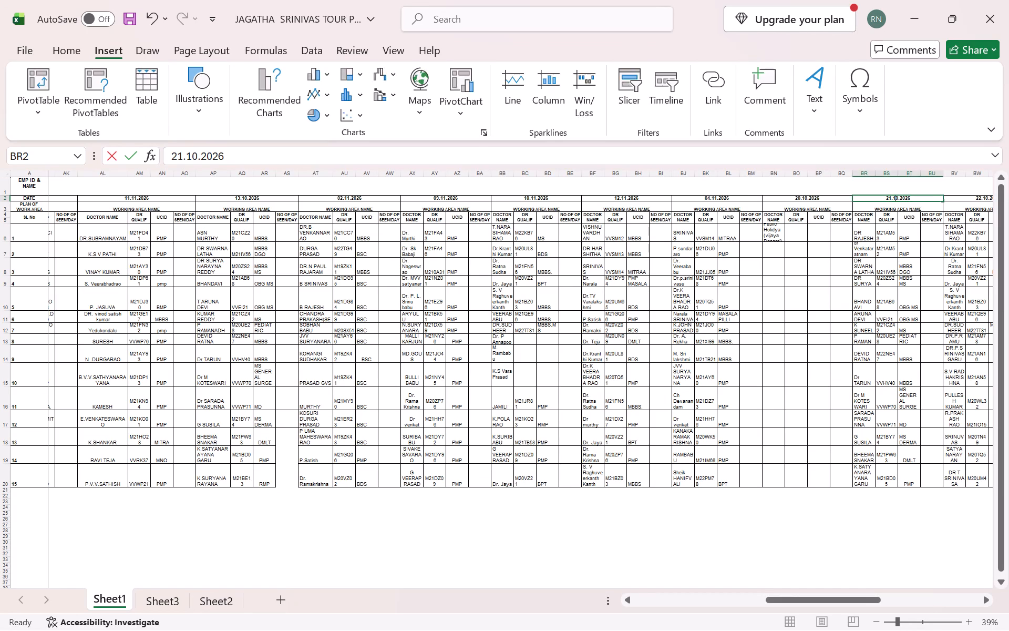
{"action": "key", "text": "Left"}
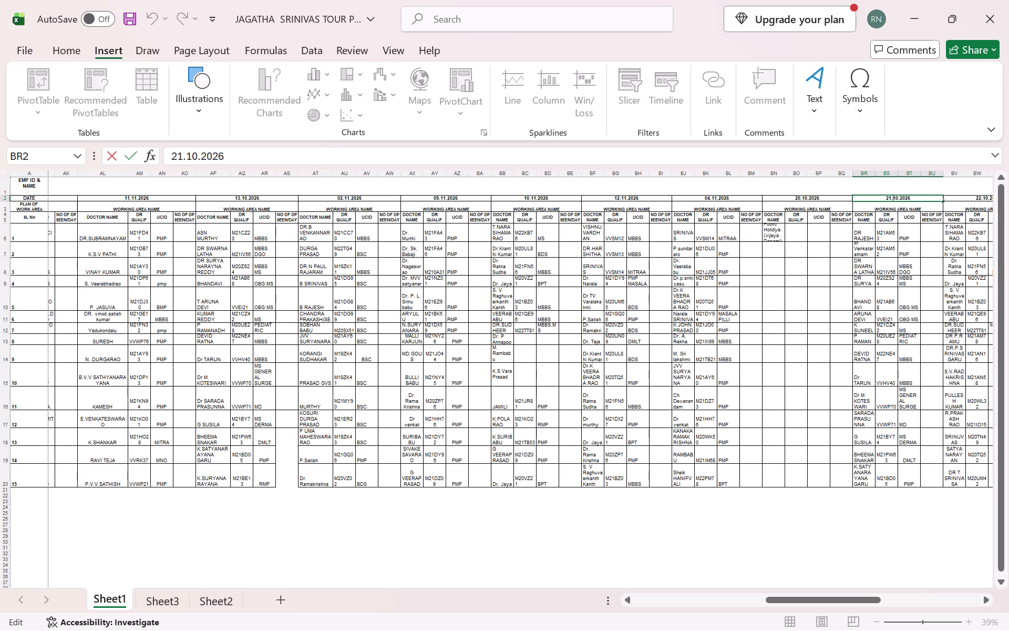
{"action": "key", "text": "Right"}
{"action": "key", "text": "Right"}
{"action": "key", "text": "BackSpace"}
{"action": "key", "text": "1"}
{"action": "key", "text": "Left"}
{"action": "key", "text": "Left"}
{"action": "key", "text": "Left"}
{"action": "key", "text": "BackSpace"}
{"action": "key", "text": "0"}
{"action": "key", "text": "BackSpace"}
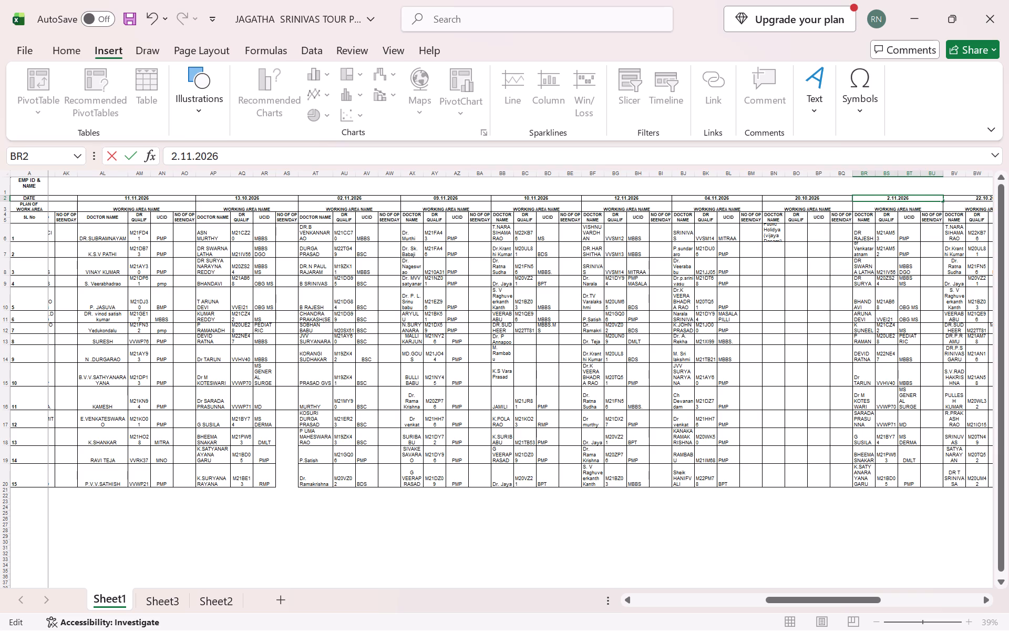
{"action": "key", "text": "0"}
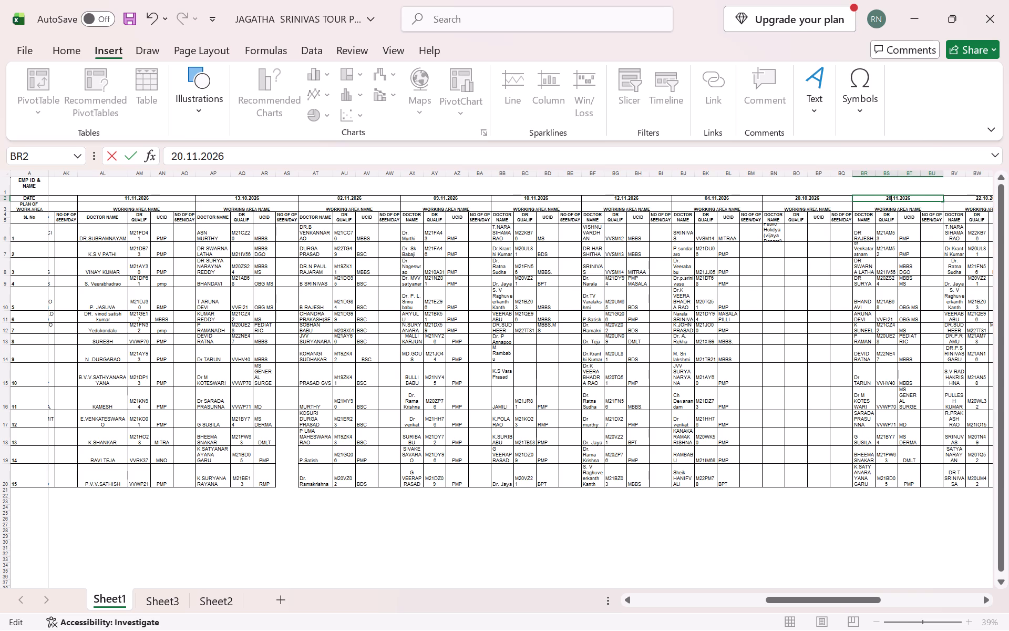
Change the visit date heading in cell CP2 of Sheet1 to 21.11.2026.
{"action": "scroll", "coordinate": [859, 253], "scroll_direction": "left", "scroll_amount": 1}
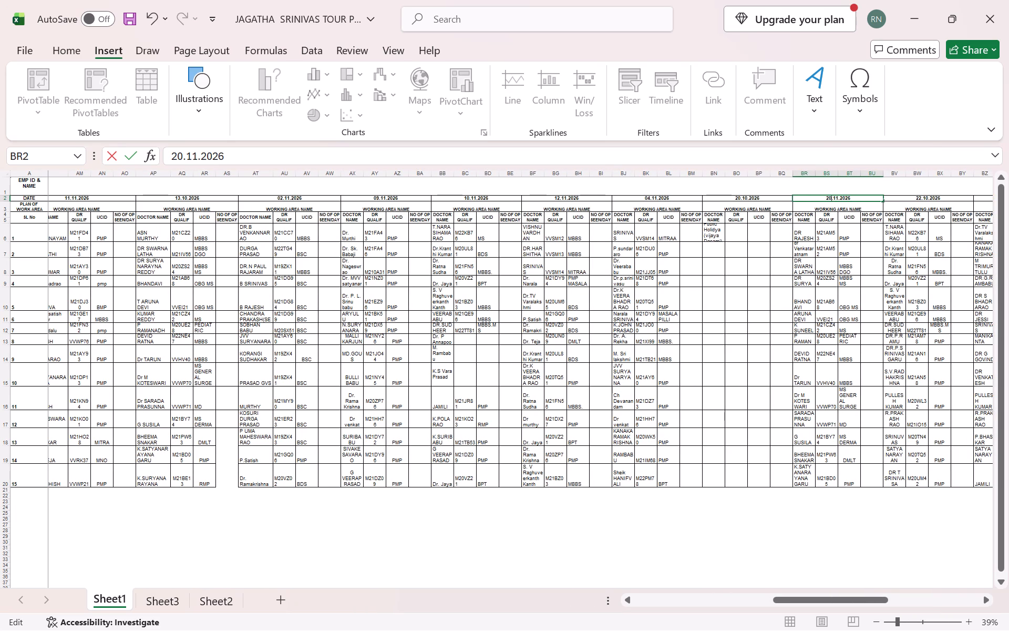
{"action": "scroll", "coordinate": [859, 253], "scroll_direction": "left", "scroll_amount": 1}
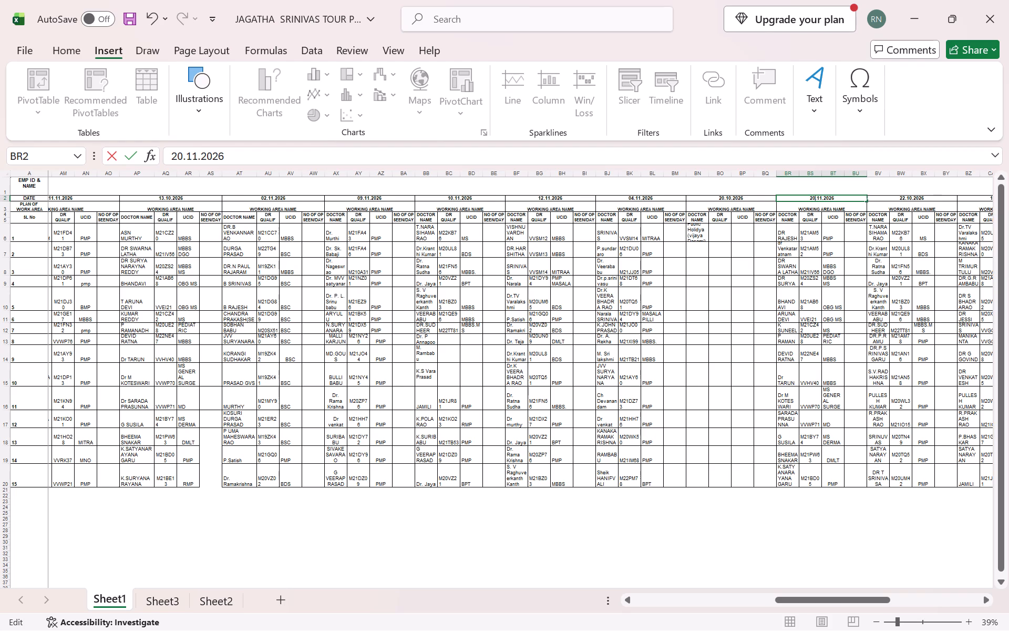
{"action": "scroll", "coordinate": [859, 253], "scroll_direction": "left", "scroll_amount": 6}
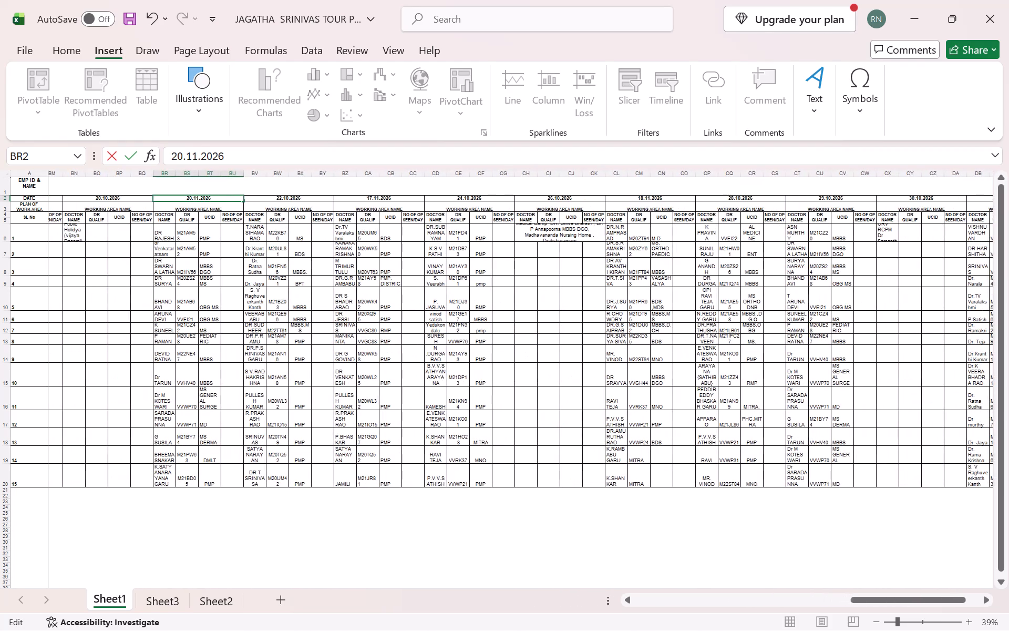
{"action": "double_click", "coordinate": [739, 198]}
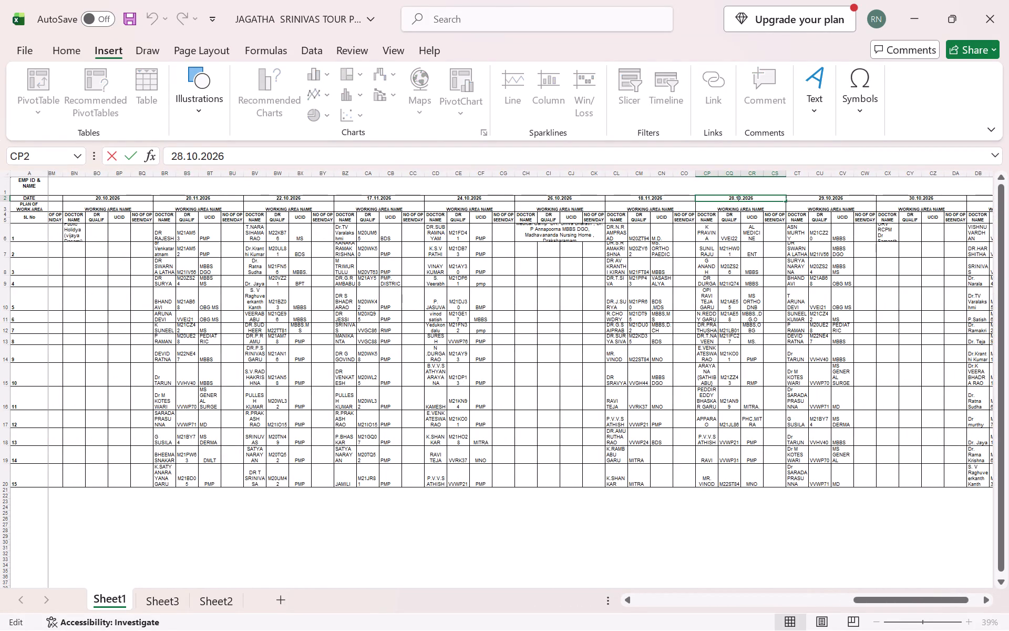
{"action": "key", "text": "Right"}
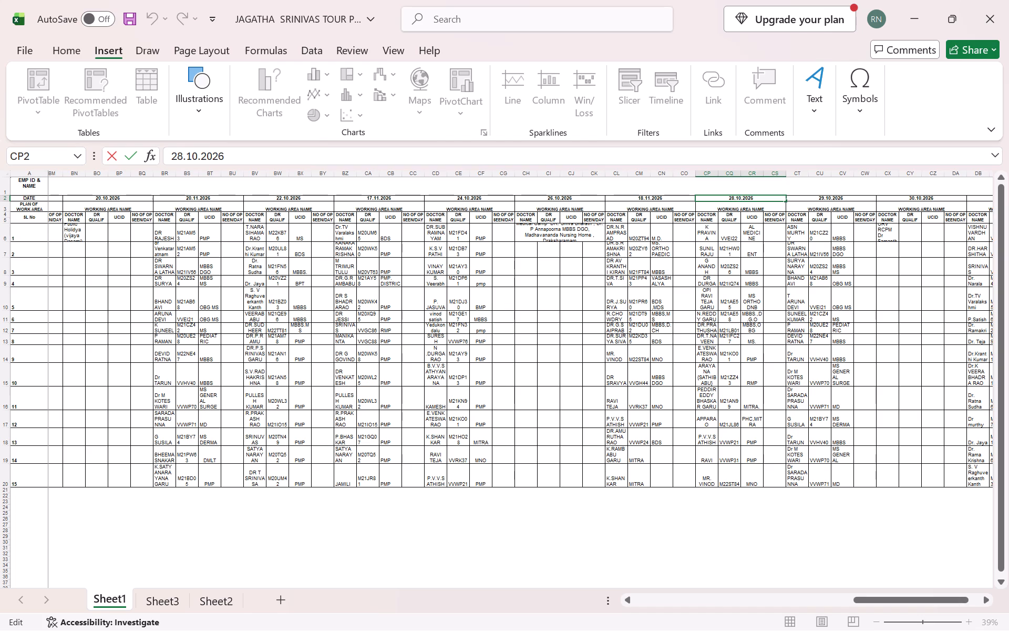
{"action": "key", "text": "BackSpace"}
{"action": "key", "text": "1"}
{"action": "key", "text": "Left"}
{"action": "key", "text": "Left"}
{"action": "key", "text": "BackSpace"}
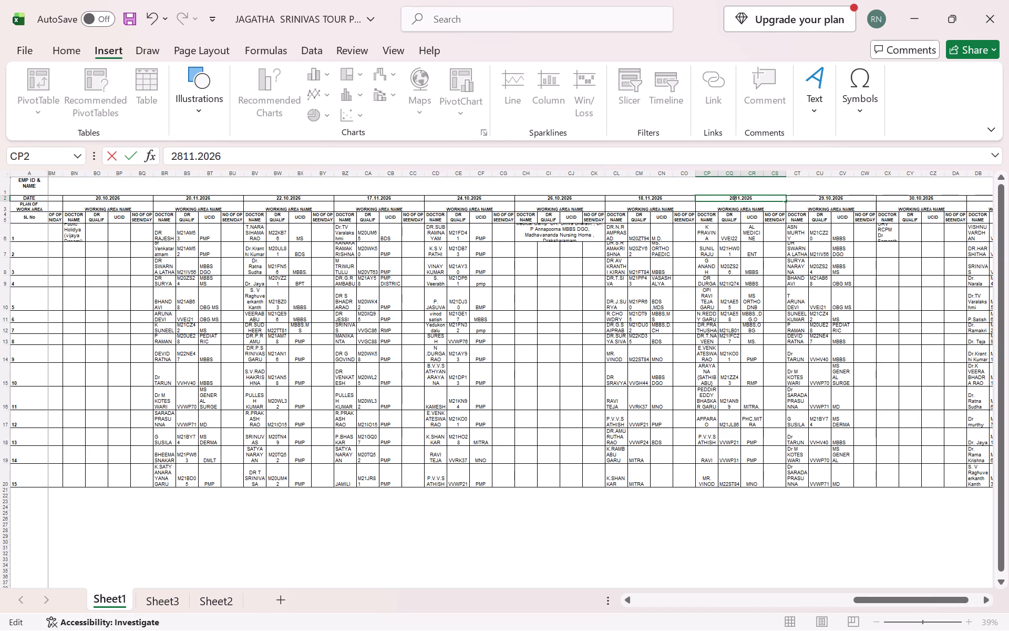
{"action": "key", "text": "period"}
{"action": "key", "text": "Left"}
{"action": "key", "text": "BackSpace"}
{"action": "key", "text": "1"}
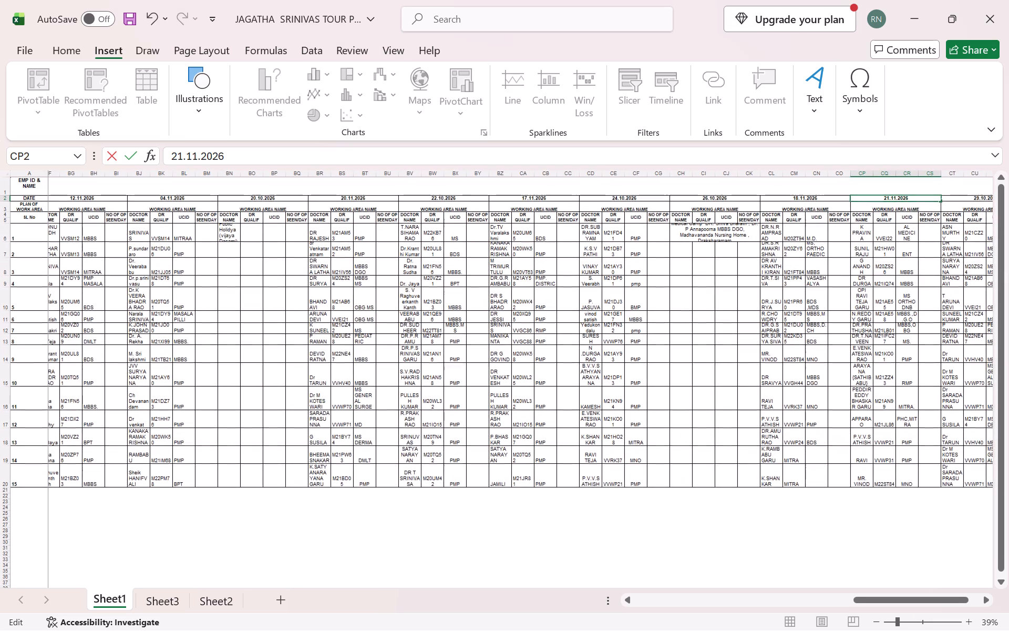
Review the visit date headings in row 2 of Sheet1, working back towards the earliest schedule columns.
{"action": "scroll", "coordinate": [821, 264], "scroll_direction": "right", "scroll_amount": 1}
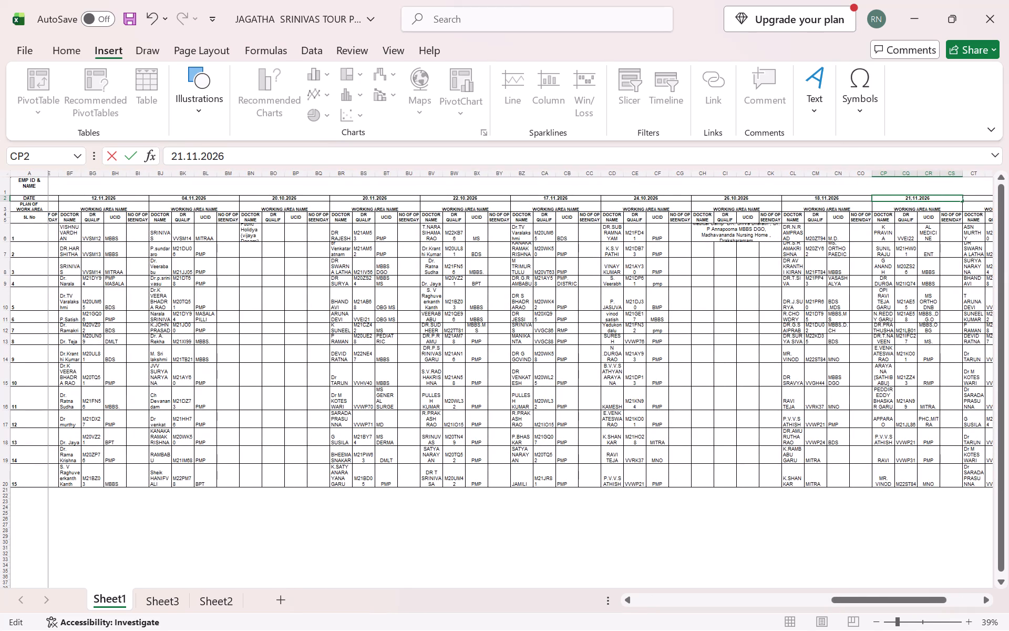
{"action": "scroll", "coordinate": [421, 200], "scroll_direction": "right", "scroll_amount": 1}
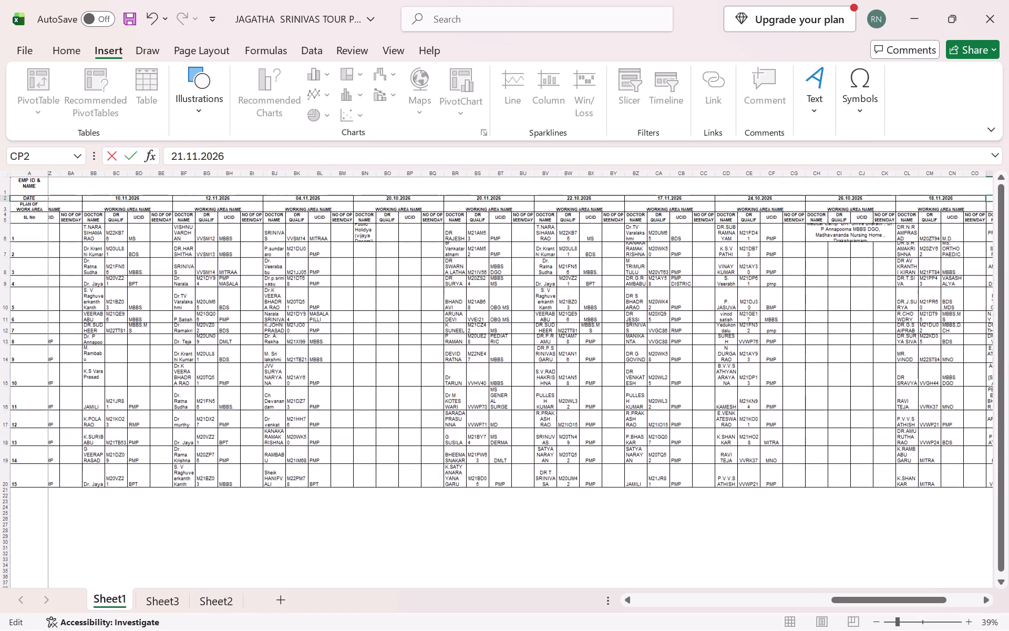
{"action": "scroll", "coordinate": [421, 200], "scroll_direction": "right", "scroll_amount": 3}
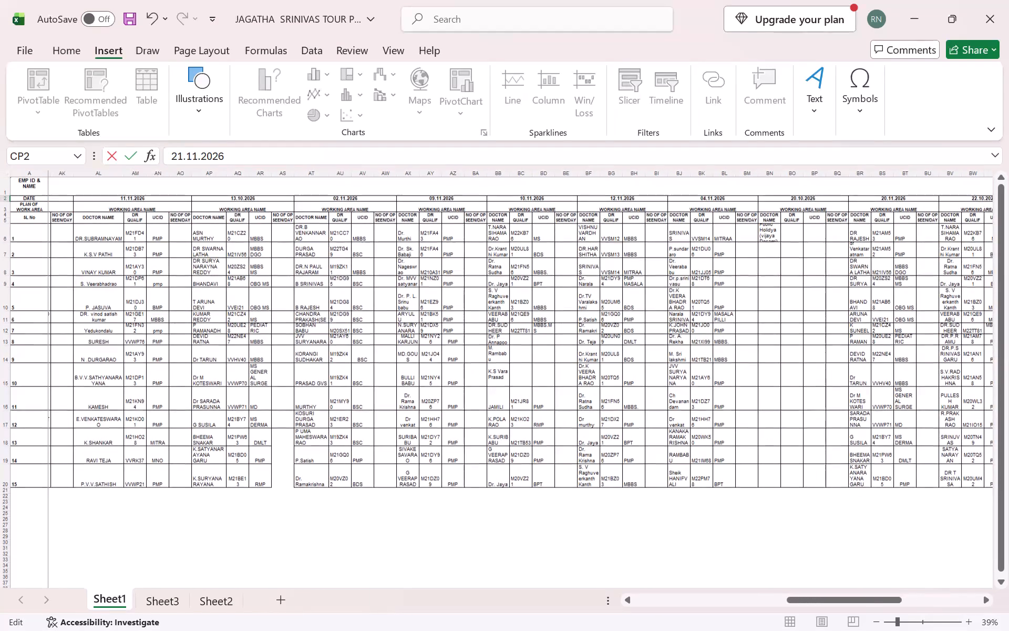
{"action": "scroll", "coordinate": [421, 200], "scroll_direction": "right", "scroll_amount": 4}
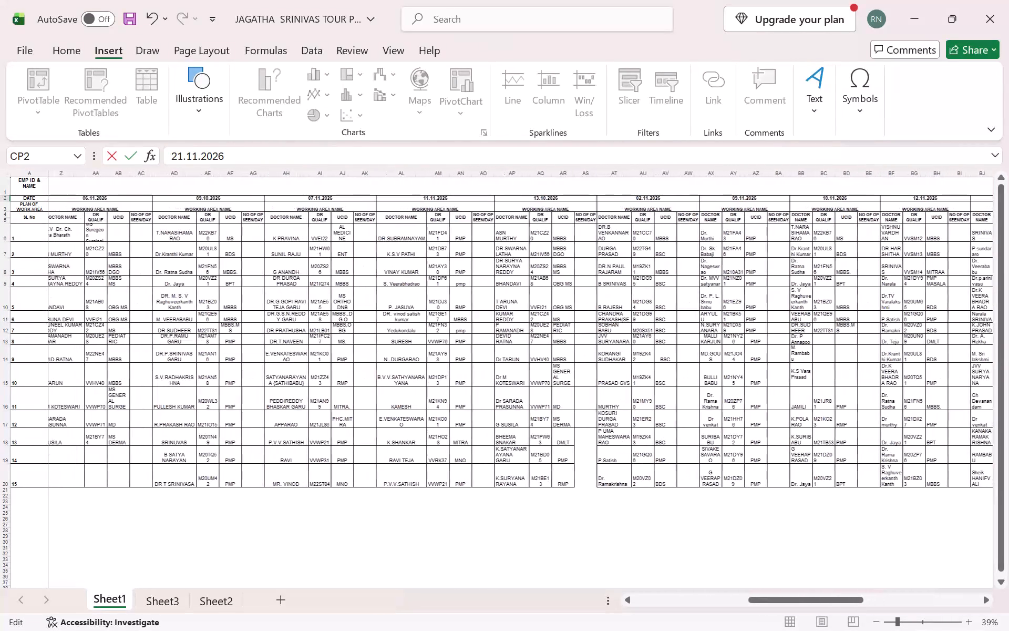
{"action": "scroll", "coordinate": [421, 200], "scroll_direction": "right", "scroll_amount": 3}
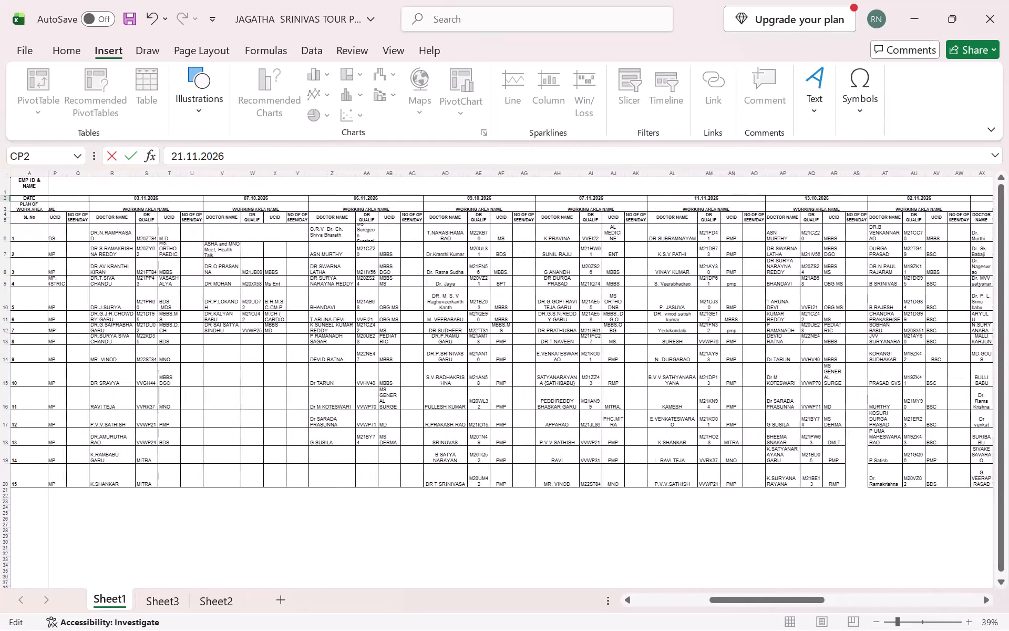
{"action": "scroll", "coordinate": [421, 200], "scroll_direction": "right", "scroll_amount": 2}
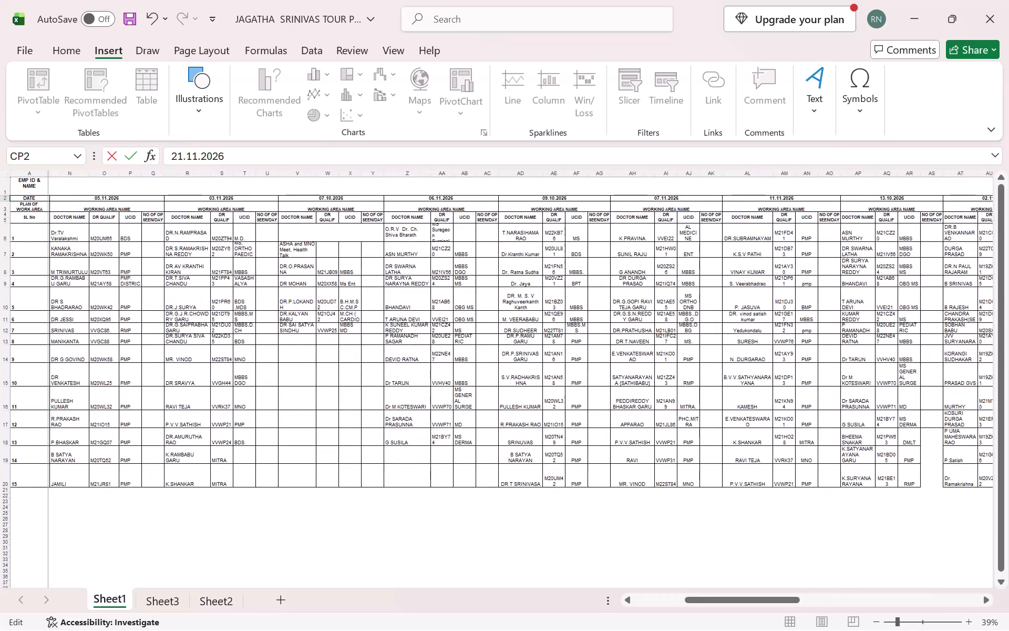
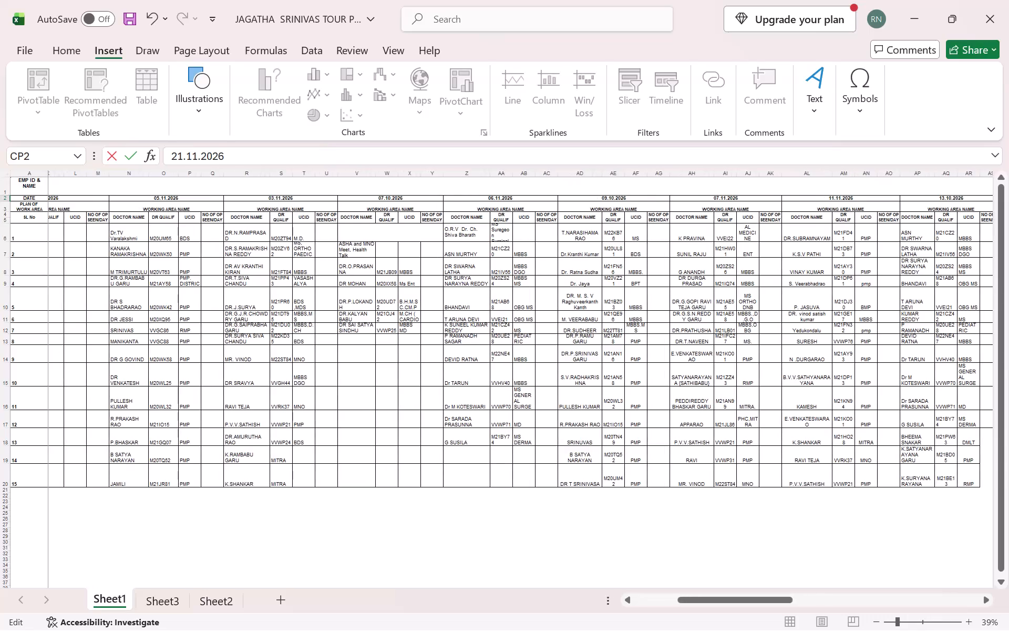
Change the visit date heading in cell CD2 of Sheet1 to 24.11.2026.
{"action": "scroll", "coordinate": [421, 200], "scroll_direction": "left", "scroll_amount": 3}
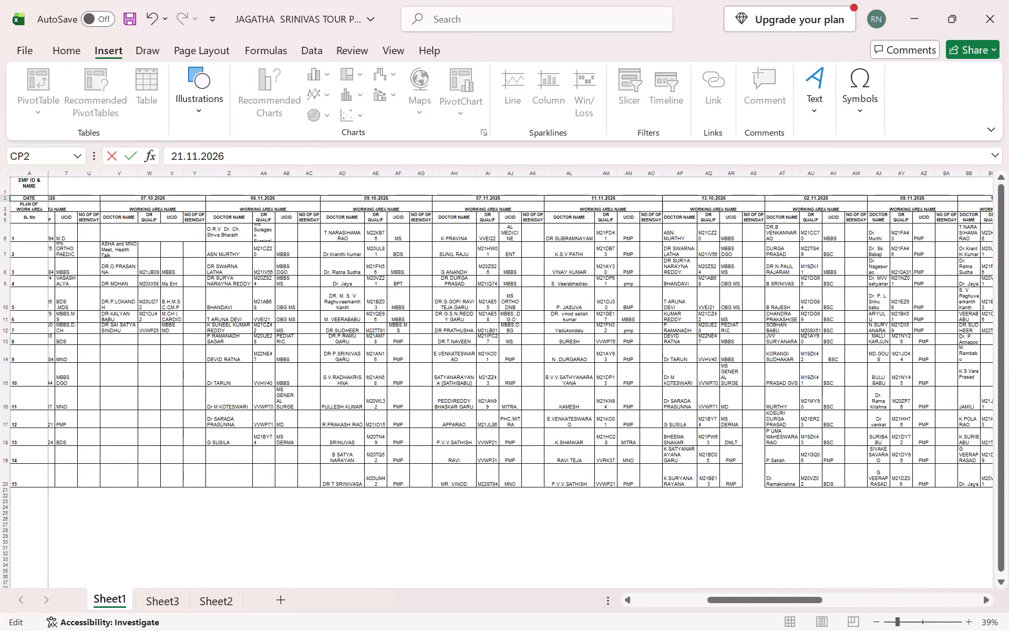
{"action": "scroll", "coordinate": [421, 200], "scroll_direction": "left", "scroll_amount": 5}
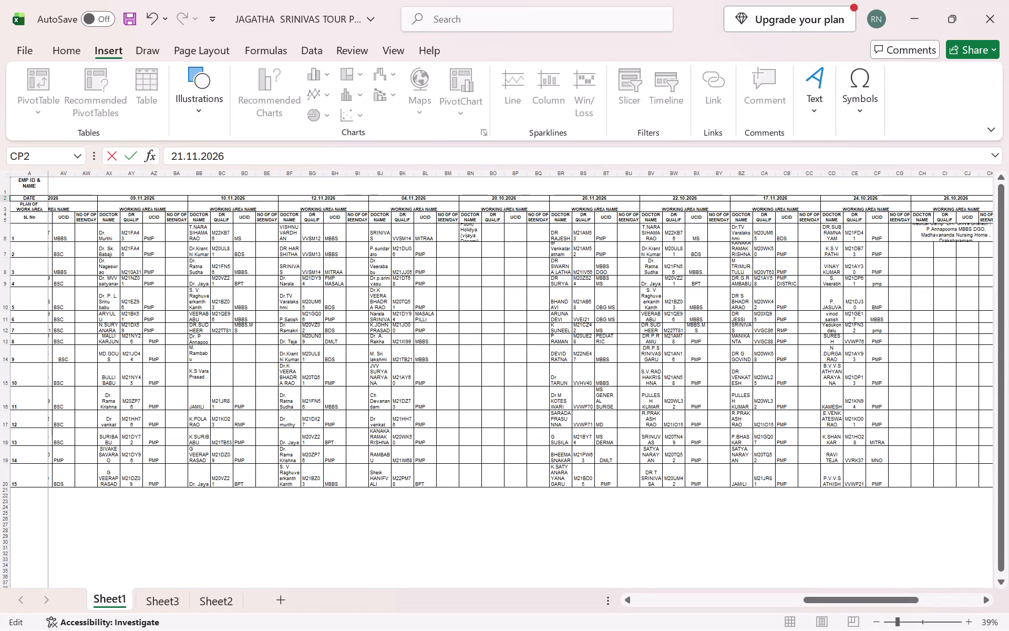
{"action": "scroll", "coordinate": [486, 237], "scroll_direction": "left", "scroll_amount": 1}
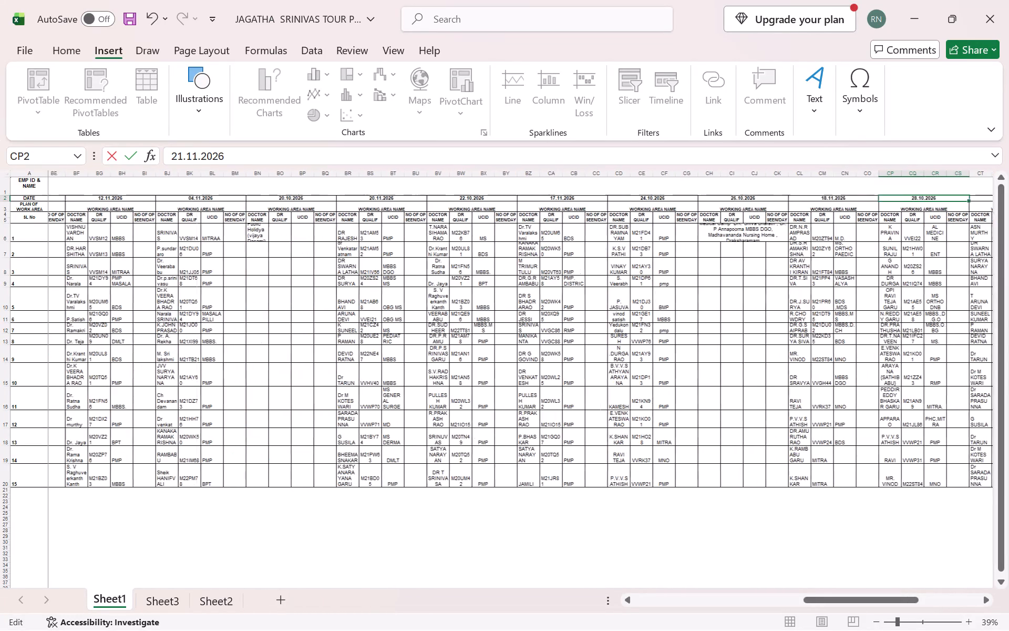
{"action": "scroll", "coordinate": [486, 237], "scroll_direction": "left", "scroll_amount": 1}
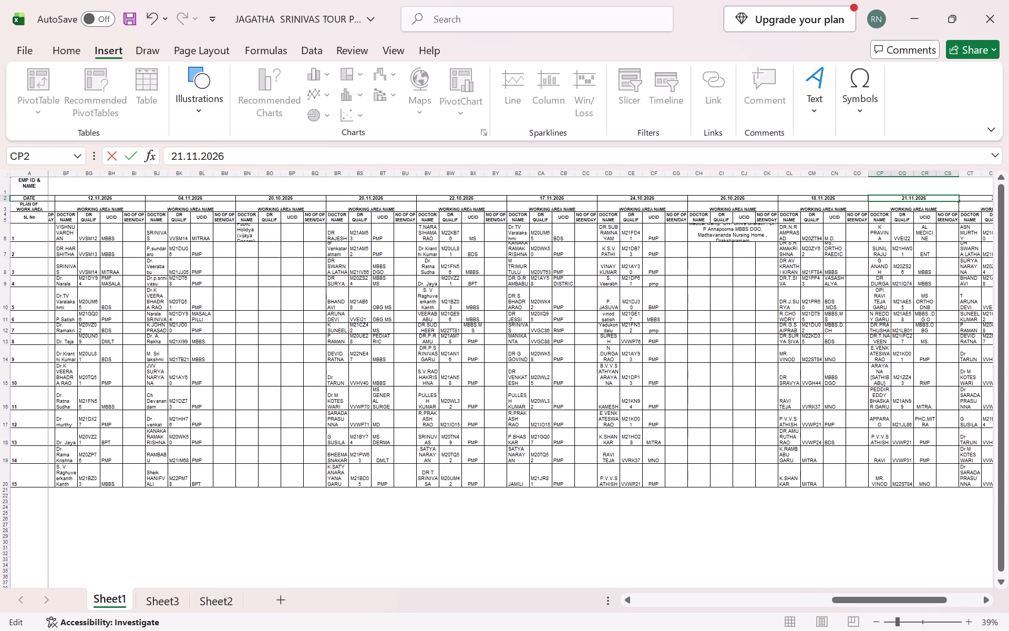
{"action": "double_click", "coordinate": [649, 198]}
{"action": "key", "text": "Left"}
{"action": "key", "text": "Left"}
{"action": "key", "text": "Left"}
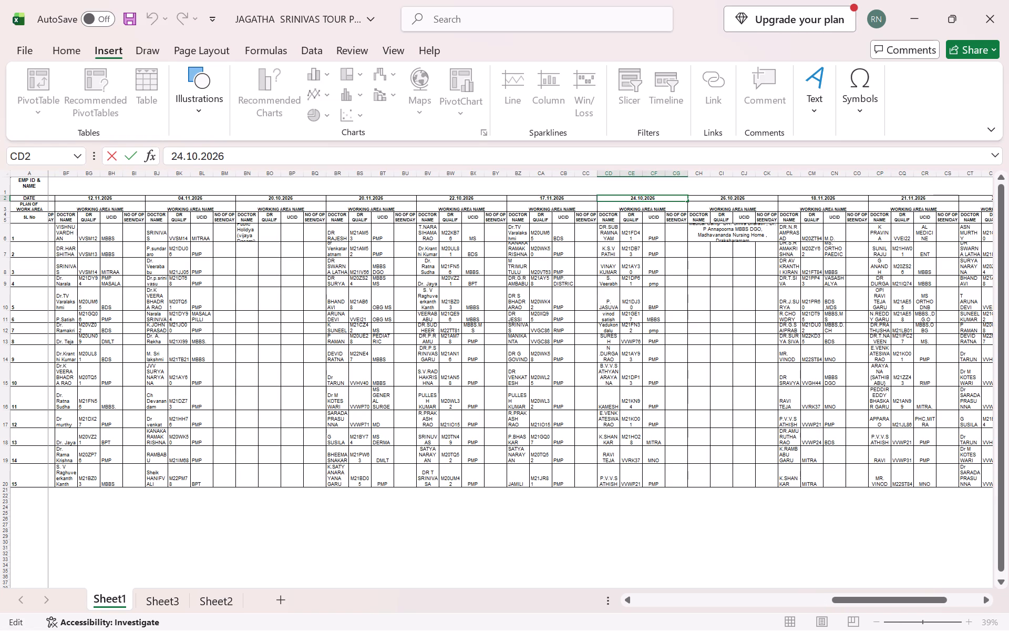
{"action": "key", "text": "BackSpace"}
{"action": "key", "text": "1"}
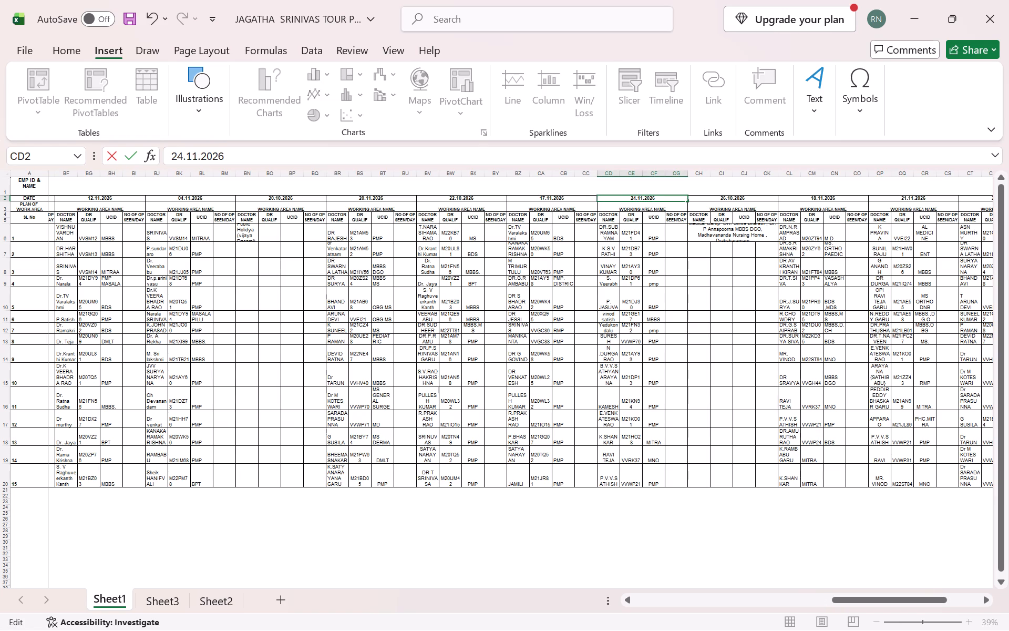
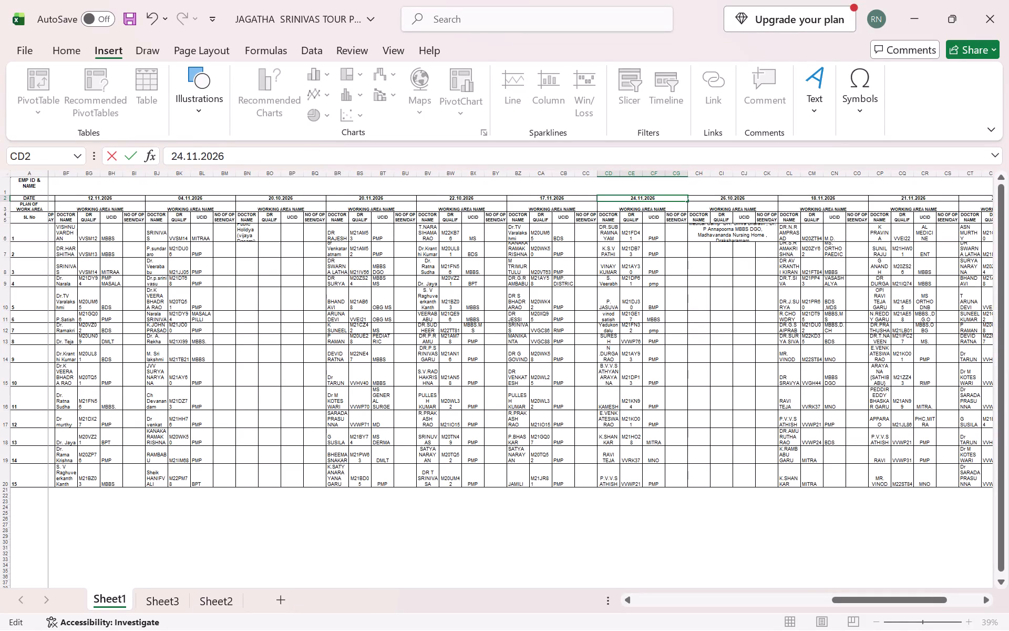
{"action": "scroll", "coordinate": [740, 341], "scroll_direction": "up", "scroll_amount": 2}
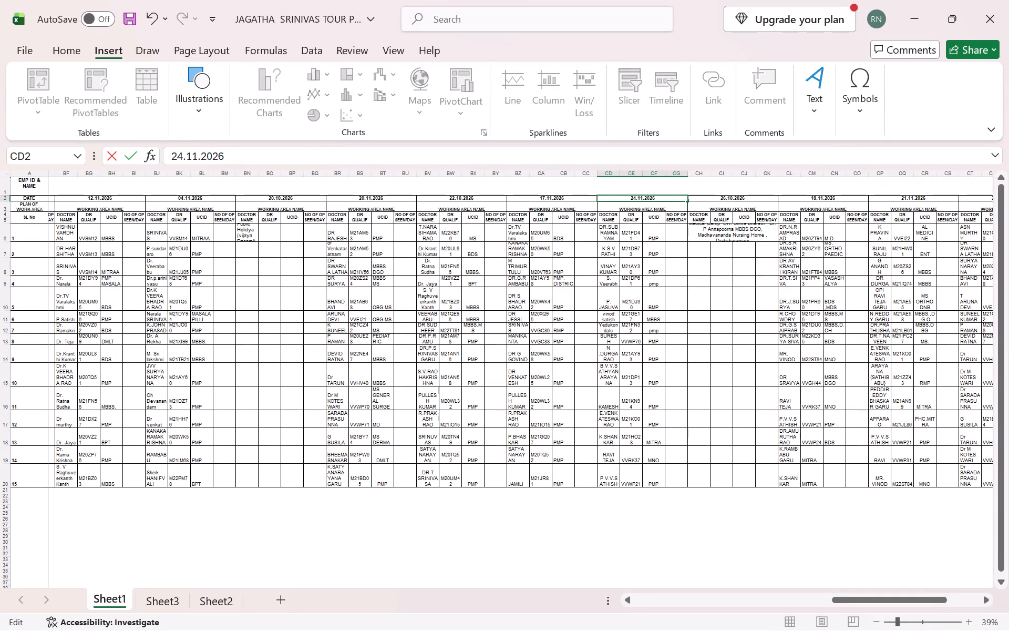
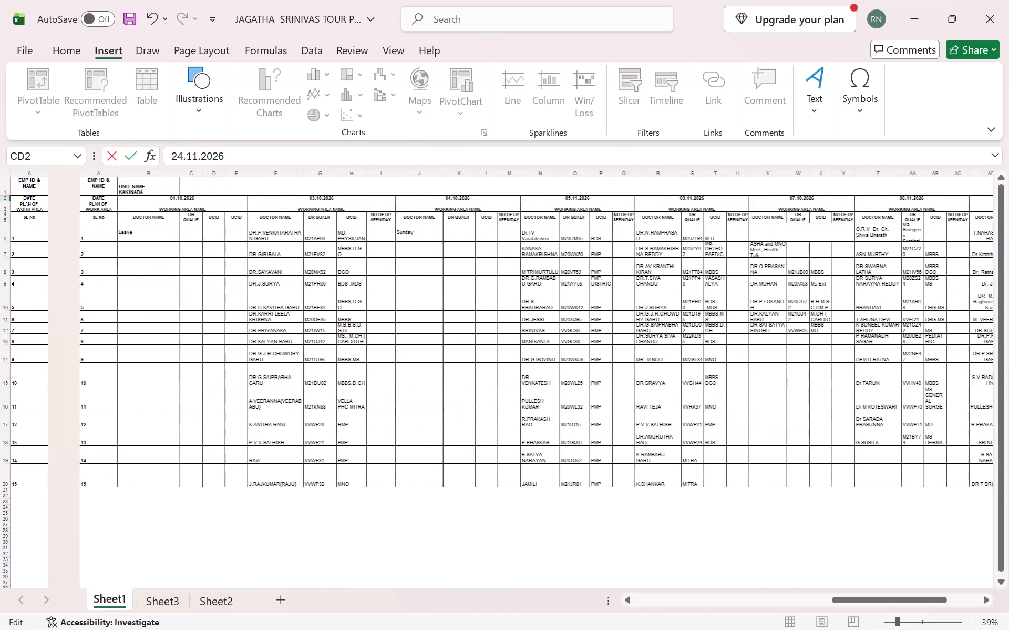
Review the visit date headings across Sheet1's schedule to check which blocks carry October dates and which carry November dates.
{"action": "scroll", "coordinate": [708, 273], "scroll_direction": "left", "scroll_amount": 7}
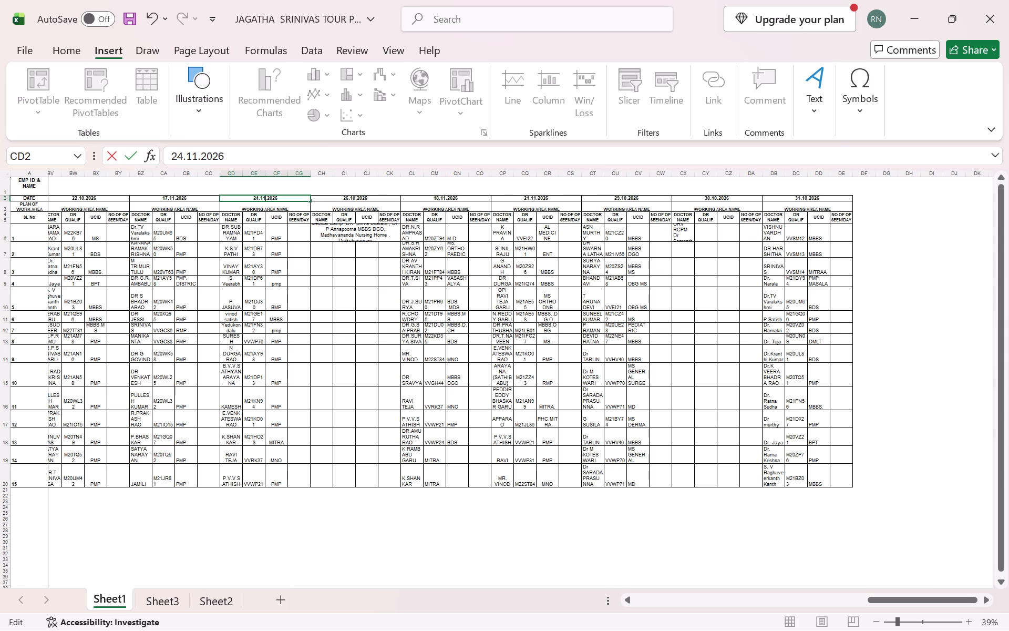
{"action": "scroll", "coordinate": [373, 279], "scroll_direction": "right", "scroll_amount": 1}
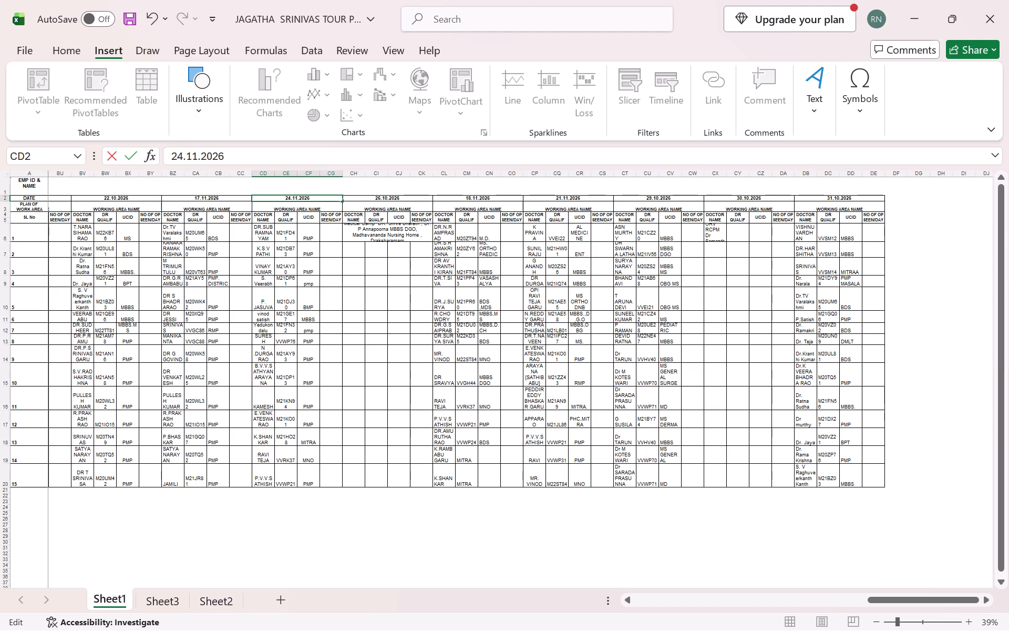
{"action": "scroll", "coordinate": [245, 230], "scroll_direction": "right", "scroll_amount": 1}
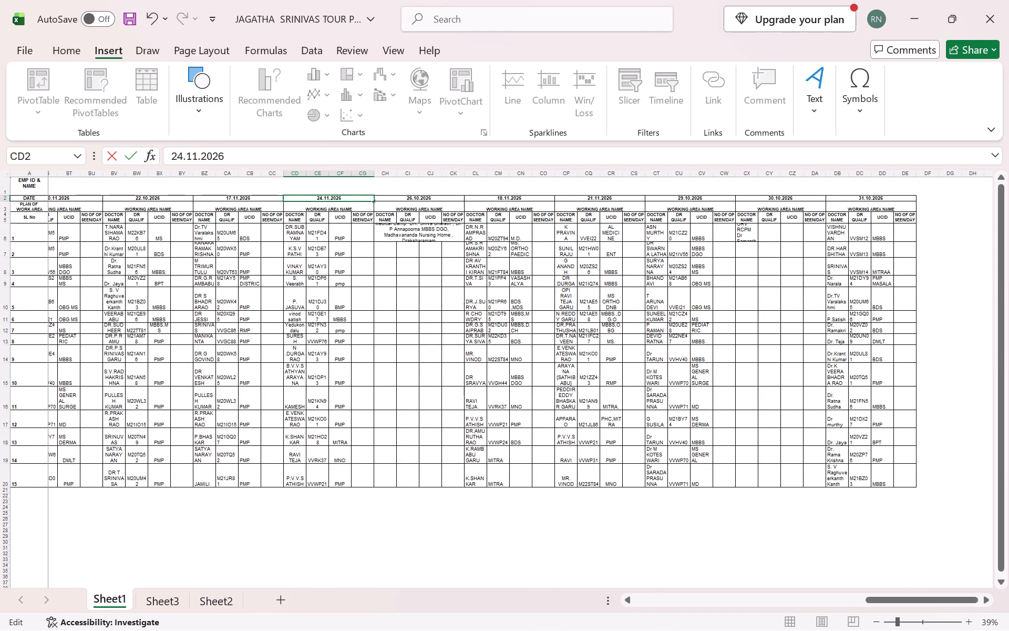
{"action": "scroll", "coordinate": [245, 230], "scroll_direction": "right", "scroll_amount": 1}
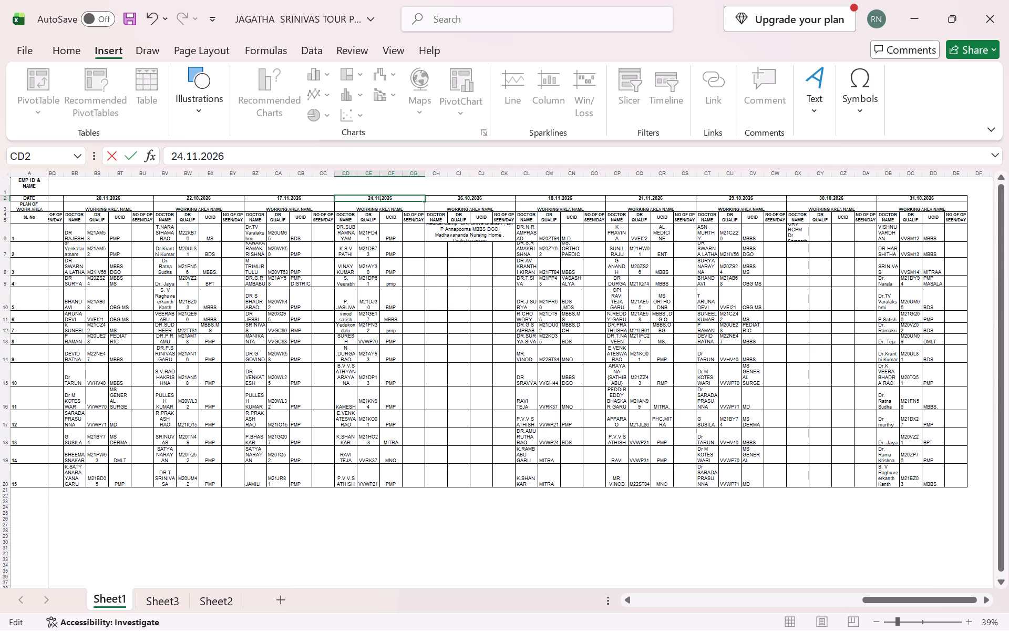
{"action": "scroll", "coordinate": [176, 242], "scroll_direction": "right", "scroll_amount": 1}
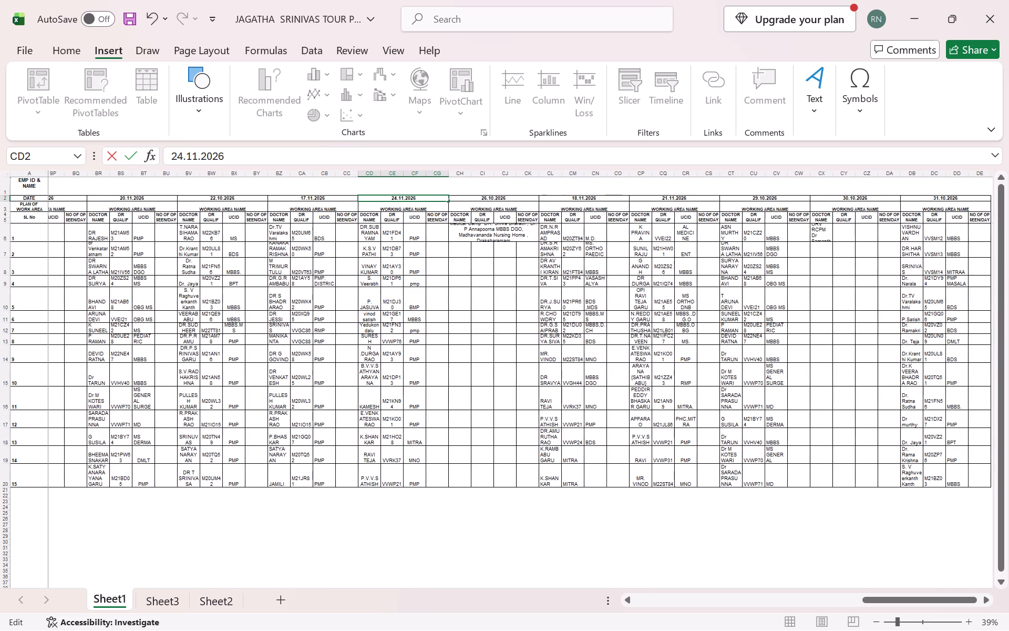
{"action": "scroll", "coordinate": [176, 242], "scroll_direction": "right", "scroll_amount": 4}
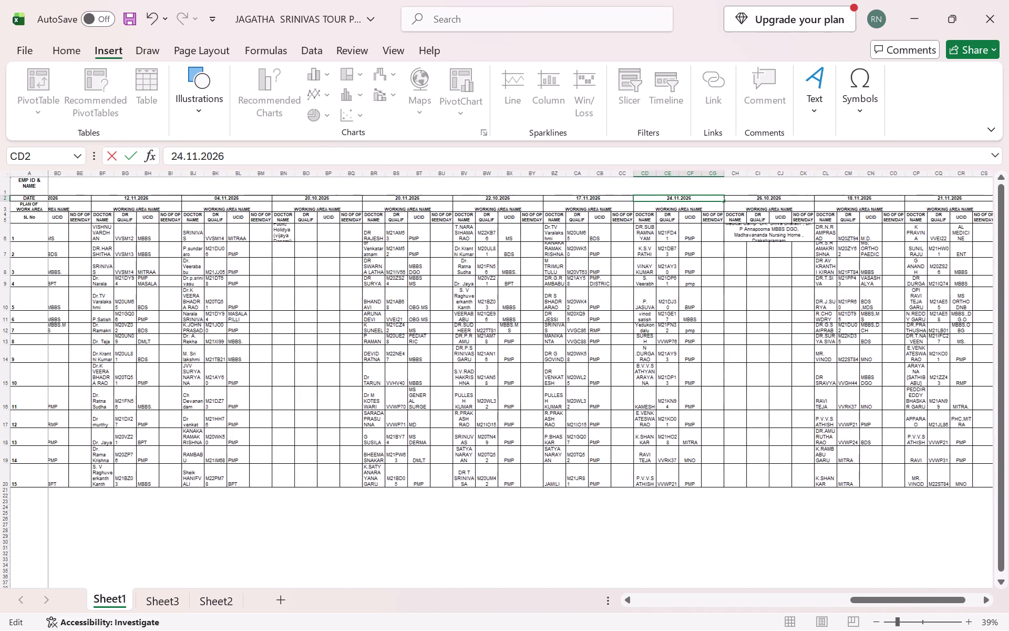
{"action": "scroll", "coordinate": [176, 242], "scroll_direction": "right", "scroll_amount": 7}
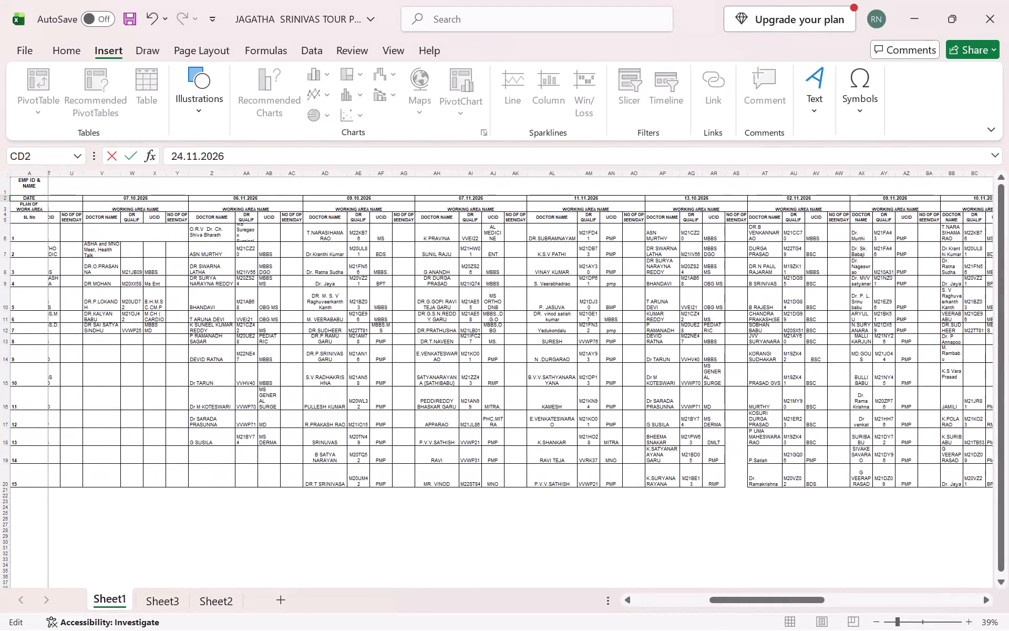
{"action": "scroll", "coordinate": [176, 242], "scroll_direction": "right", "scroll_amount": 2}
{"action": "scroll", "coordinate": [176, 242], "scroll_direction": "left", "scroll_amount": 2}
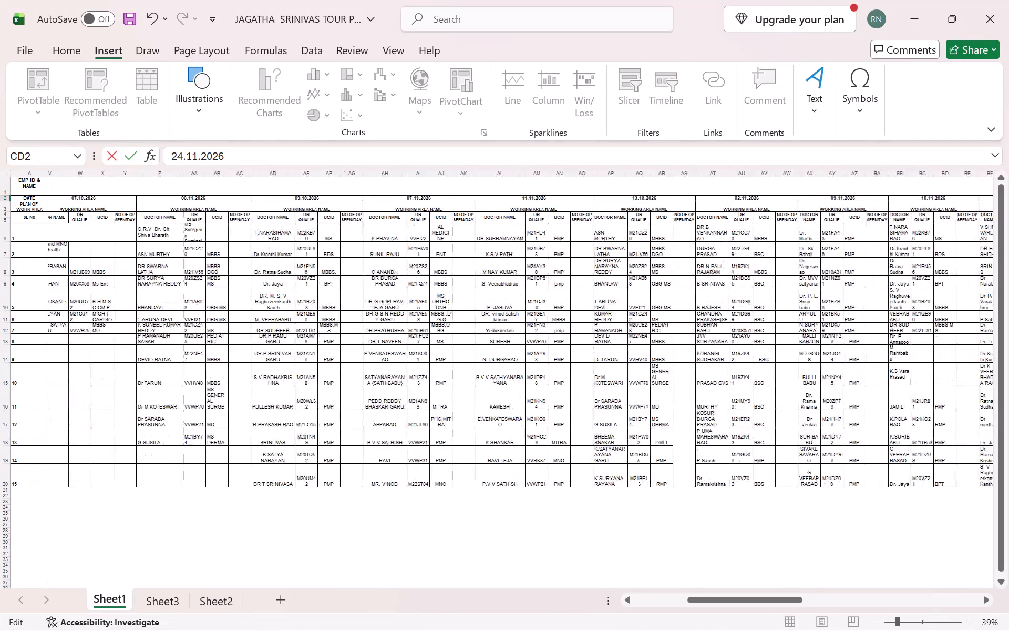
{"action": "scroll", "coordinate": [176, 242], "scroll_direction": "left", "scroll_amount": 6}
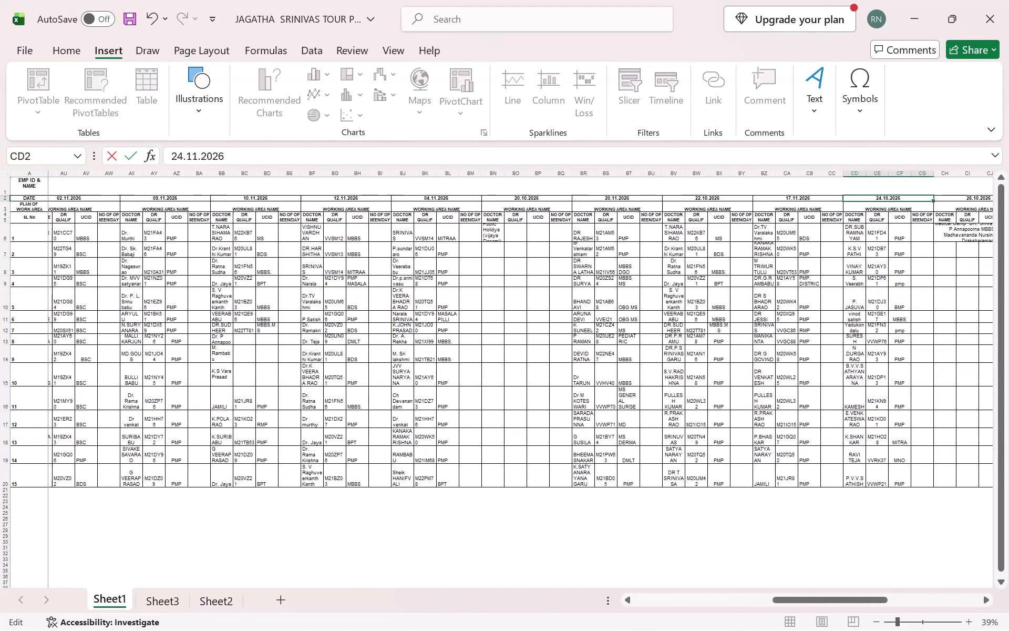
{"action": "scroll", "coordinate": [176, 242], "scroll_direction": "left", "scroll_amount": 5}
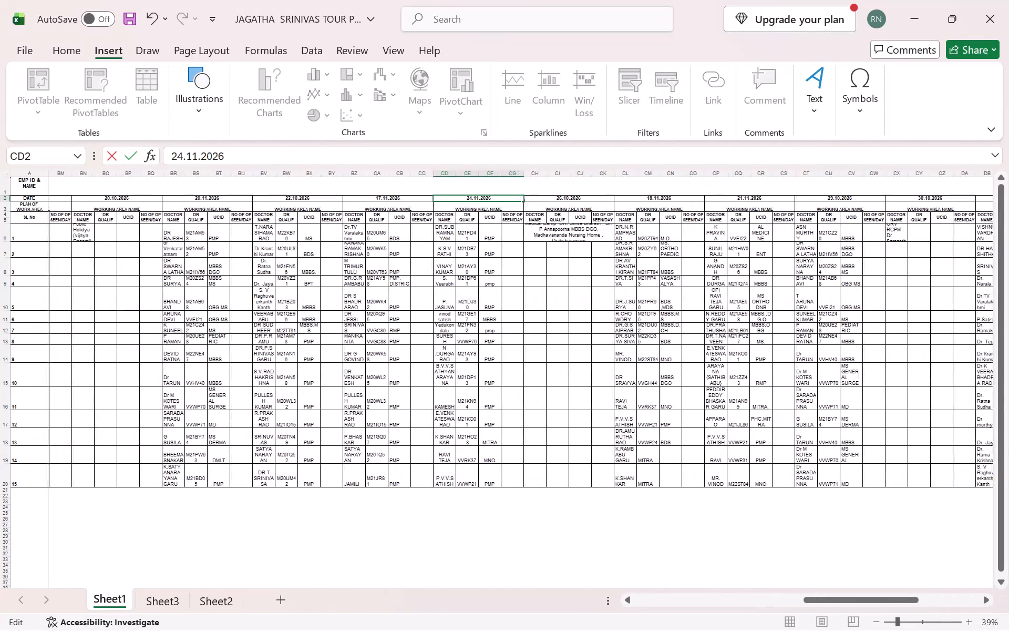
Commit 24.11.2026 as the date heading in cell CD2 of Sheet1.
{"action": "left_click", "coordinate": [393, 548]}
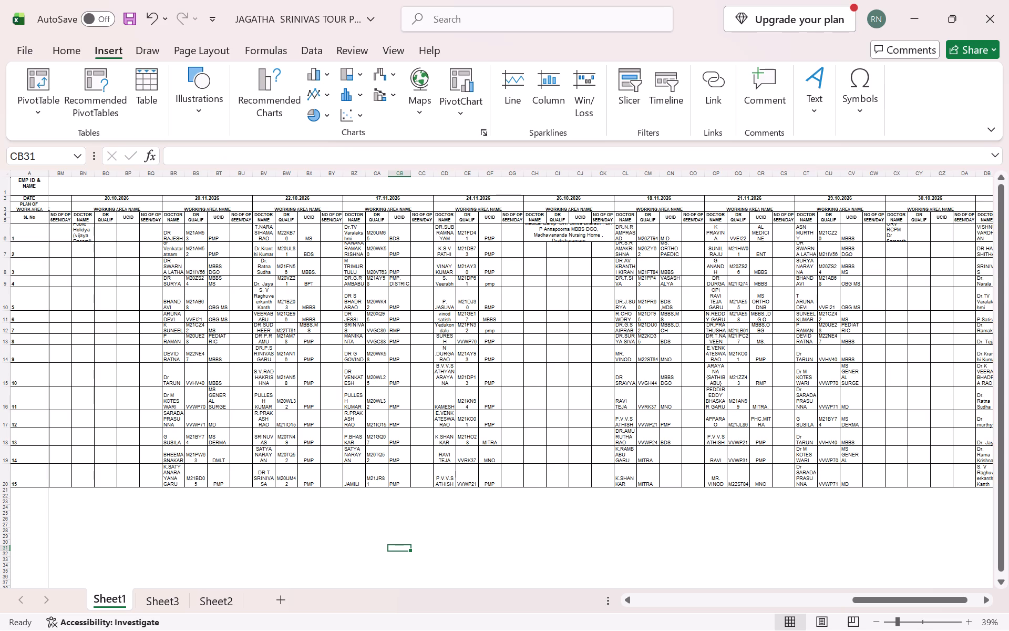
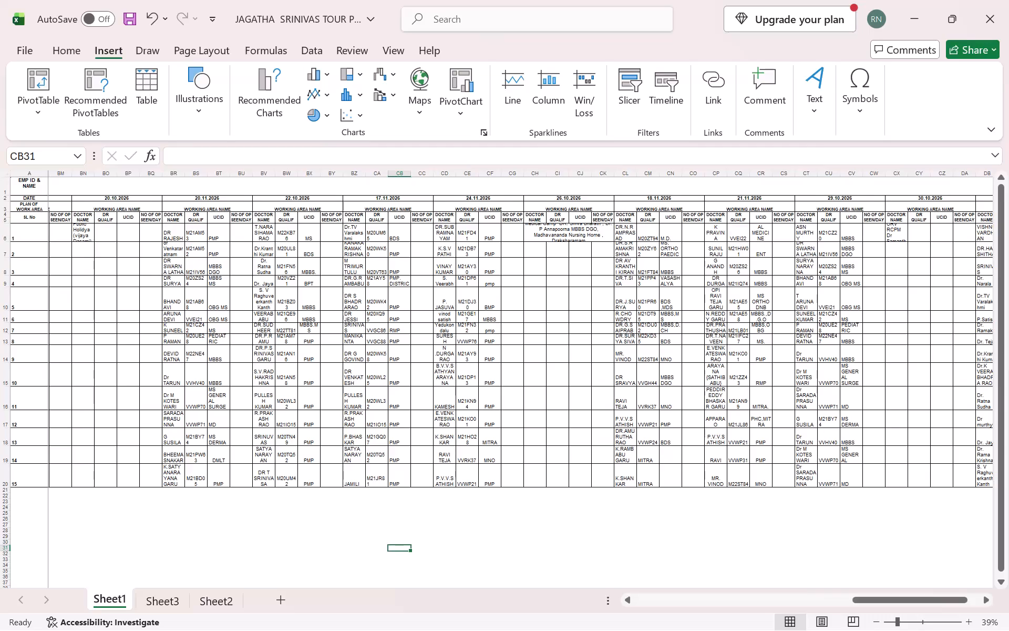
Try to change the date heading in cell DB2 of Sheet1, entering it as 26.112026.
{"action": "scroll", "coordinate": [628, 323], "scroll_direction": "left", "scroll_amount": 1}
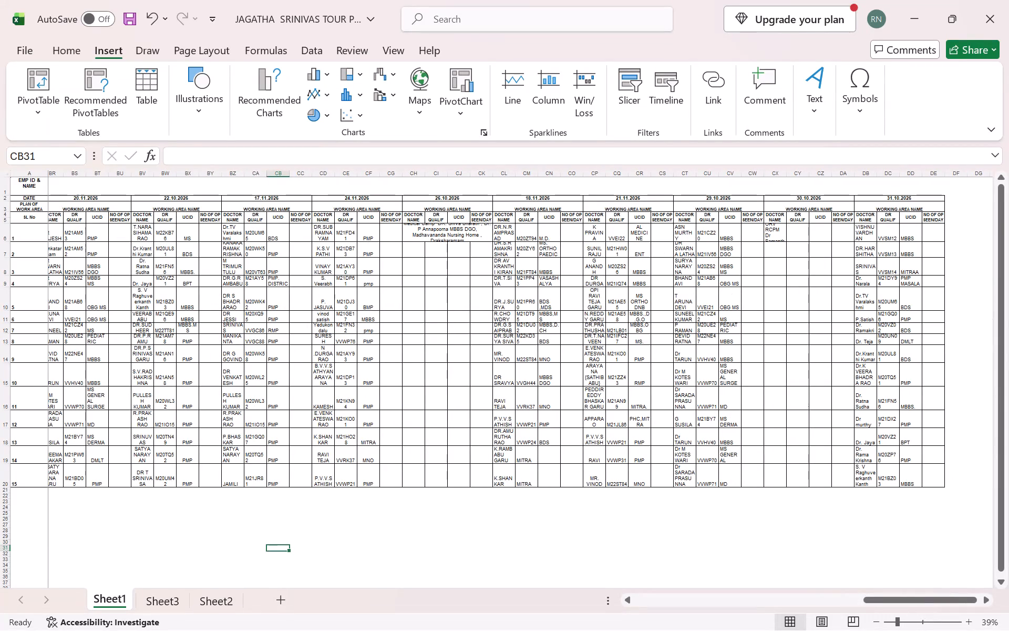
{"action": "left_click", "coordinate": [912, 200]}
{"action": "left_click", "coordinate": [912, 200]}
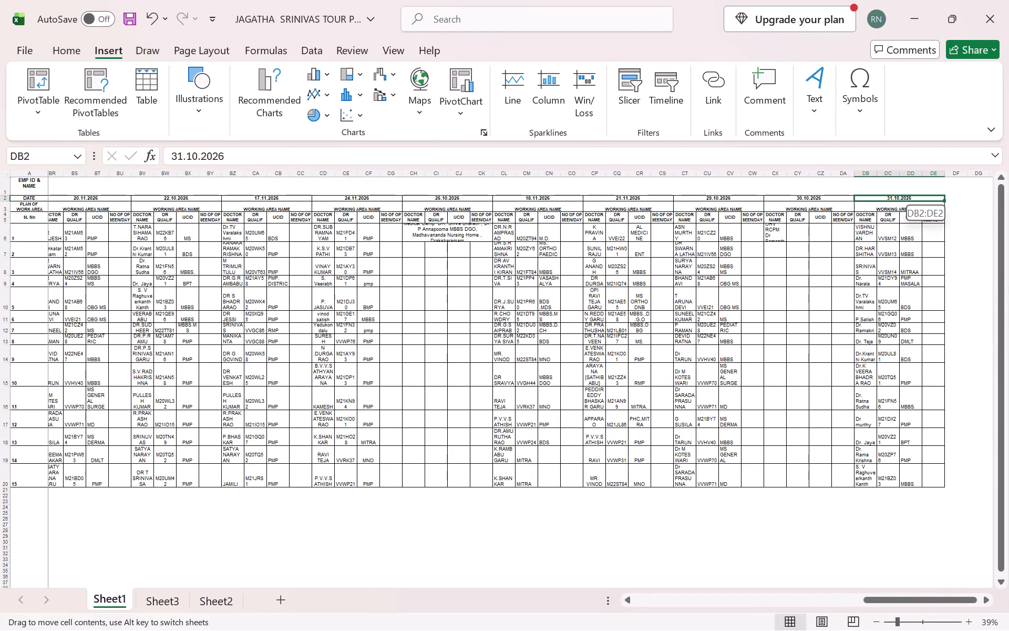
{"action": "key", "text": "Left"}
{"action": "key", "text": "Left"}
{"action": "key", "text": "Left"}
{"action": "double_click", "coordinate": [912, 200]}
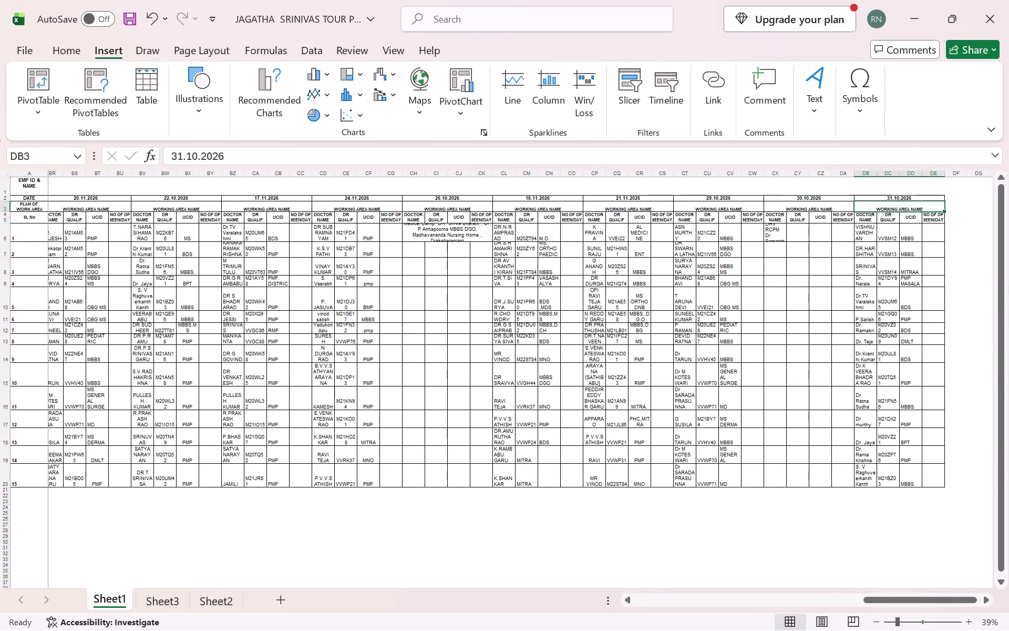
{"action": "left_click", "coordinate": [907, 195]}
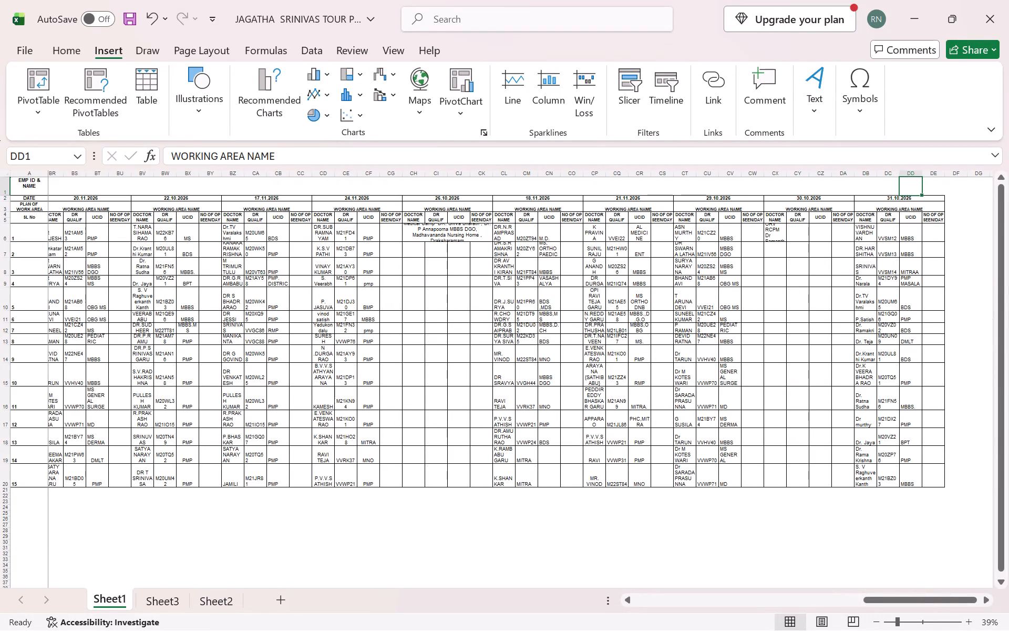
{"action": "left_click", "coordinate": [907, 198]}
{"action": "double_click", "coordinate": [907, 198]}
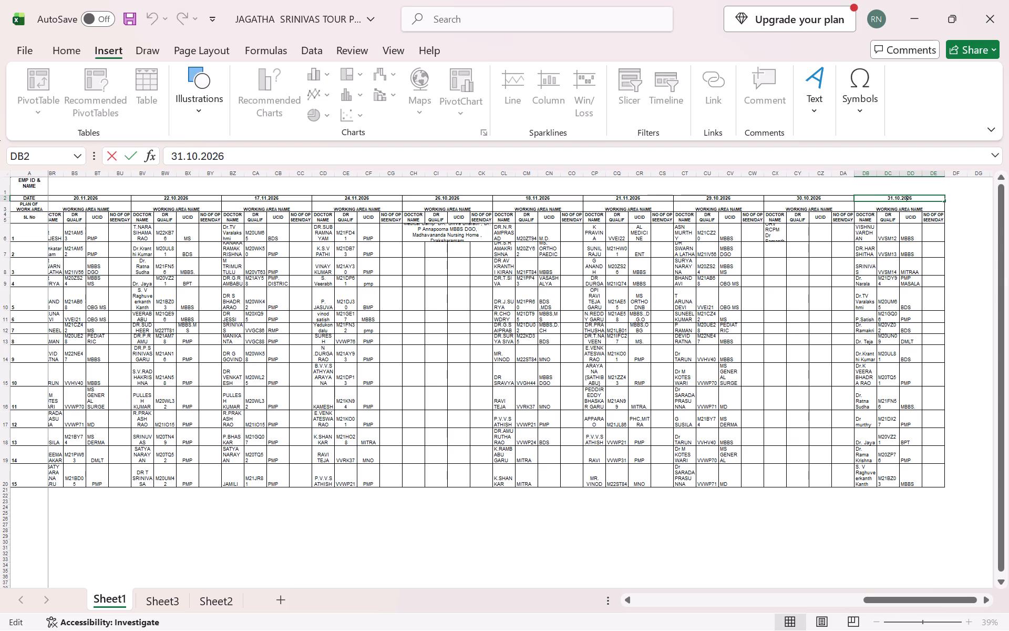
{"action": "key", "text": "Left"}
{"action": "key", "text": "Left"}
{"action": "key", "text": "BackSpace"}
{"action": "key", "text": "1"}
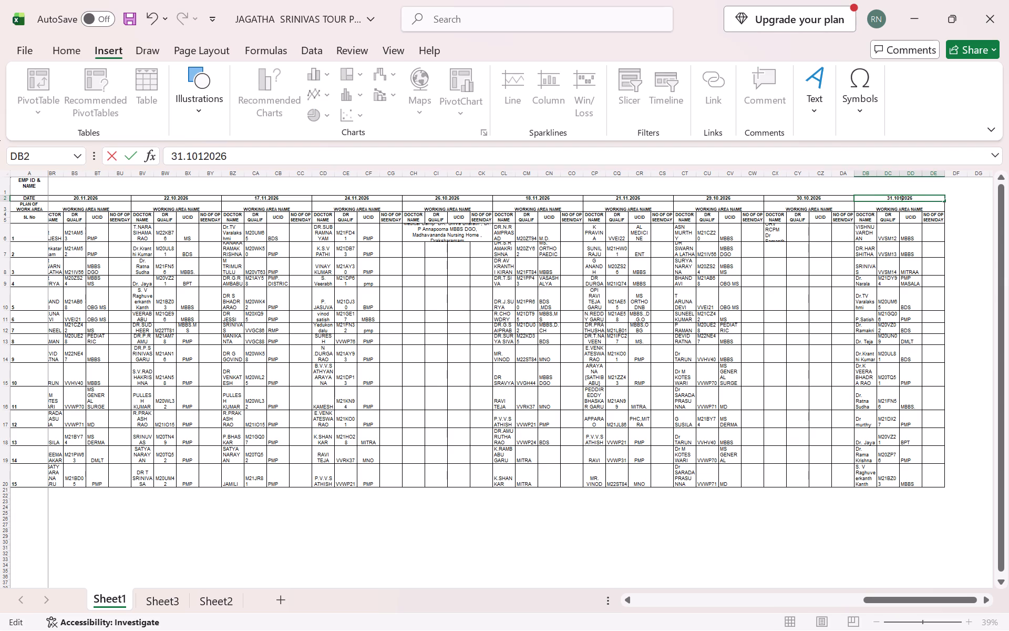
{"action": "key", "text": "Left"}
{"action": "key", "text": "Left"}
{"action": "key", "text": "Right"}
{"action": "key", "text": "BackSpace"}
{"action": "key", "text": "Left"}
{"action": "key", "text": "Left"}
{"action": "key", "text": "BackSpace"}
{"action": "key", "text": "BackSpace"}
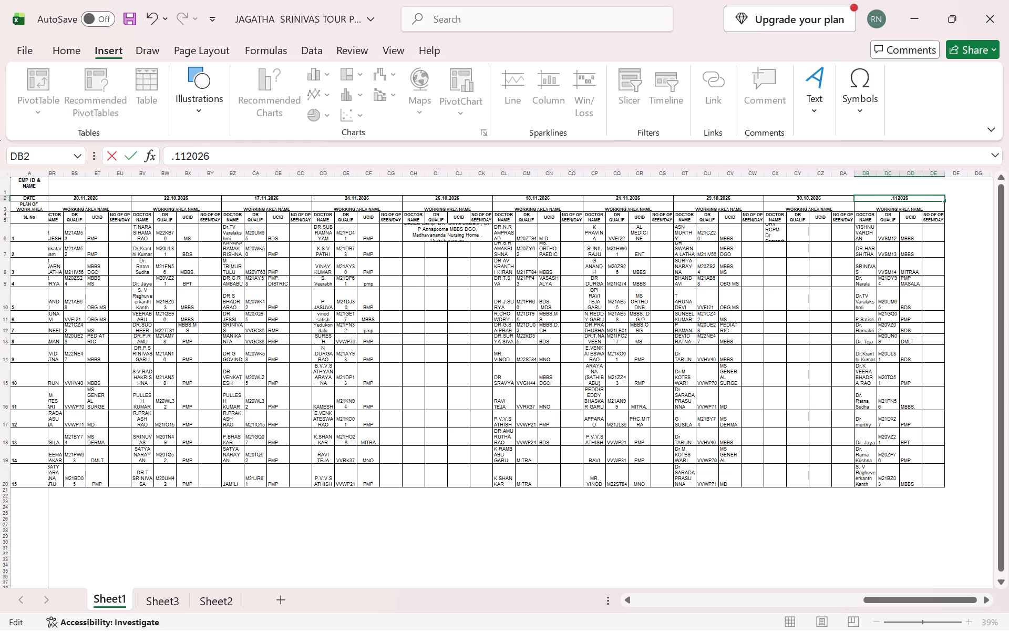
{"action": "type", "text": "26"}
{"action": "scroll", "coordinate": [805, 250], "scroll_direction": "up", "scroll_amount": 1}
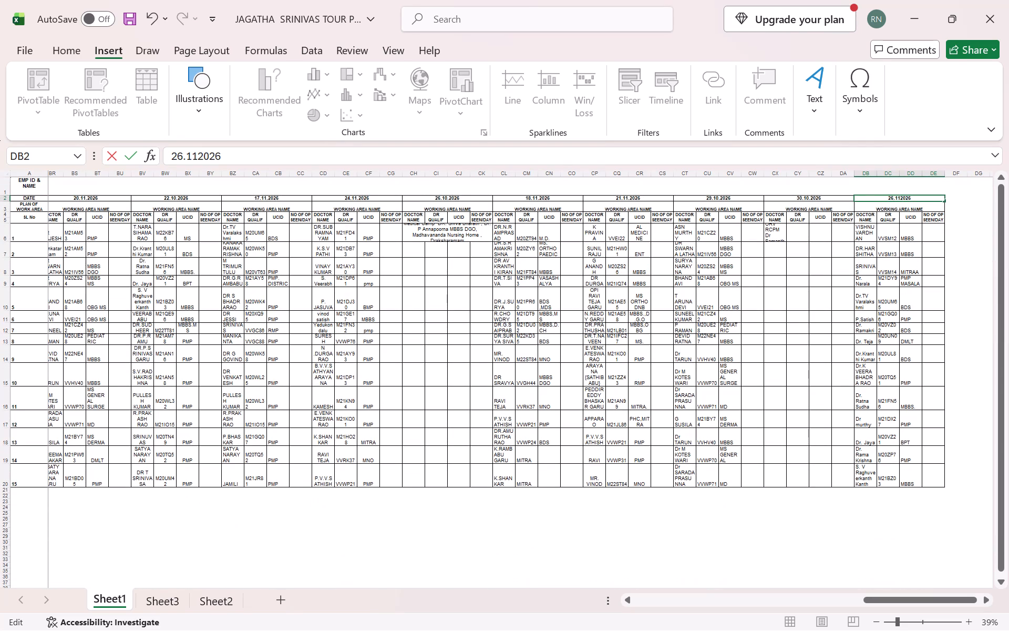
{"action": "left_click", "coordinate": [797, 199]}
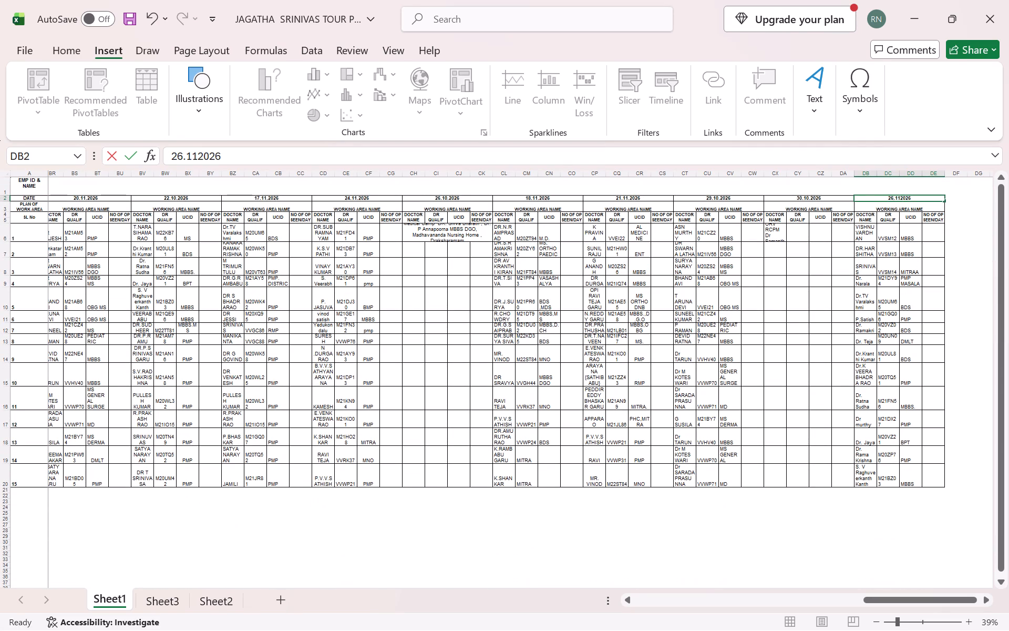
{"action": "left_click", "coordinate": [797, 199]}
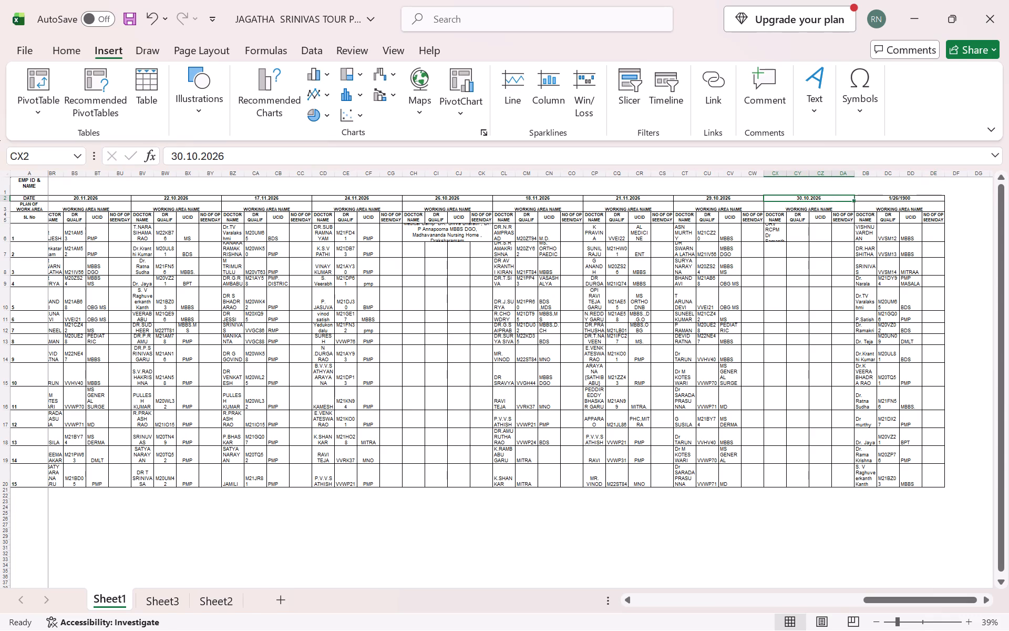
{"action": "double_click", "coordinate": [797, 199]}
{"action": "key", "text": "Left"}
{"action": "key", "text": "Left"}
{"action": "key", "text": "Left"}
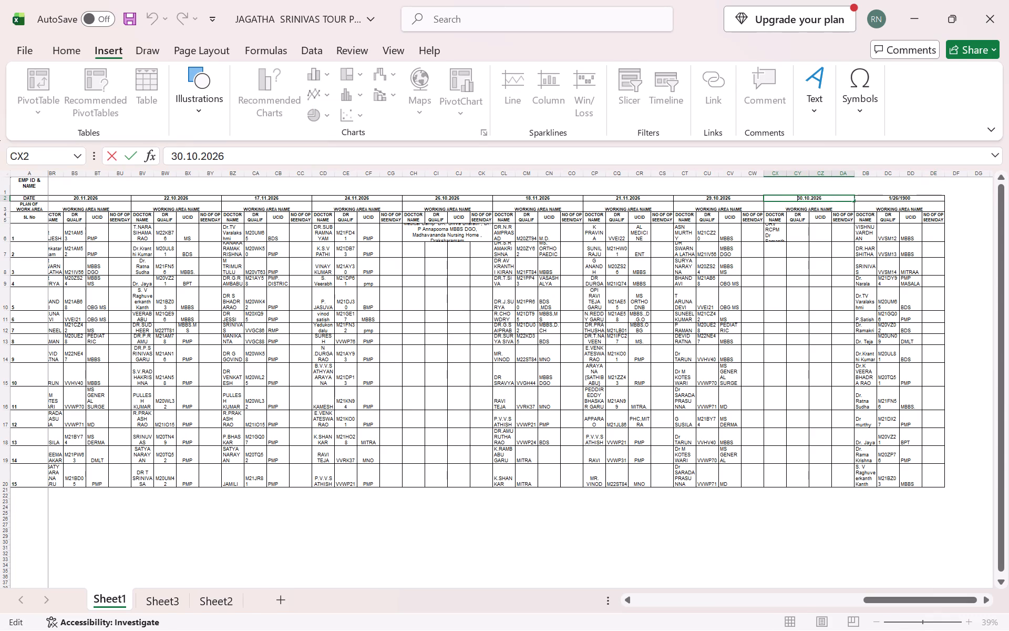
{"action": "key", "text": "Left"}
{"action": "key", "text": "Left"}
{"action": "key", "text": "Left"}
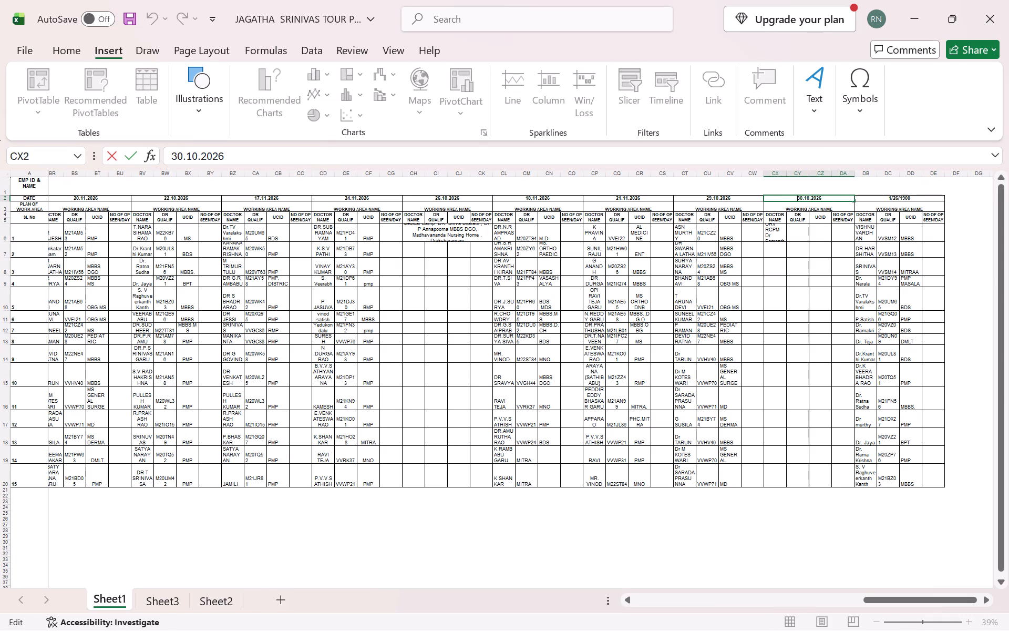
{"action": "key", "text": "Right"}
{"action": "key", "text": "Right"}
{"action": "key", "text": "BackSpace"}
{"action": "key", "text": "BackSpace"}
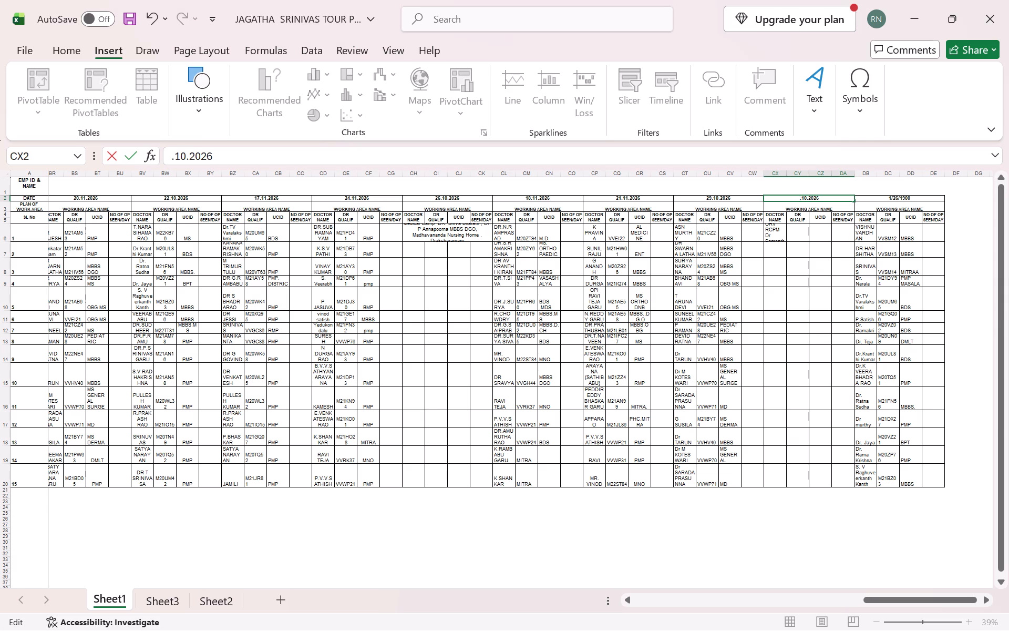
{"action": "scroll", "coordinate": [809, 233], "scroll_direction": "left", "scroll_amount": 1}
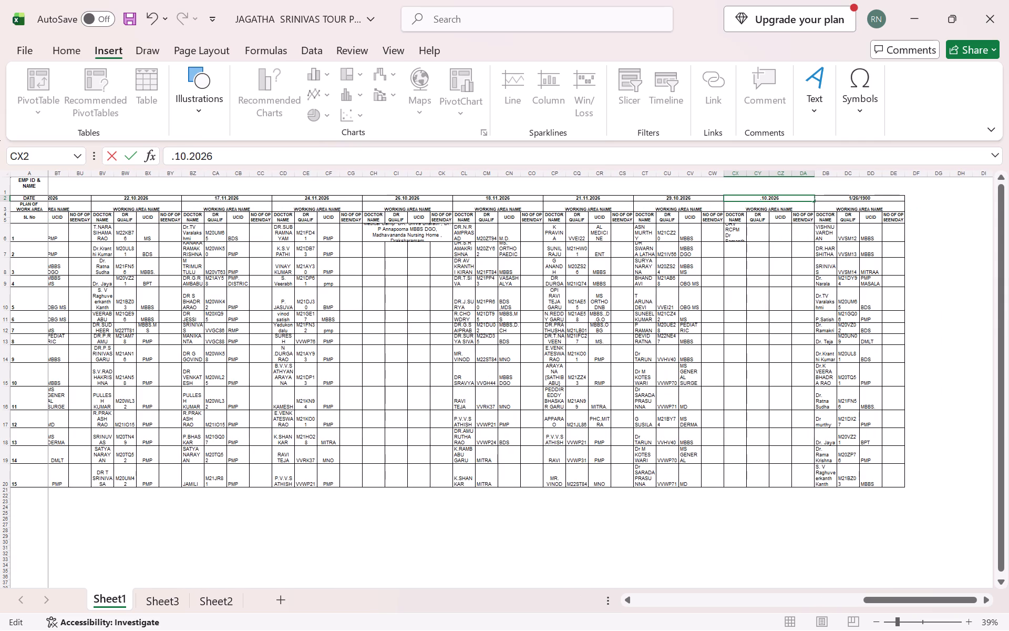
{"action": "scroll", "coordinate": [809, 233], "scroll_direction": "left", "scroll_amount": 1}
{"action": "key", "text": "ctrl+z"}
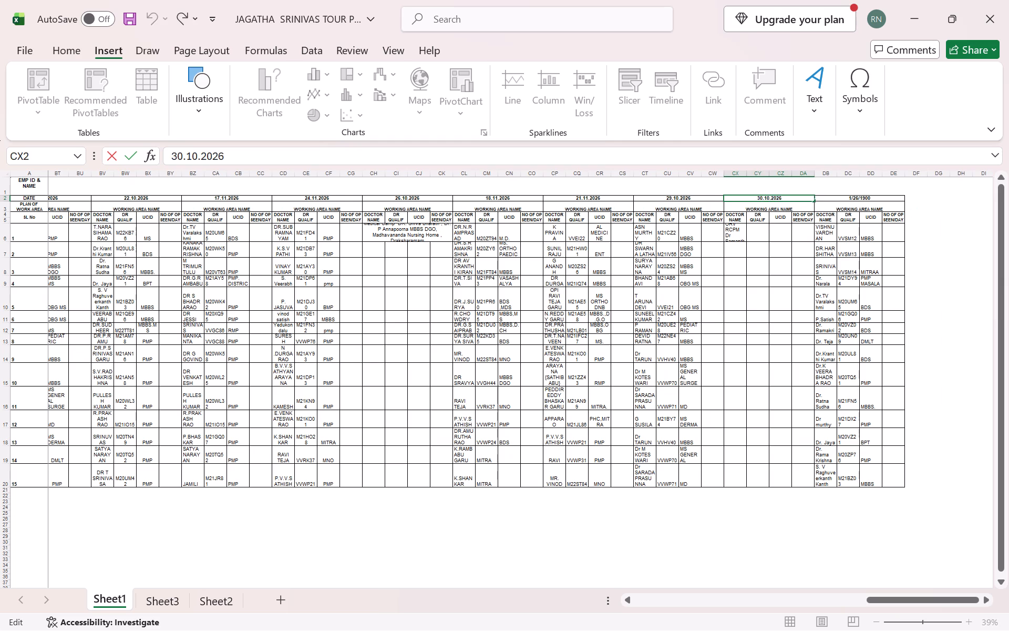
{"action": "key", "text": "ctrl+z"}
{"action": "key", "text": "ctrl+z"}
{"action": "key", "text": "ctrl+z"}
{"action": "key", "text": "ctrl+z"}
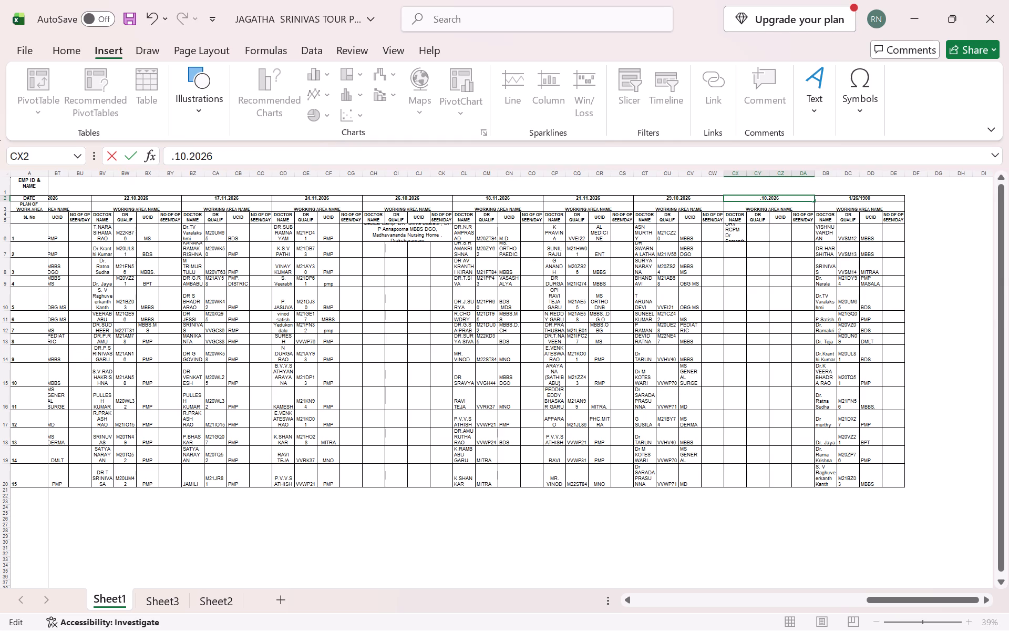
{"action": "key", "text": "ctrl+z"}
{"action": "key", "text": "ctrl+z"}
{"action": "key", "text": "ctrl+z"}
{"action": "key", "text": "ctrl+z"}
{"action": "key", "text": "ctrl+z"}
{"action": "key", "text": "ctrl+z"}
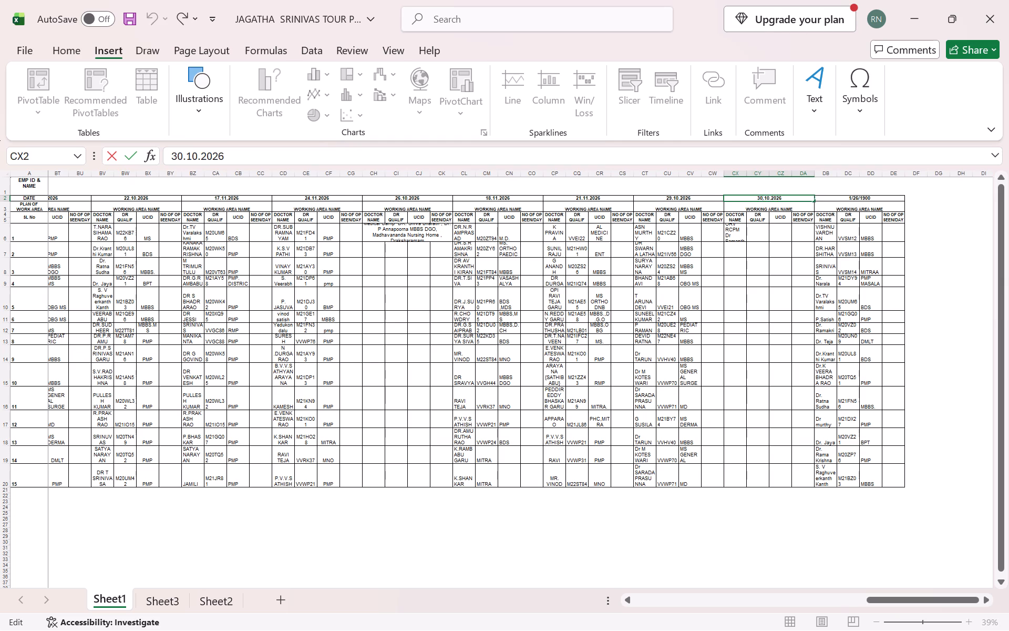
Replace the malformed date heading in cell DB2 of Sheet1 with 26.11.2026.
{"action": "scroll", "coordinate": [776, 238], "scroll_direction": "left", "scroll_amount": 1}
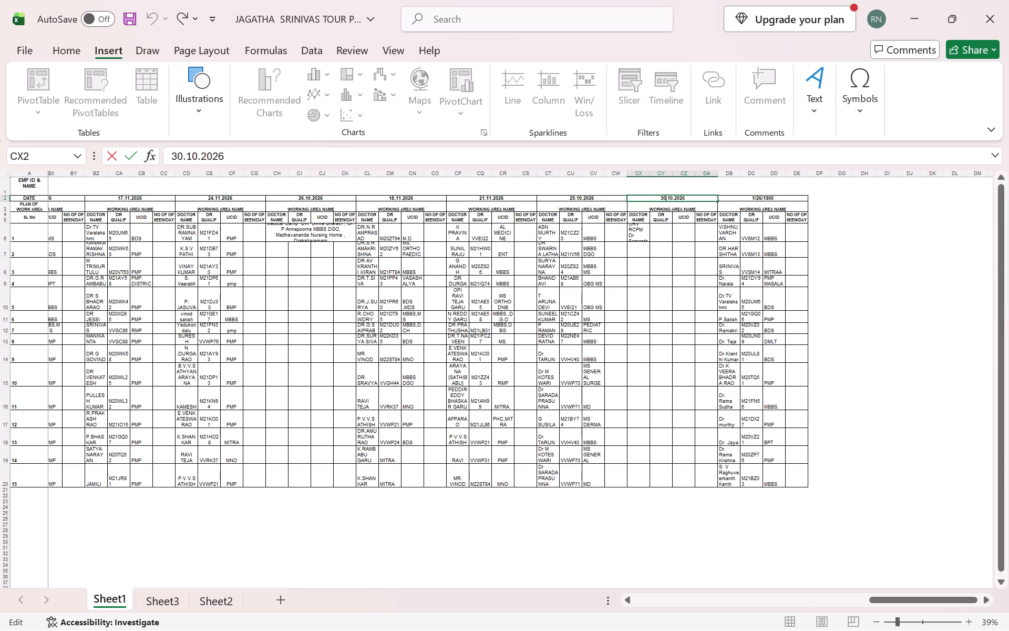
{"action": "double_click", "coordinate": [766, 197]}
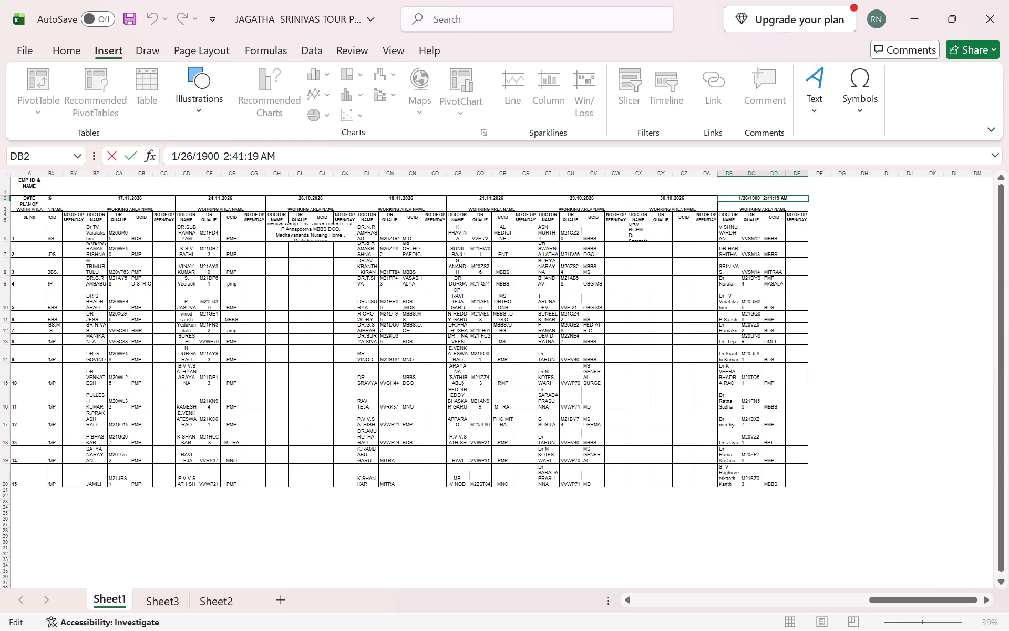
{"action": "left_click", "coordinate": [785, 196]}
{"action": "key", "text": "BackSpace"}
{"action": "key", "text": "BackSpace"}
{"action": "key", "text": "BackSpace"}
{"action": "key", "text": "BackSpace"}
{"action": "key", "text": "BackSpace"}
{"action": "key", "text": "BackSpace"}
{"action": "key", "text": "BackSpace"}
{"action": "key", "text": "BackSpace"}
{"action": "key", "text": "BackSpace"}
{"action": "key", "text": "BackSpace"}
{"action": "key", "text": "BackSpace"}
{"action": "key", "text": "BackSpace"}
{"action": "key", "text": "BackSpace"}
{"action": "key", "text": "BackSpace"}
{"action": "key", "text": "BackSpace"}
{"action": "key", "text": "BackSpace"}
{"action": "key", "text": "BackSpace"}
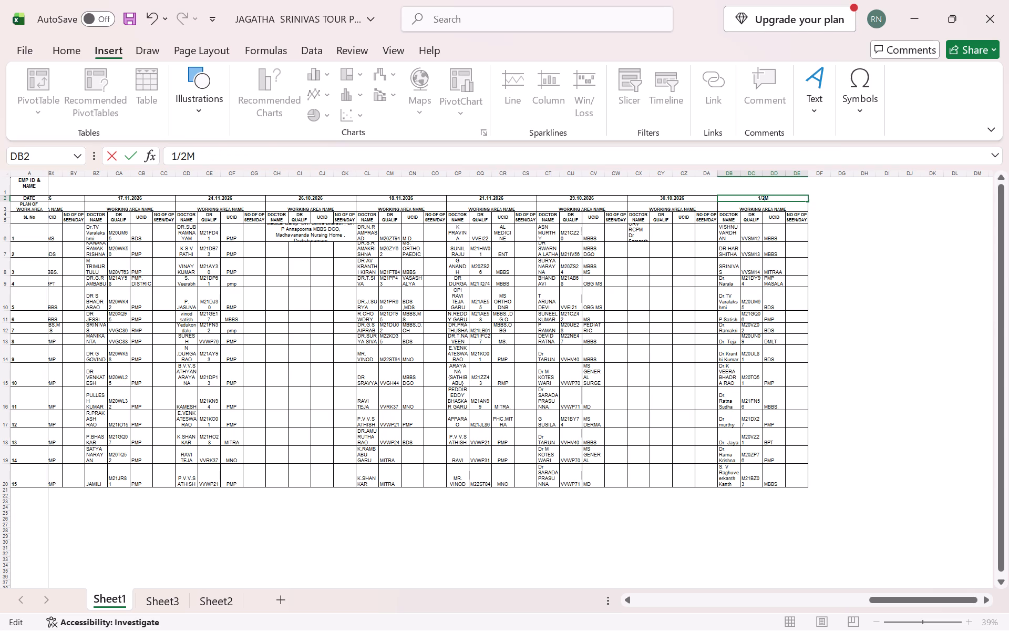
{"action": "key", "text": "BackSpace"}
{"action": "key", "text": "BackSpace"}
{"action": "key", "text": "BackSpace"}
{"action": "key", "text": "Right"}
{"action": "key", "text": "BackSpace"}
{"action": "type", "text": "26.11.26"}
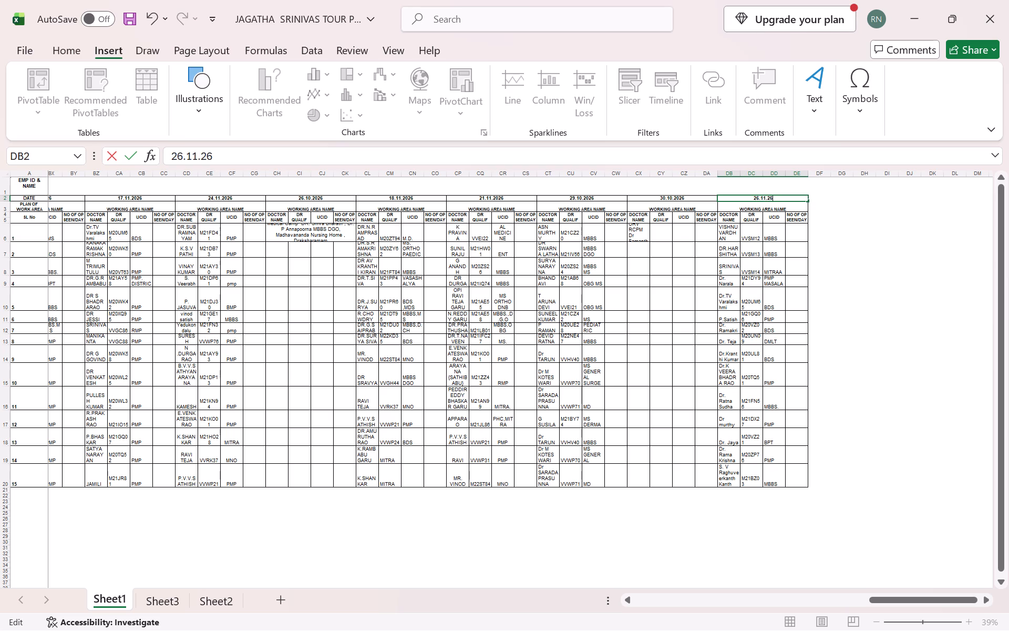
{"action": "key", "text": "BackSpace"}
{"action": "key", "text": "BackSpace"}
{"action": "type", "text": "2026"}
Change the date heading in cell CX2 of Sheet1 to 27.11.2026.
{"action": "double_click", "coordinate": [681, 198]}
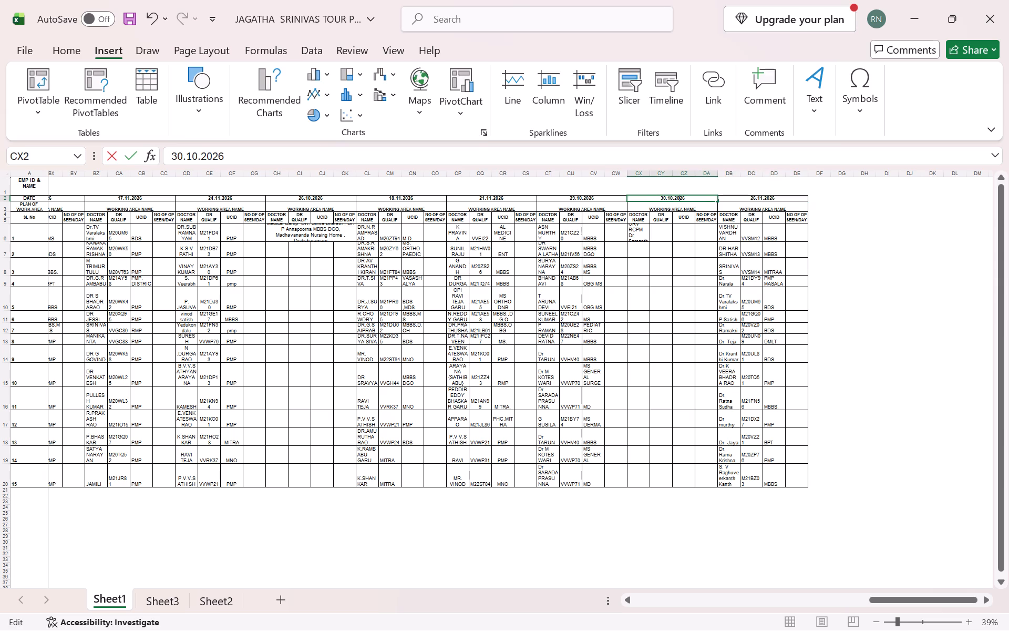
{"action": "key", "text": "Left"}
{"action": "key", "text": "Left"}
{"action": "key", "text": "Left"}
{"action": "key", "text": "Left"}
{"action": "key", "text": "Left"}
{"action": "key", "text": "Left"}
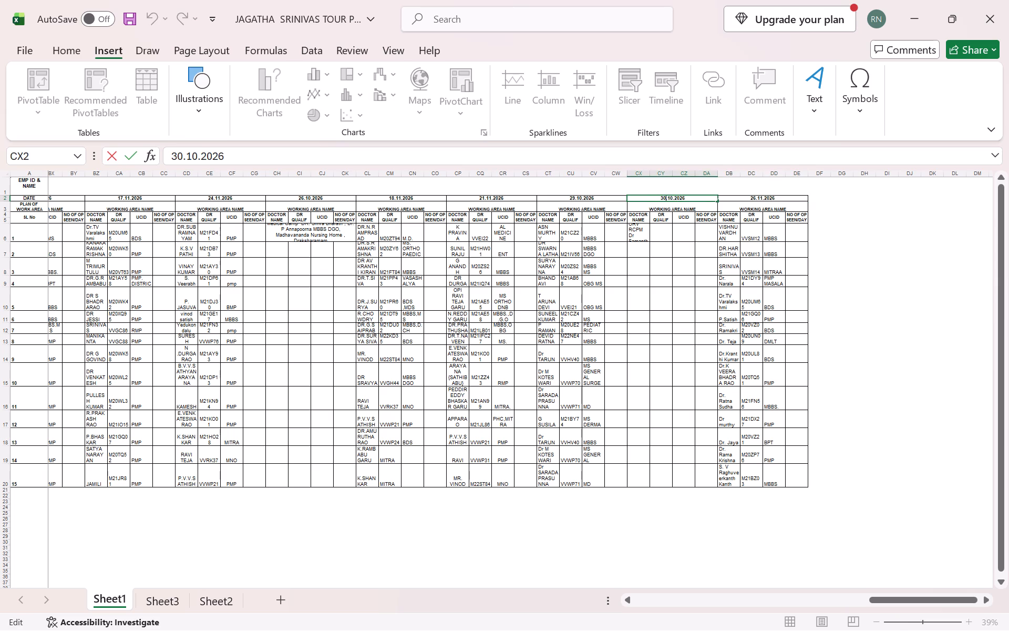
{"action": "key", "text": "Left"}
{"action": "key", "text": "Right"}
{"action": "key", "text": "BackSpace"}
{"action": "key", "text": "BackSpace"}
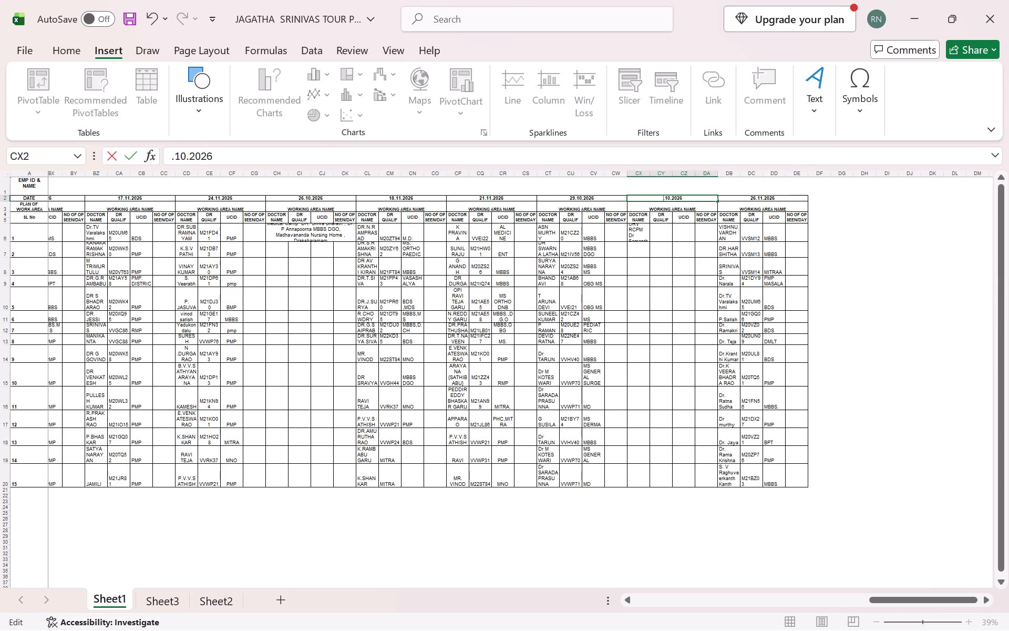
{"action": "type", "text": "27"}
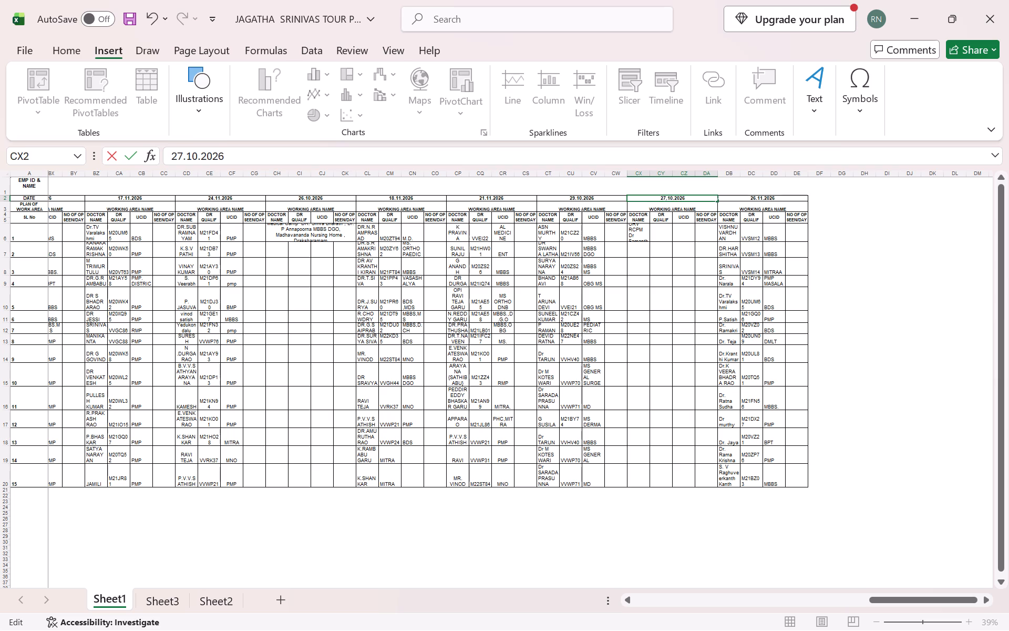
{"action": "key", "text": "Right"}
{"action": "key", "text": "Right"}
{"action": "key", "text": "Right"}
{"action": "key", "text": "BackSpace"}
{"action": "key", "text": "1"}
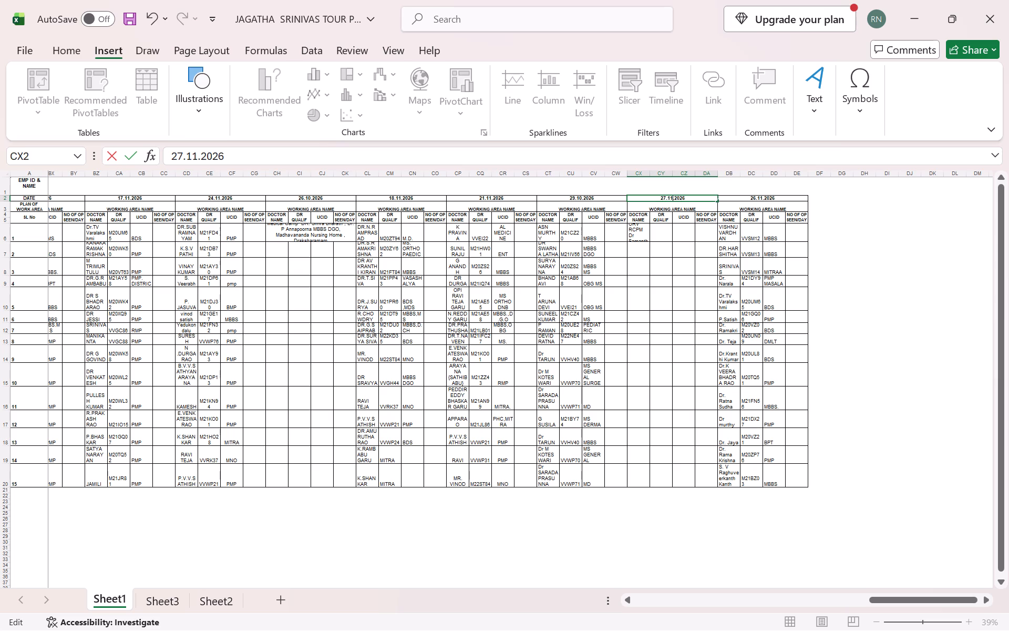
{"action": "scroll", "coordinate": [367, 233], "scroll_direction": "right", "scroll_amount": 3}
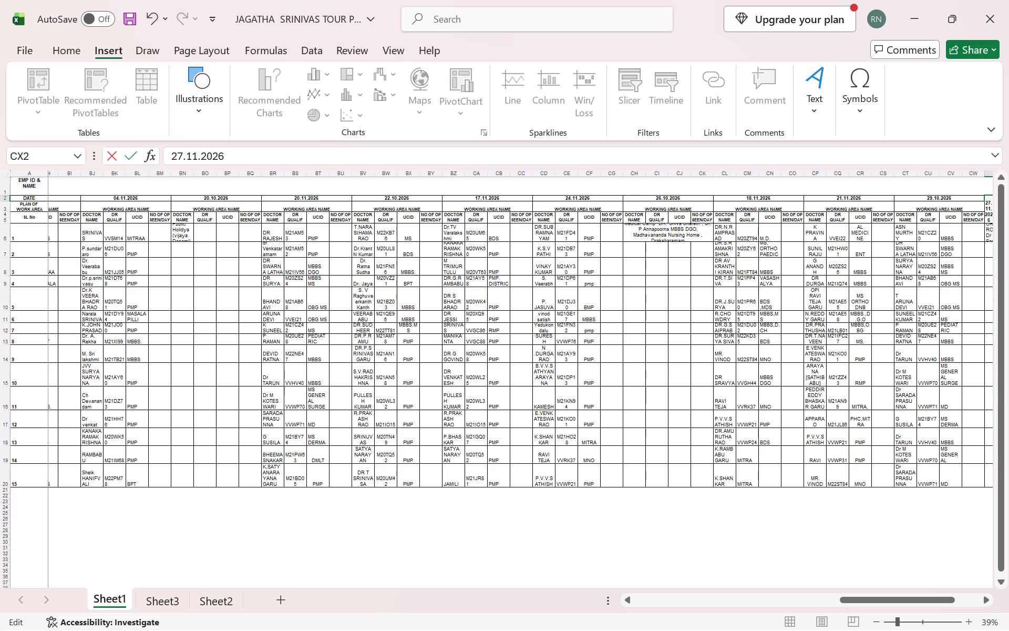
{"action": "scroll", "coordinate": [262, 246], "scroll_direction": "left", "scroll_amount": 4}
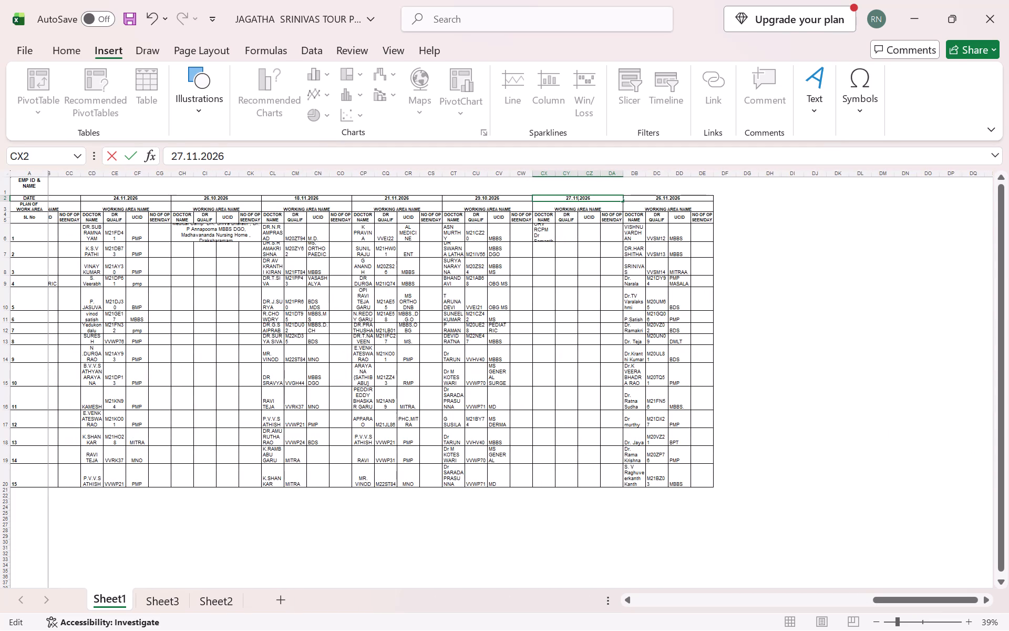
{"action": "left_click", "coordinate": [273, 245]}
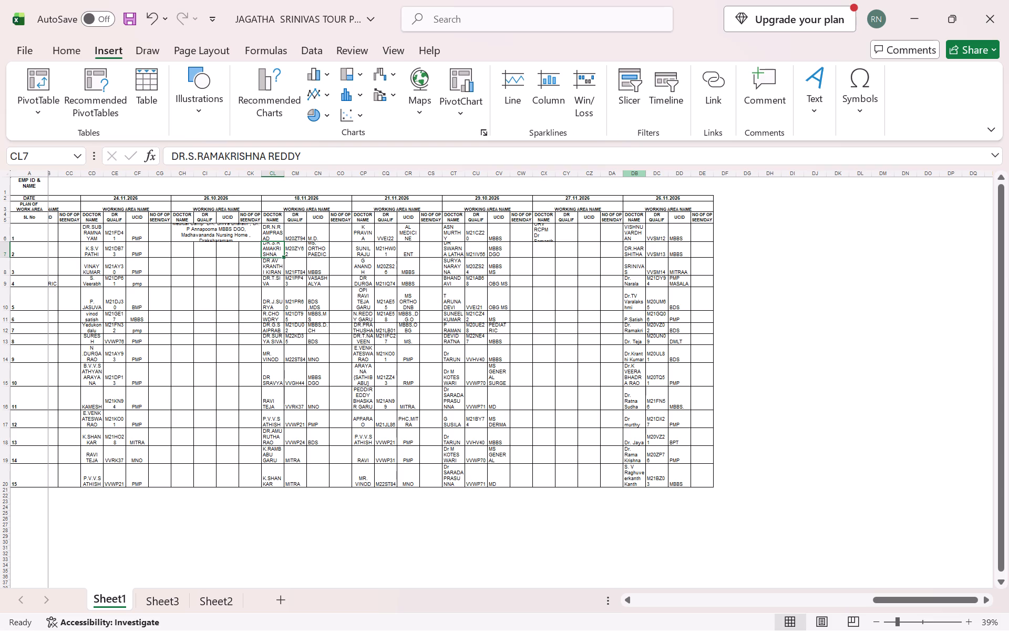
Review Sheet1's schedule from the first date block through the last to check the date headings and visit entries.
{"action": "scroll", "coordinate": [725, 226], "scroll_direction": "right", "scroll_amount": 9}
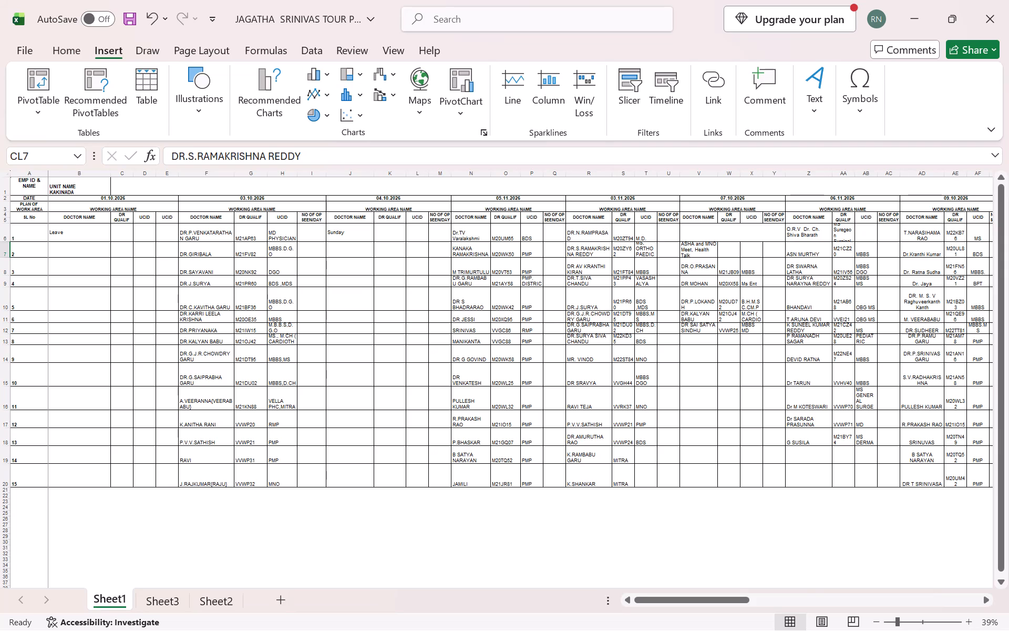
{"action": "scroll", "coordinate": [712, 300], "scroll_direction": "left", "scroll_amount": 2}
{"action": "scroll", "coordinate": [712, 300], "scroll_direction": "up", "scroll_amount": 2}
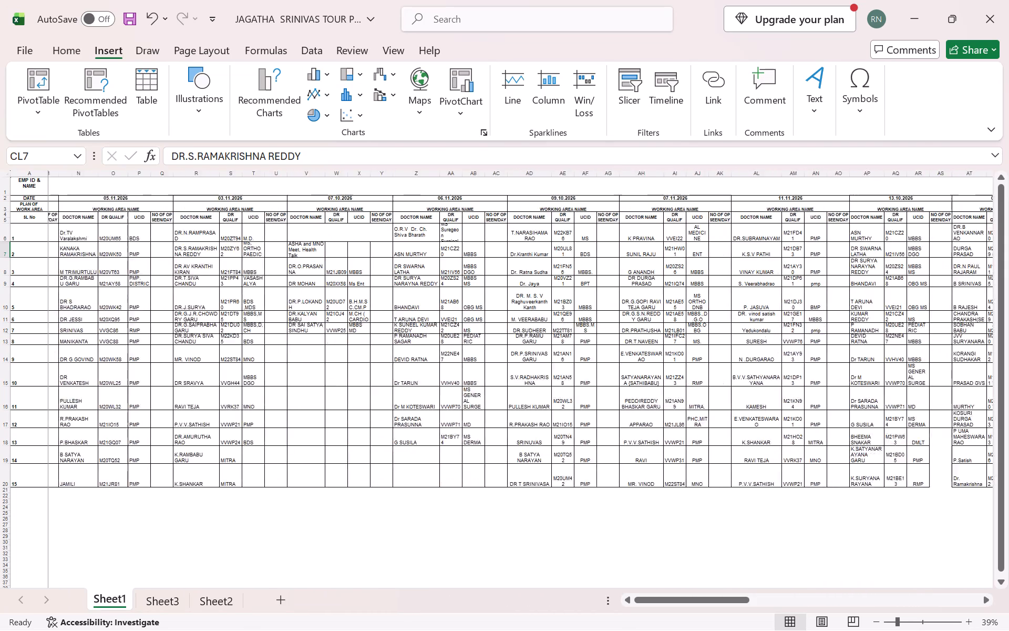
{"action": "scroll", "coordinate": [712, 300], "scroll_direction": "left", "scroll_amount": 3}
{"action": "scroll", "coordinate": [712, 300], "scroll_direction": "right", "scroll_amount": 8}
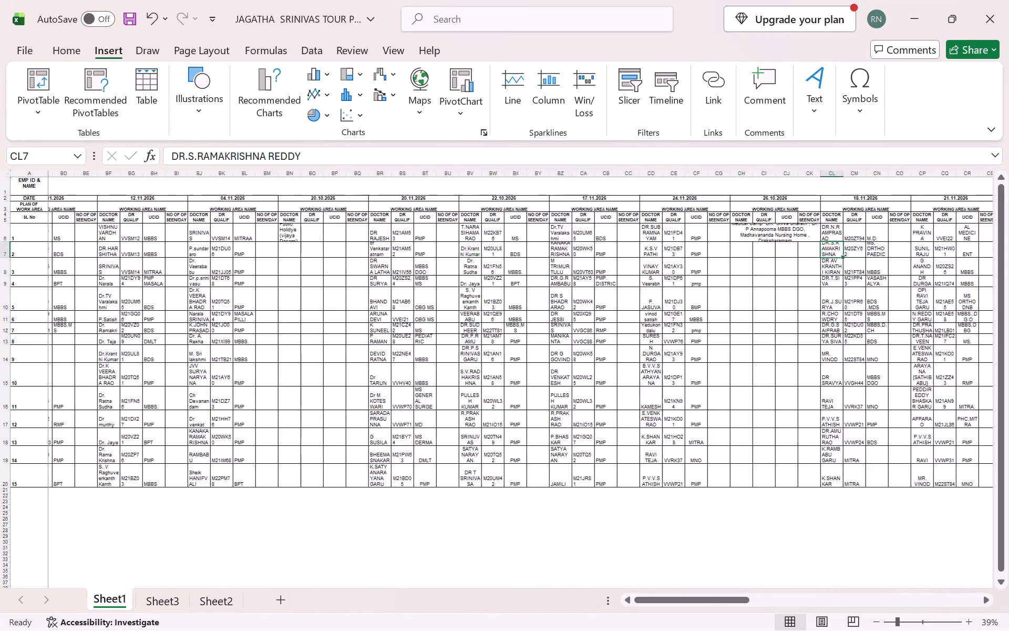
{"action": "scroll", "coordinate": [712, 300], "scroll_direction": "left", "scroll_amount": 5}
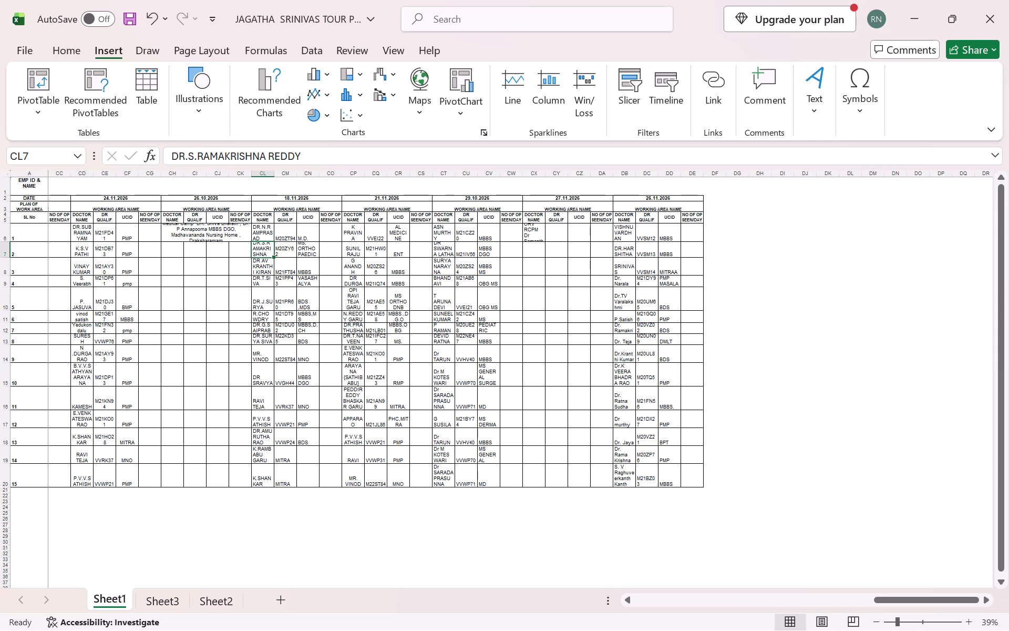
Clear the ORV RCPM entry from cell CX6, the first doctor row under the 27.11.2026 heading.
{"action": "left_click", "coordinate": [534, 232]}
{"action": "double_click", "coordinate": [534, 232]}
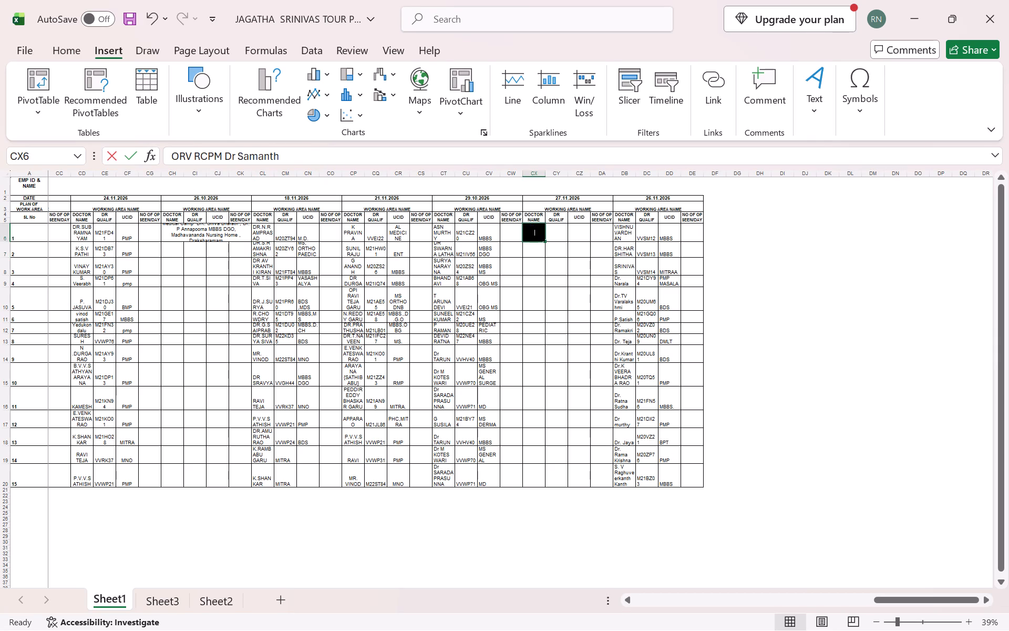
{"action": "left_click", "coordinate": [534, 232]}
{"action": "key", "text": "BackSpace"}
{"action": "key", "text": "BackSpace"}
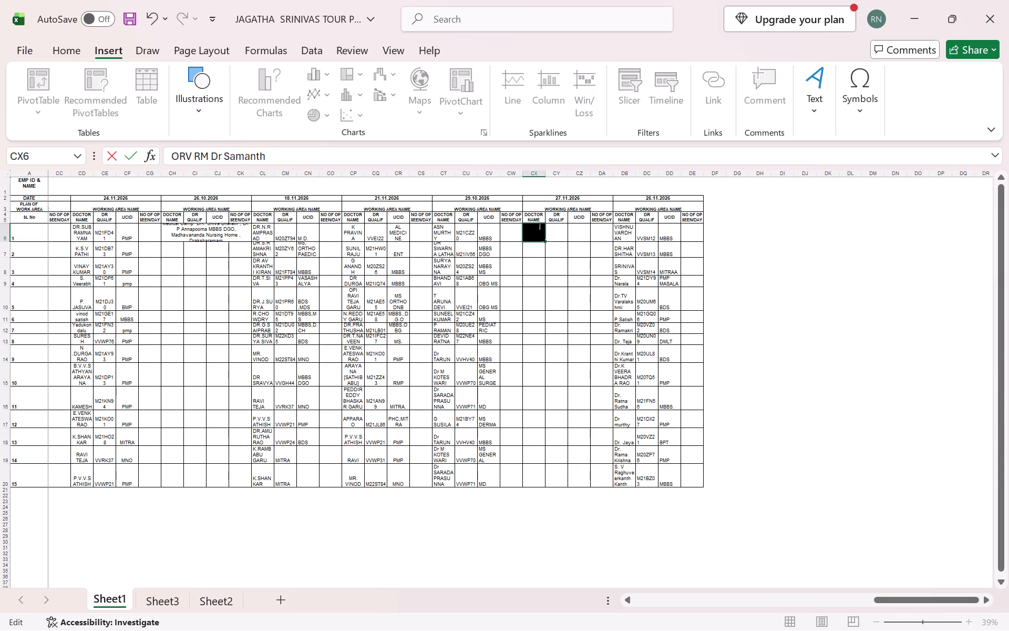
{"action": "key", "text": "BackSpace"}
{"action": "key", "text": "BackSpace"}
{"action": "key", "text": "BackSpace"}
{"action": "key", "text": "BackSpace"}
{"action": "key", "text": "BackSpace"}
{"action": "key", "text": "BackSpace"}
{"action": "key", "text": "BackSpace"}
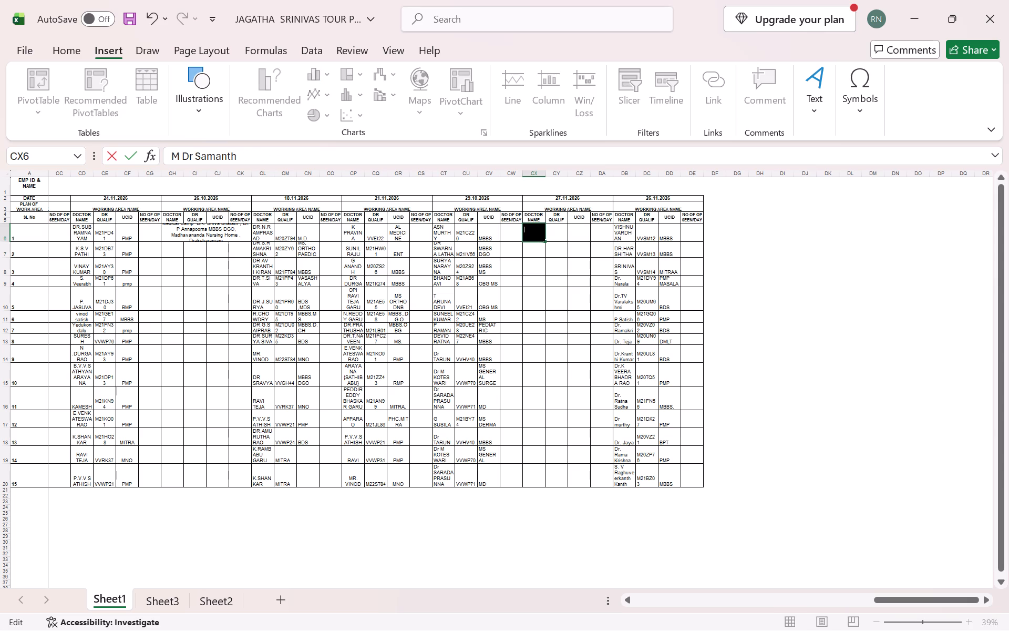
{"action": "left_click", "coordinate": [441, 149]}
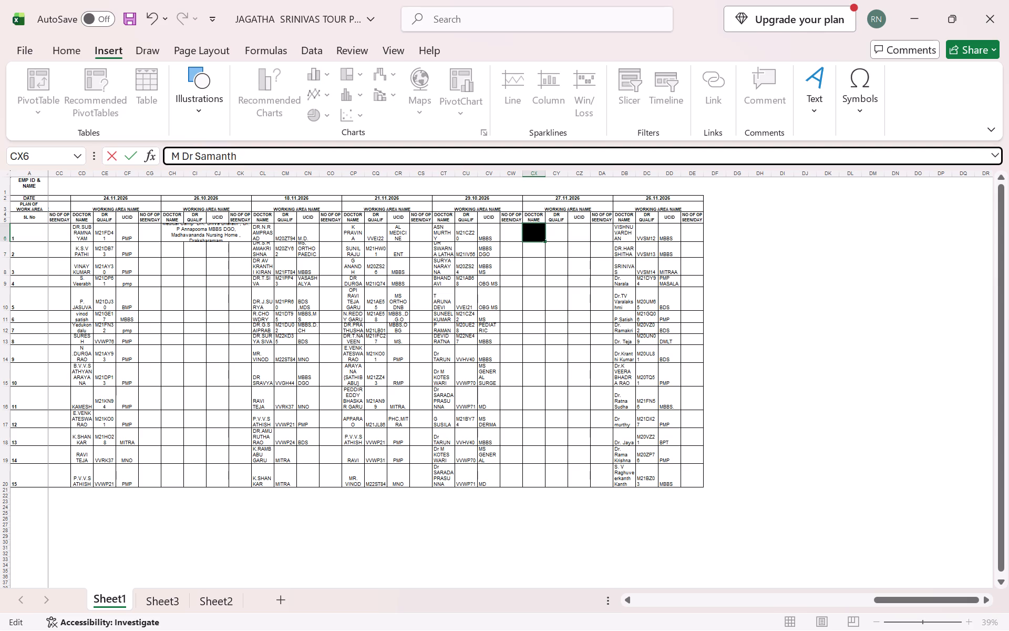
{"action": "key", "text": "BackSpace"}
{"action": "key", "text": "BackSpace"}
{"action": "key", "text": "BackSpace"}
{"action": "key", "text": "BackSpace"}
{"action": "key", "text": "BackSpace"}
{"action": "key", "text": "BackSpace"}
{"action": "key", "text": "BackSpace"}
{"action": "key", "text": "BackSpace"}
{"action": "key", "text": "BackSpace"}
{"action": "key", "text": "BackSpace"}
{"action": "key", "text": "BackSpace"}
{"action": "key", "text": "BackSpace"}
{"action": "key", "text": "BackSpace"}
{"action": "key", "text": "BackSpace"}
{"action": "key", "text": "BackSpace"}
{"action": "key", "text": "BackSpace"}
{"action": "key", "text": "BackSpace"}
{"action": "key", "text": "BackSpace"}
{"action": "left_click", "coordinate": [832, 307]}
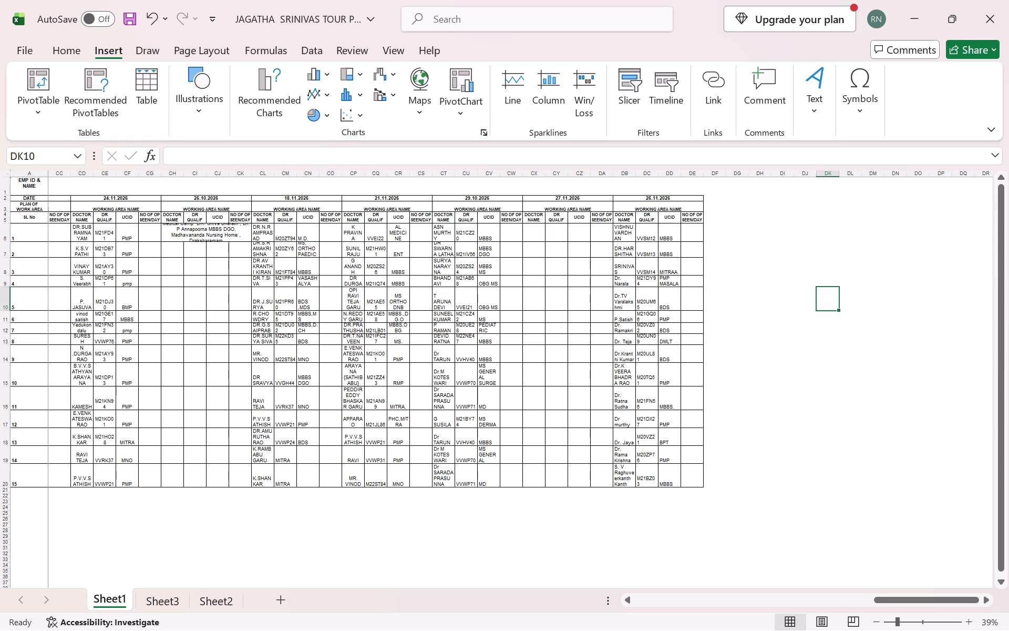
Examine the November schedule blocks on Sheet1, including the doctor entries in columns BR and CL.
{"action": "scroll", "coordinate": [213, 274], "scroll_direction": "right", "scroll_amount": 2}
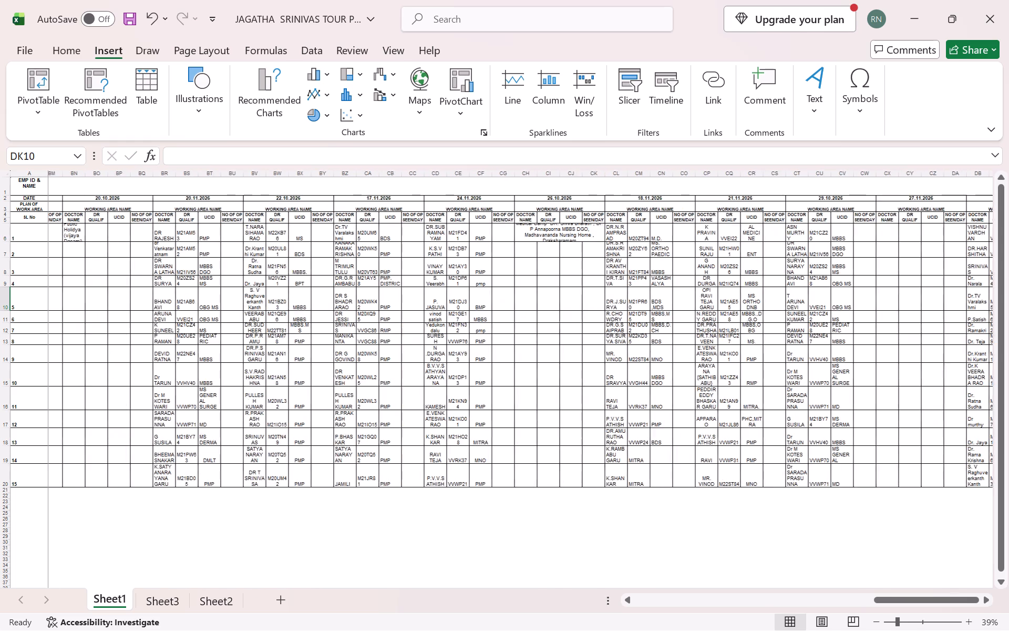
{"action": "scroll", "coordinate": [213, 274], "scroll_direction": "right", "scroll_amount": 5}
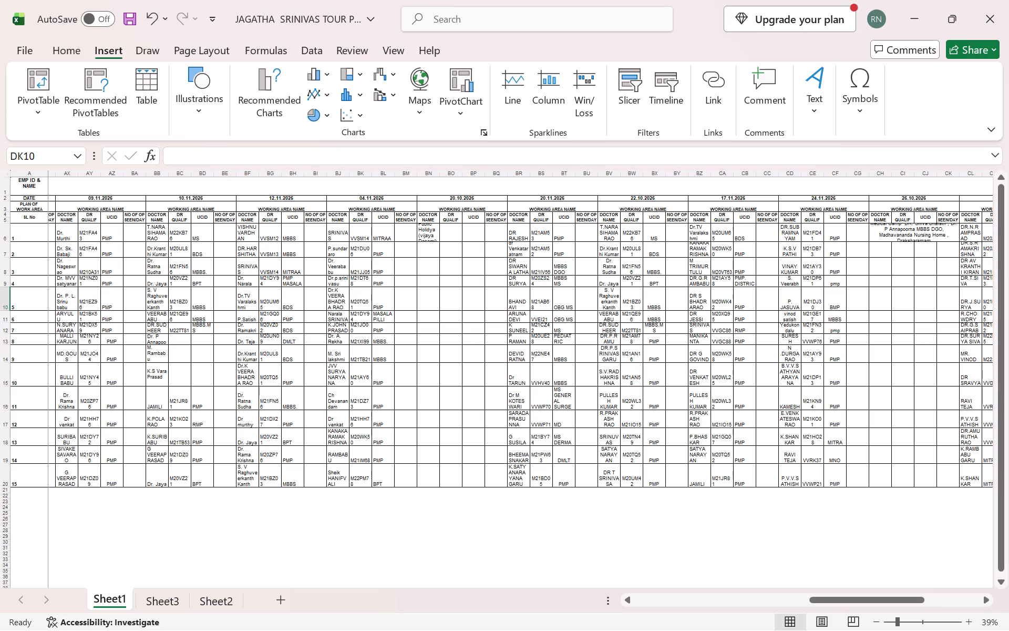
{"action": "scroll", "coordinate": [540, 256], "scroll_direction": "up", "scroll_amount": 1}
{"action": "left_click", "coordinate": [518, 226]}
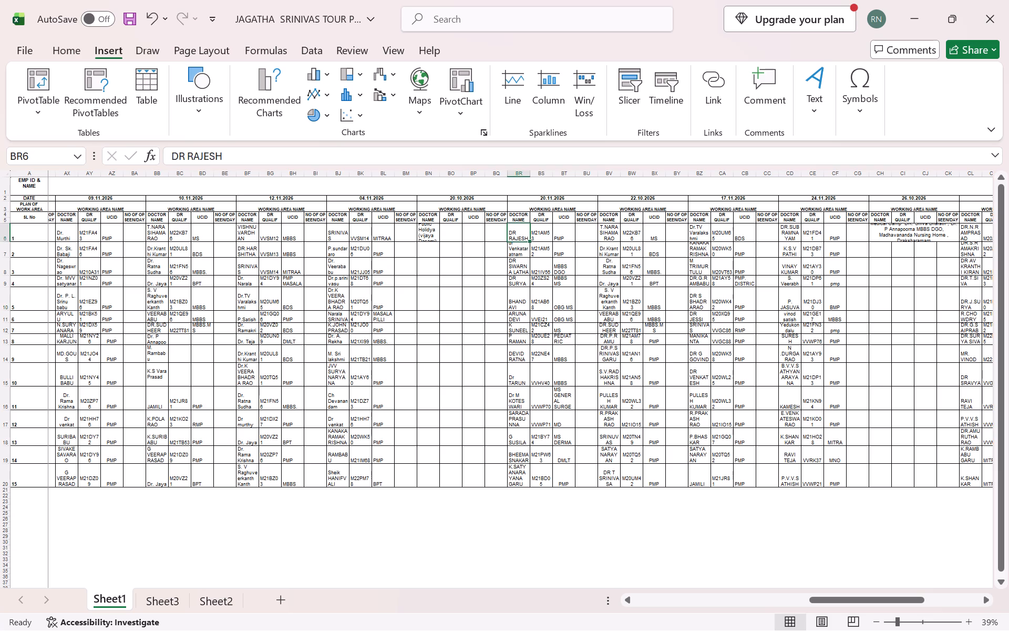
{"action": "left_click", "coordinate": [469, 546]}
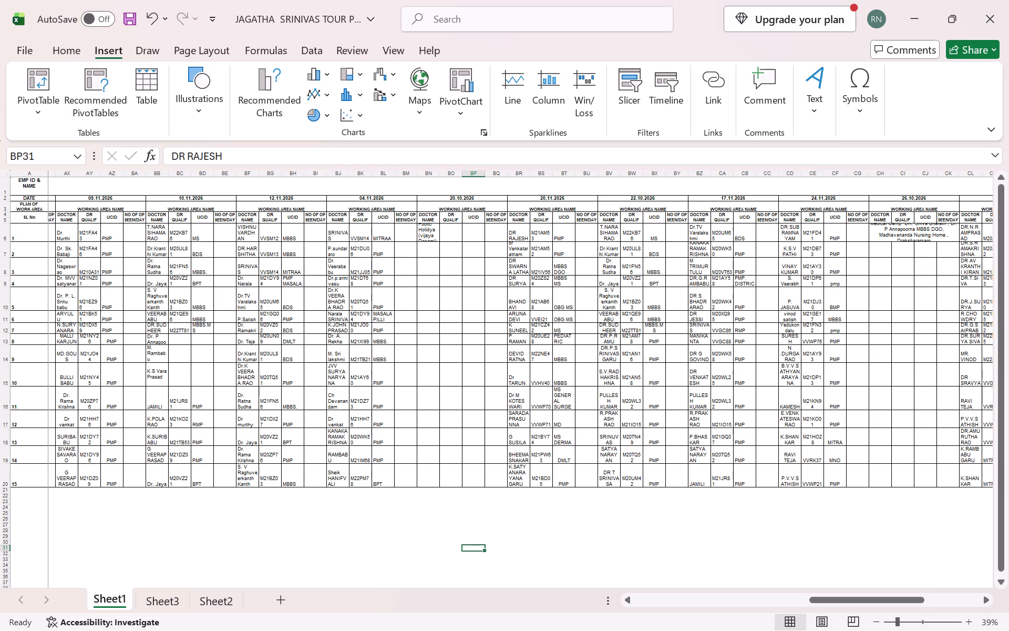
{"action": "scroll", "coordinate": [443, 435], "scroll_direction": "left", "scroll_amount": 1}
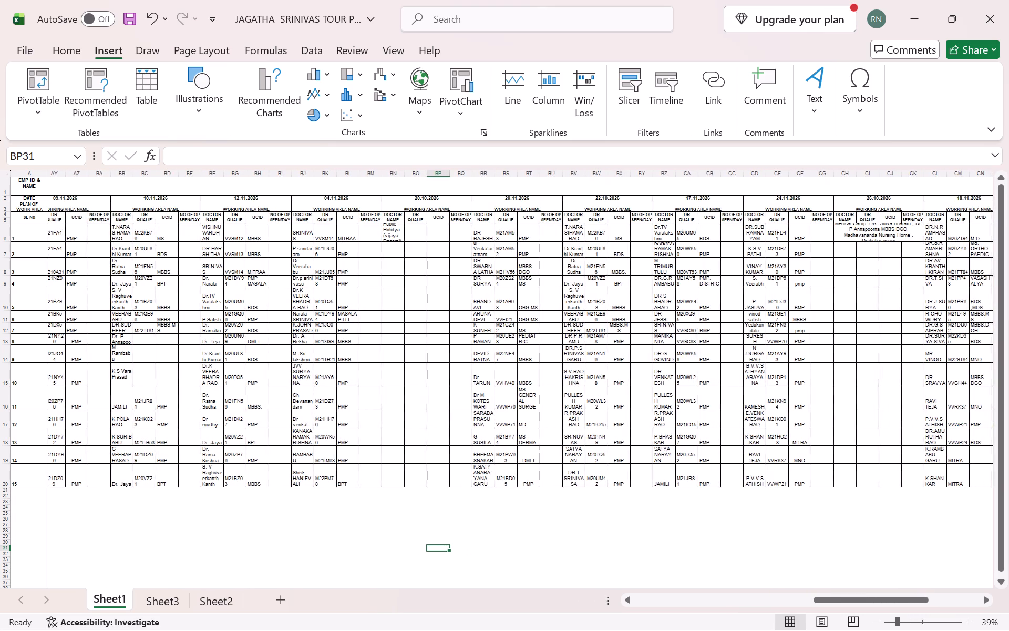
{"action": "scroll", "coordinate": [443, 435], "scroll_direction": "left", "scroll_amount": 2}
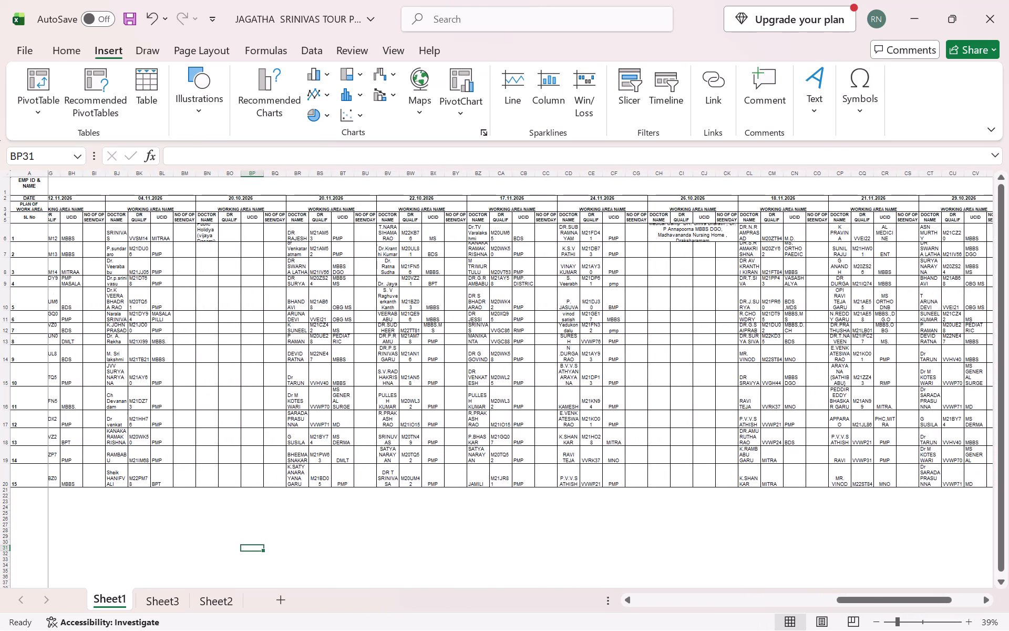
{"action": "scroll", "coordinate": [658, 290], "scroll_direction": "left", "scroll_amount": 1}
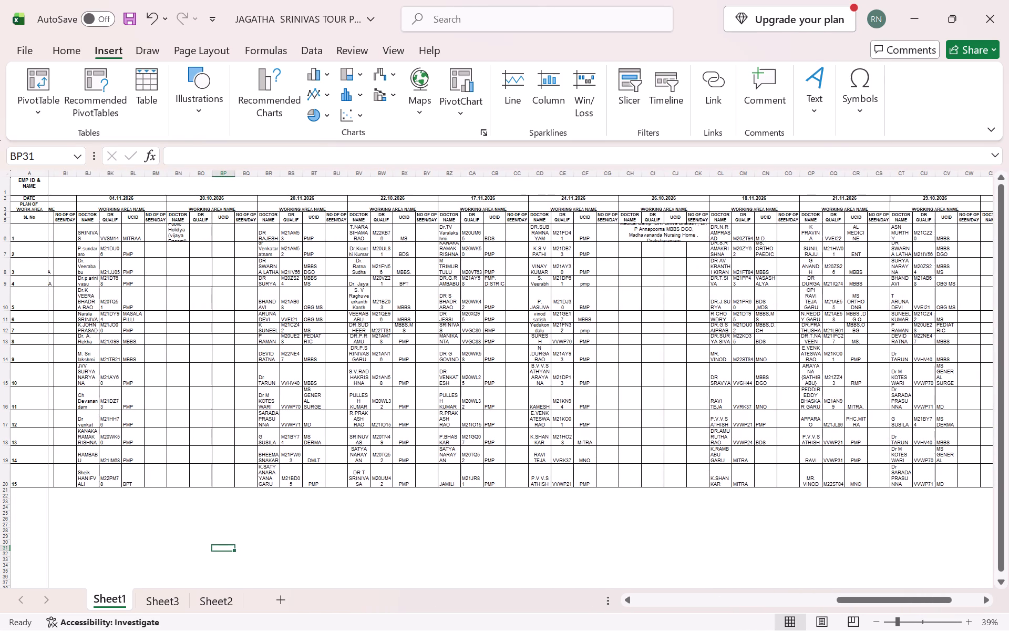
{"action": "scroll", "coordinate": [658, 290], "scroll_direction": "left", "scroll_amount": 1}
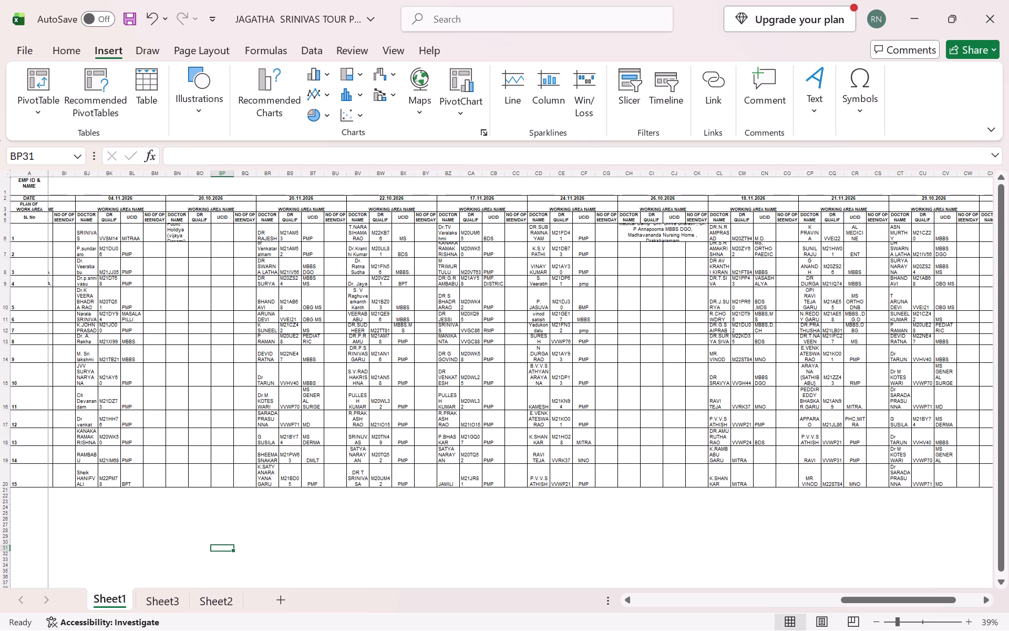
{"action": "left_click", "coordinate": [721, 235]}
{"action": "left_click", "coordinate": [724, 251]}
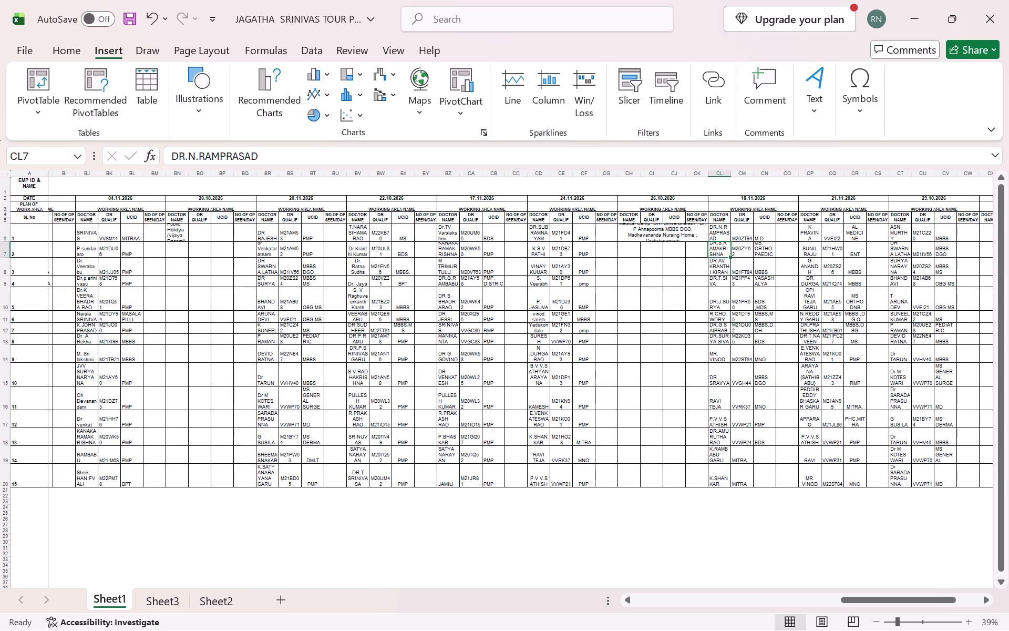
{"action": "left_click", "coordinate": [724, 277]}
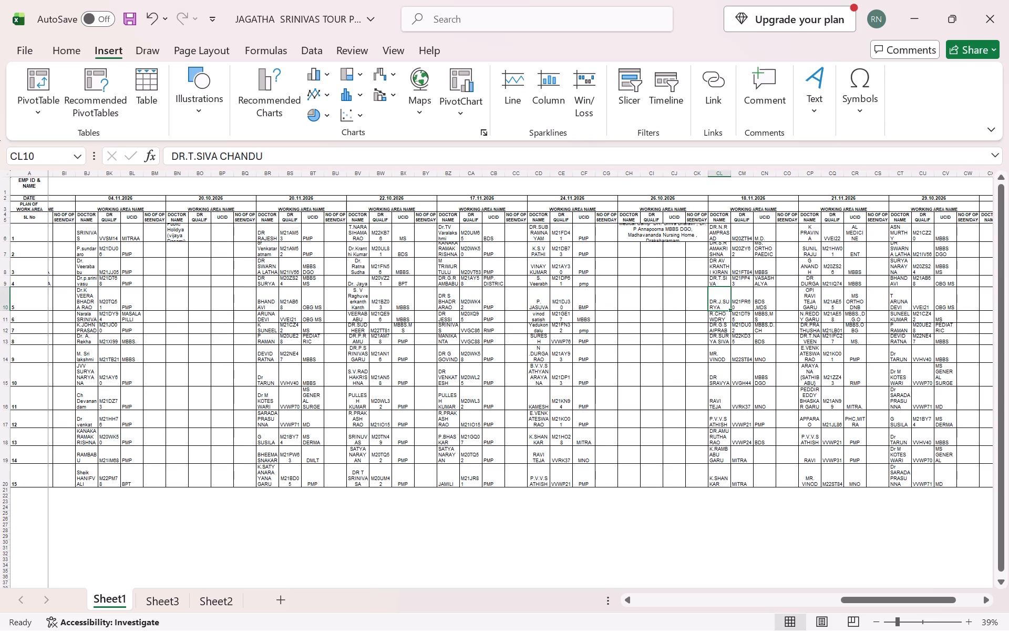
{"action": "left_click", "coordinate": [728, 298]}
Review the date headings across Sheet1, from the 01.10.2026 block to the 26.11.2026 block, for remaining October dates.
{"action": "scroll", "coordinate": [728, 298], "scroll_direction": "right", "scroll_amount": 1}
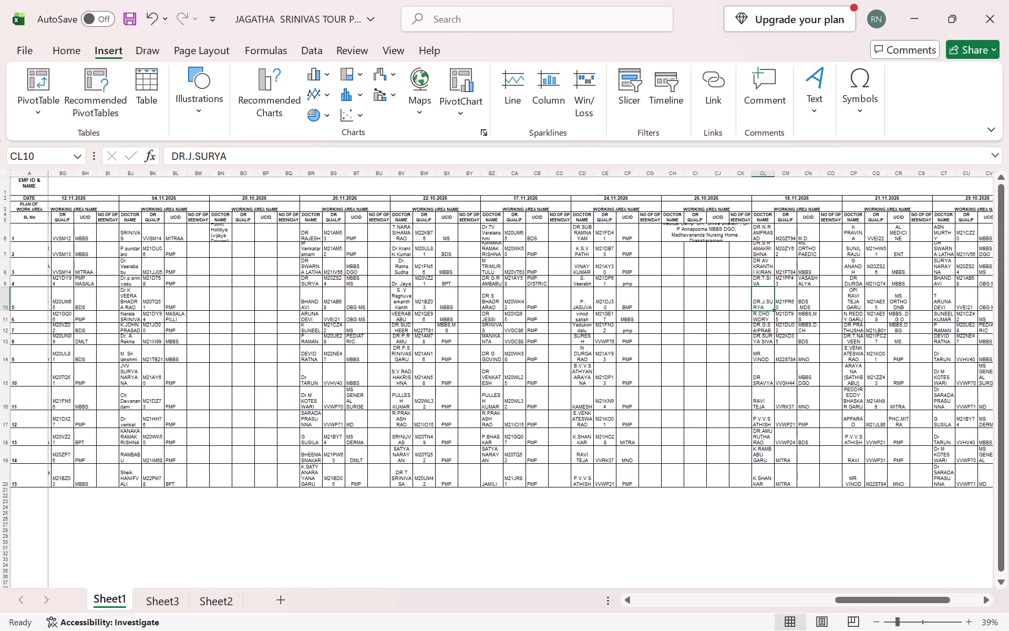
{"action": "scroll", "coordinate": [728, 298], "scroll_direction": "right", "scroll_amount": 8}
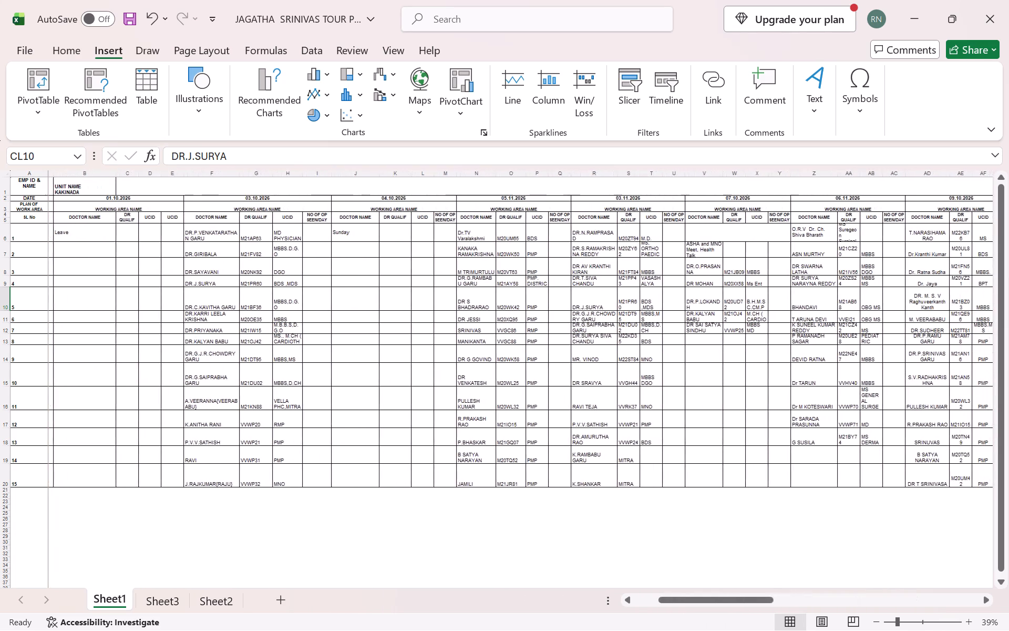
{"action": "scroll", "coordinate": [728, 298], "scroll_direction": "left", "scroll_amount": 3}
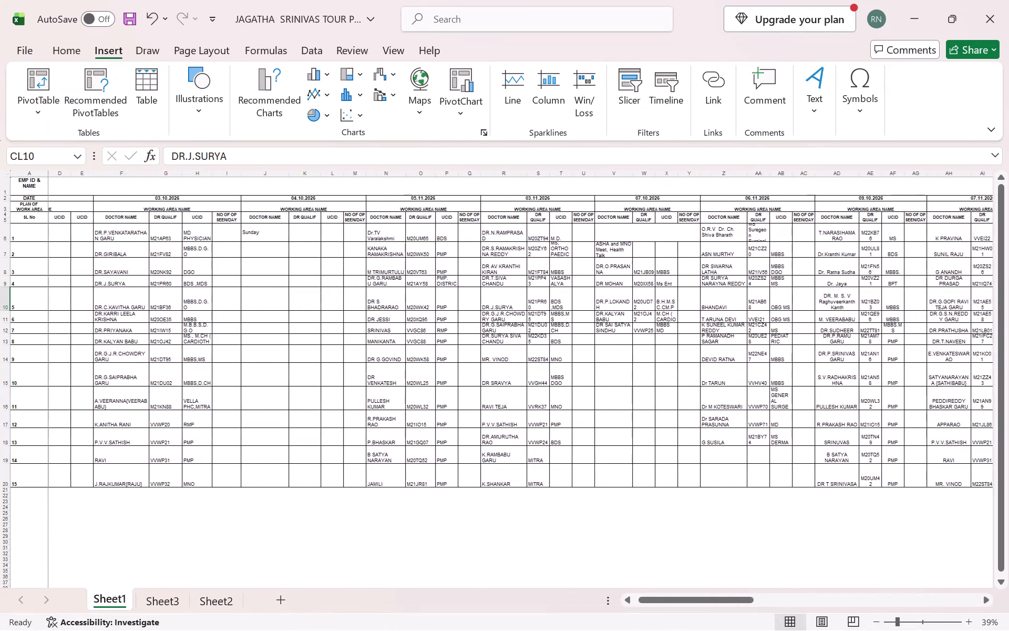
{"action": "scroll", "coordinate": [728, 298], "scroll_direction": "left", "scroll_amount": 3}
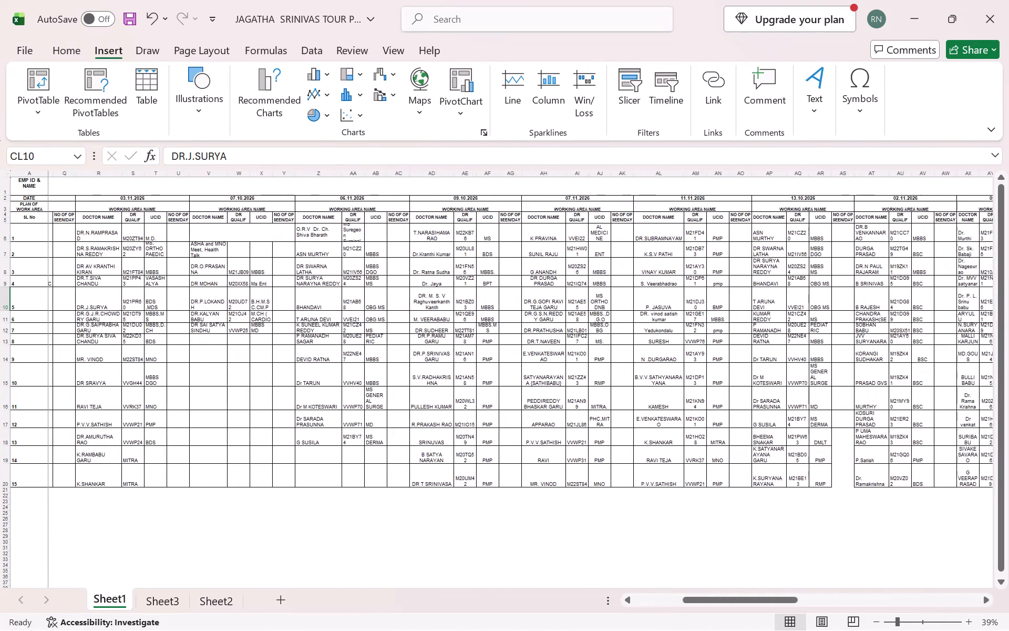
{"action": "scroll", "coordinate": [728, 298], "scroll_direction": "left", "scroll_amount": 3}
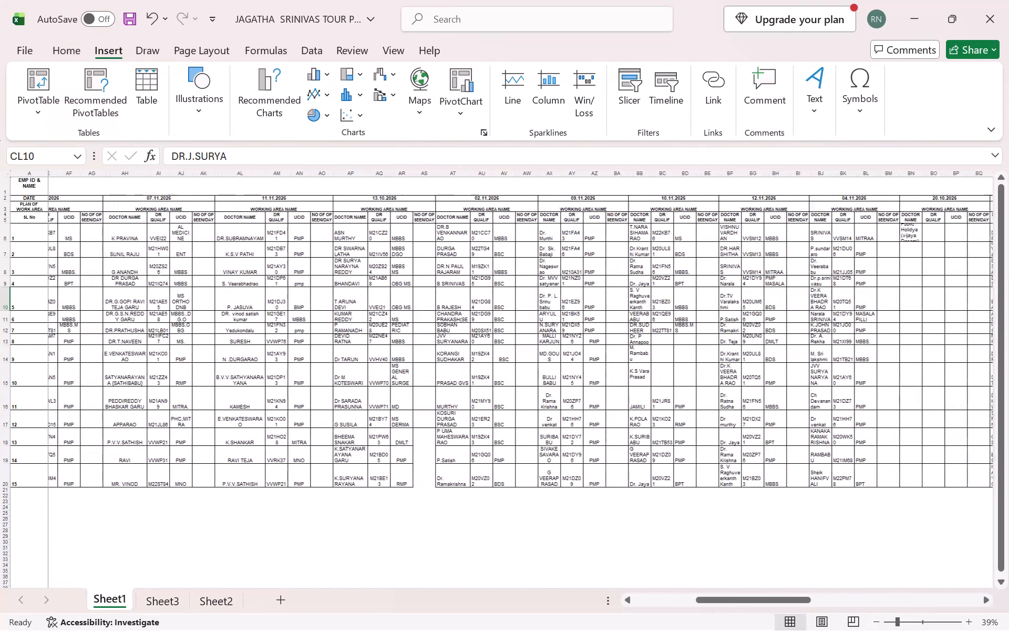
{"action": "scroll", "coordinate": [728, 298], "scroll_direction": "left", "scroll_amount": 4}
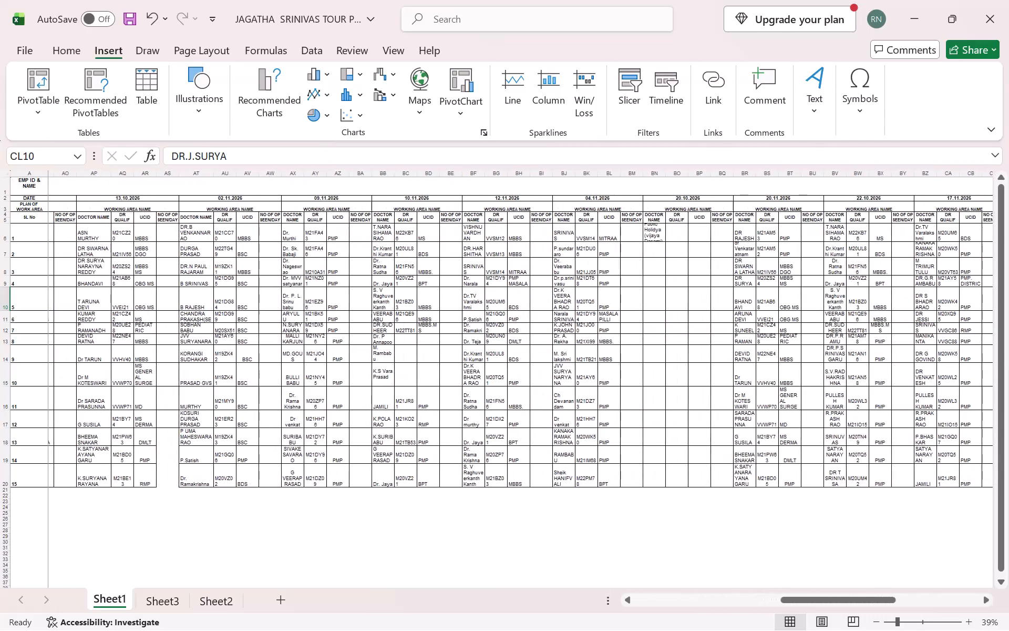
{"action": "scroll", "coordinate": [728, 298], "scroll_direction": "left", "scroll_amount": 4}
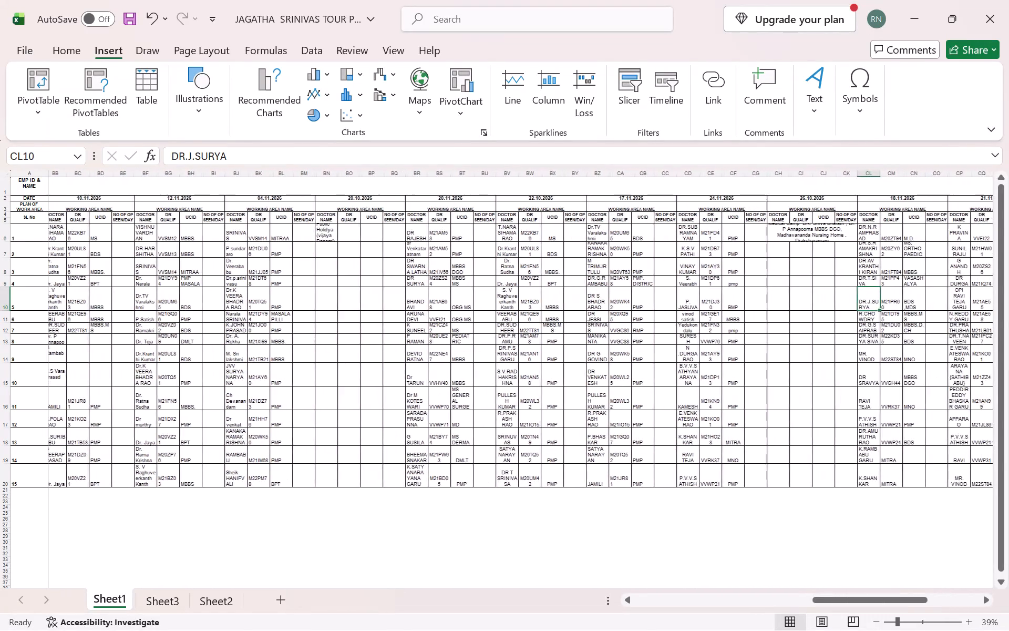
{"action": "scroll", "coordinate": [728, 298], "scroll_direction": "left", "scroll_amount": 4}
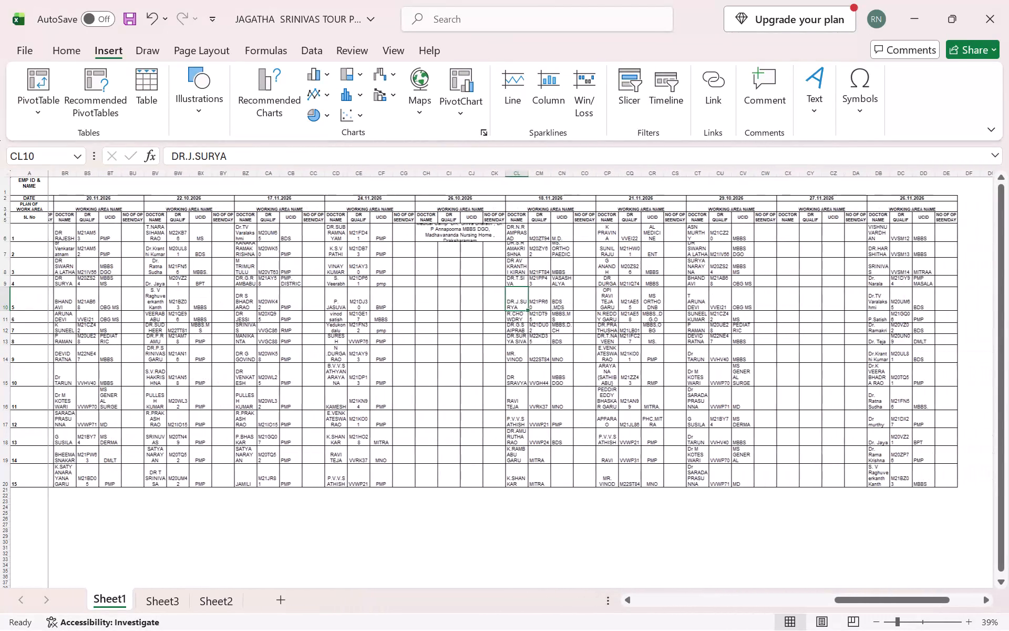
{"action": "scroll", "coordinate": [728, 298], "scroll_direction": "left", "scroll_amount": 1}
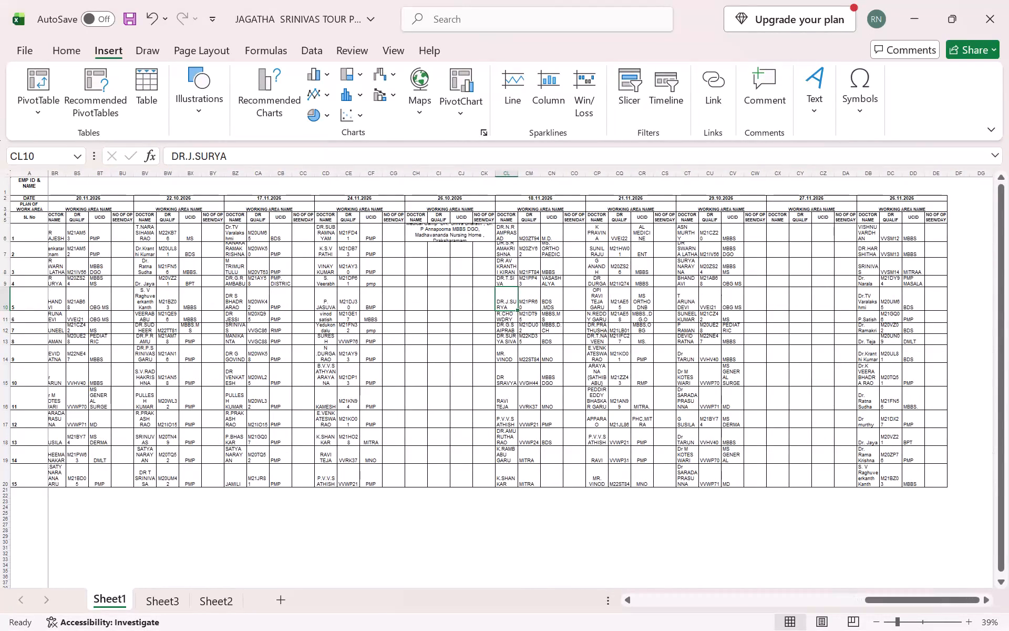
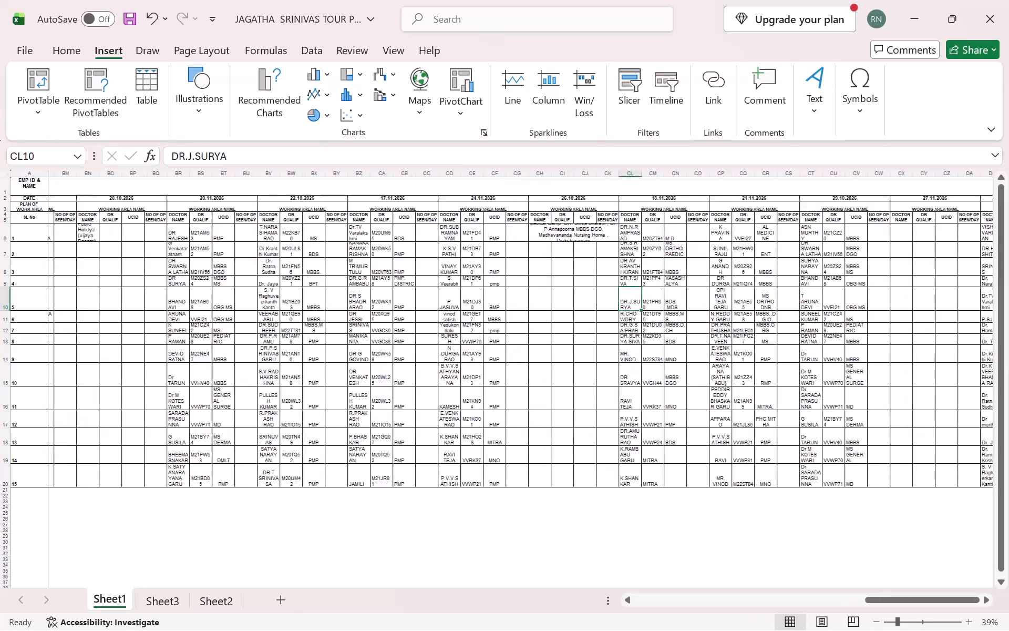
Examine Sheet1's schedule back to the 03.11.2026 block and read the doctor entries in column V under the 07.10.2026 heading.
{"action": "scroll", "coordinate": [592, 303], "scroll_direction": "right", "scroll_amount": 7}
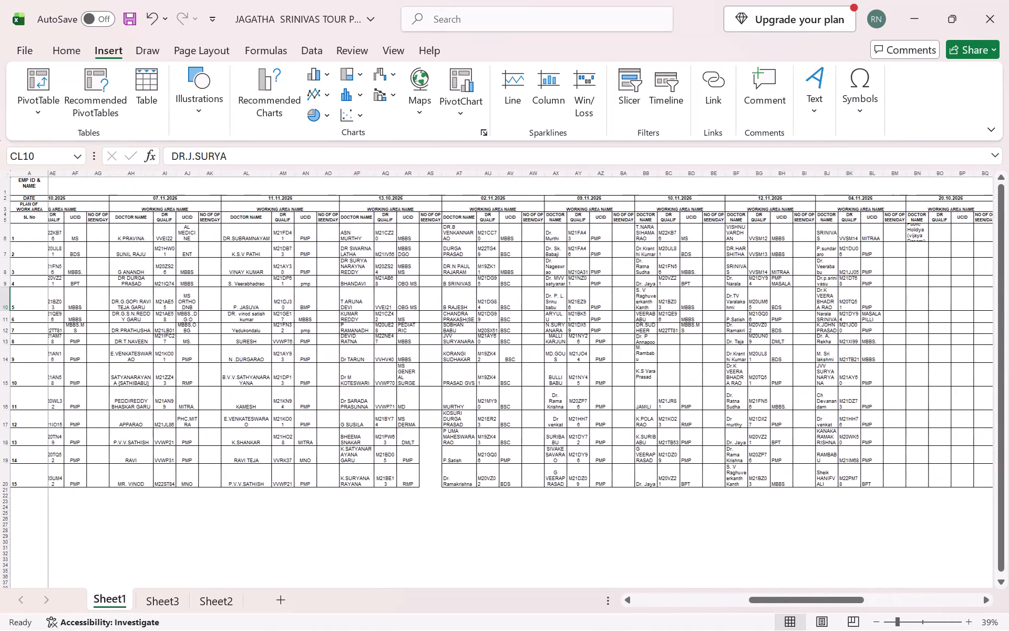
{"action": "scroll", "coordinate": [592, 303], "scroll_direction": "right", "scroll_amount": 2}
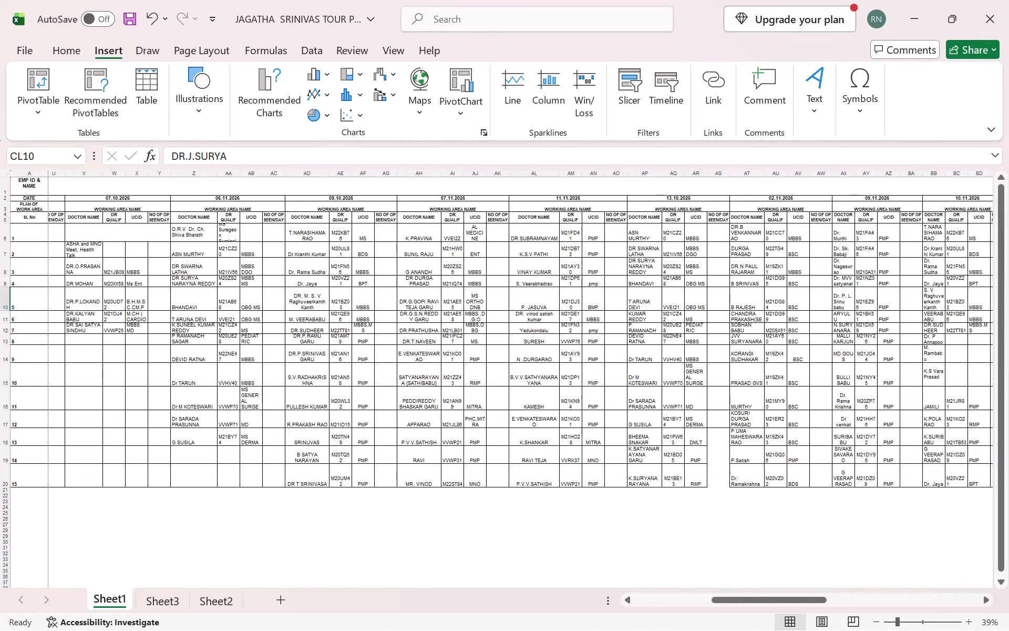
{"action": "scroll", "coordinate": [592, 303], "scroll_direction": "right", "scroll_amount": 1}
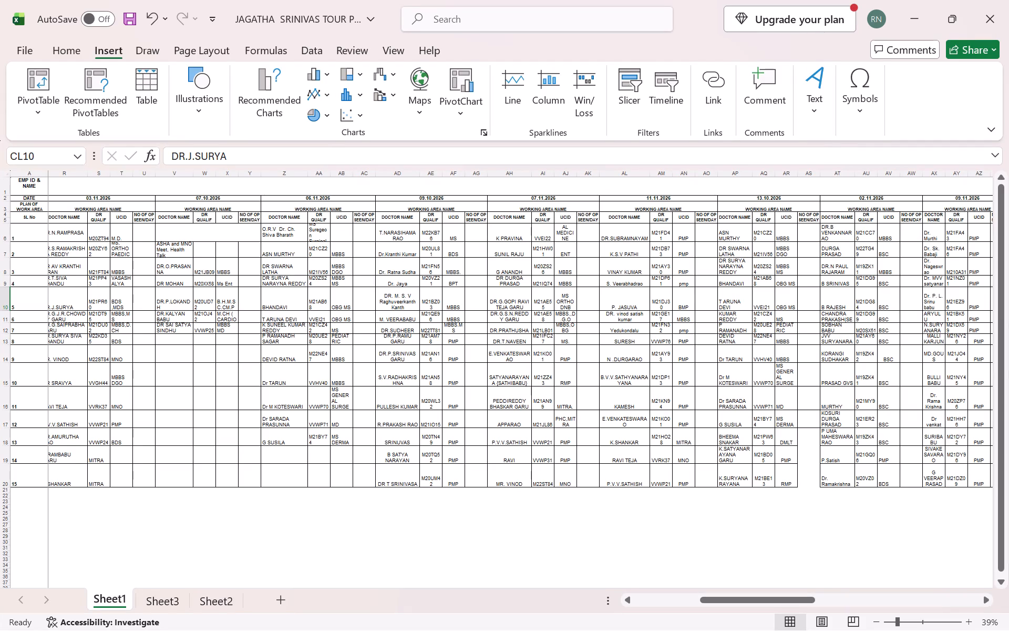
{"action": "left_click", "coordinate": [176, 253]}
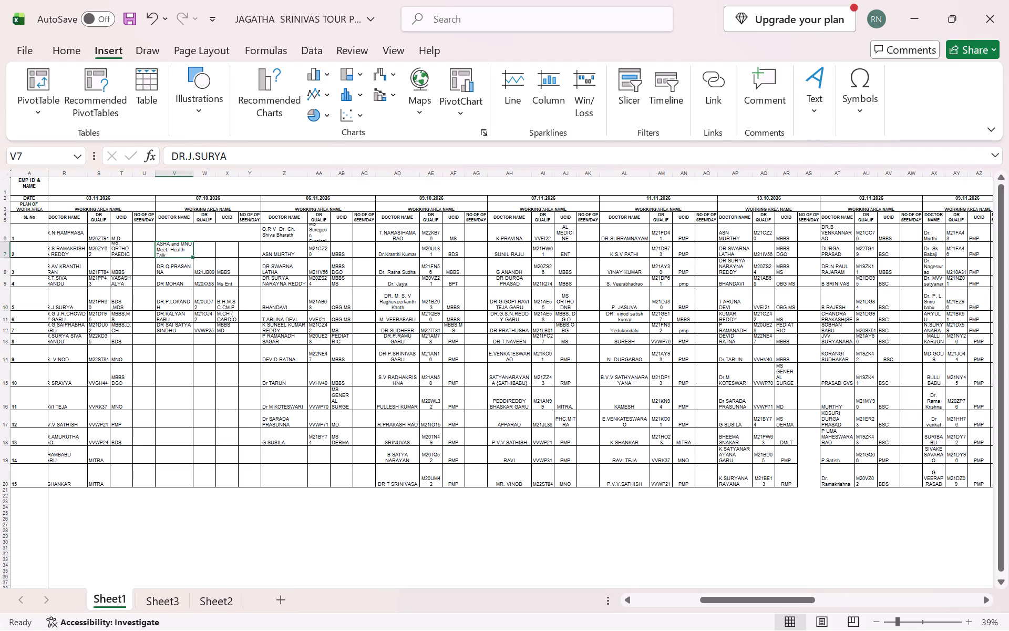
{"action": "left_click", "coordinate": [182, 266]}
{"action": "left_click", "coordinate": [186, 282]}
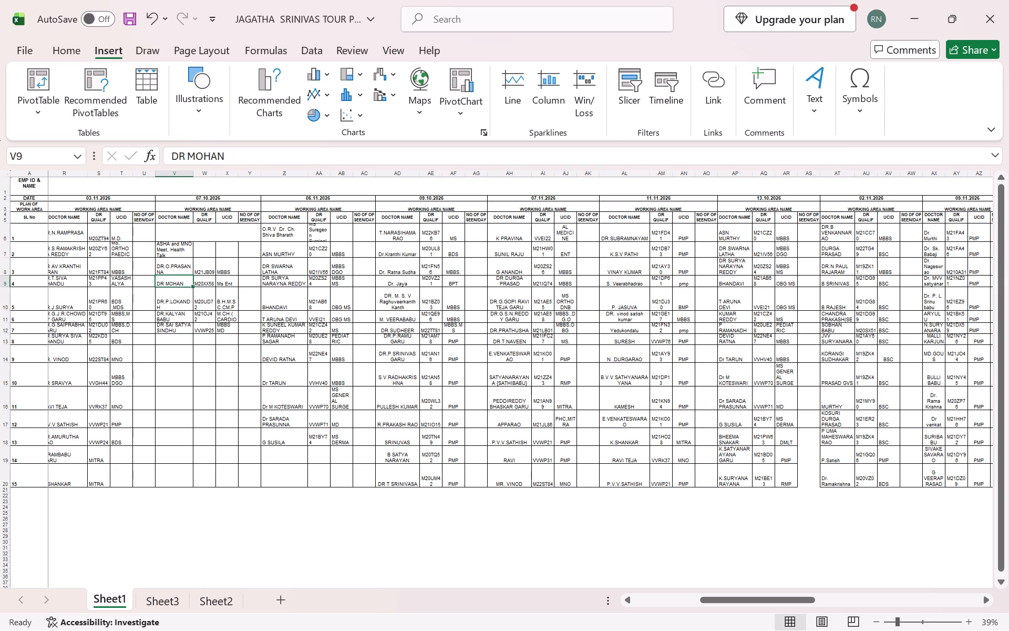
{"action": "left_click", "coordinate": [183, 297]}
{"action": "left_click_drag", "start_coordinate": [183, 316], "coordinate": [183, 336]}
{"action": "left_click", "coordinate": [183, 336]}
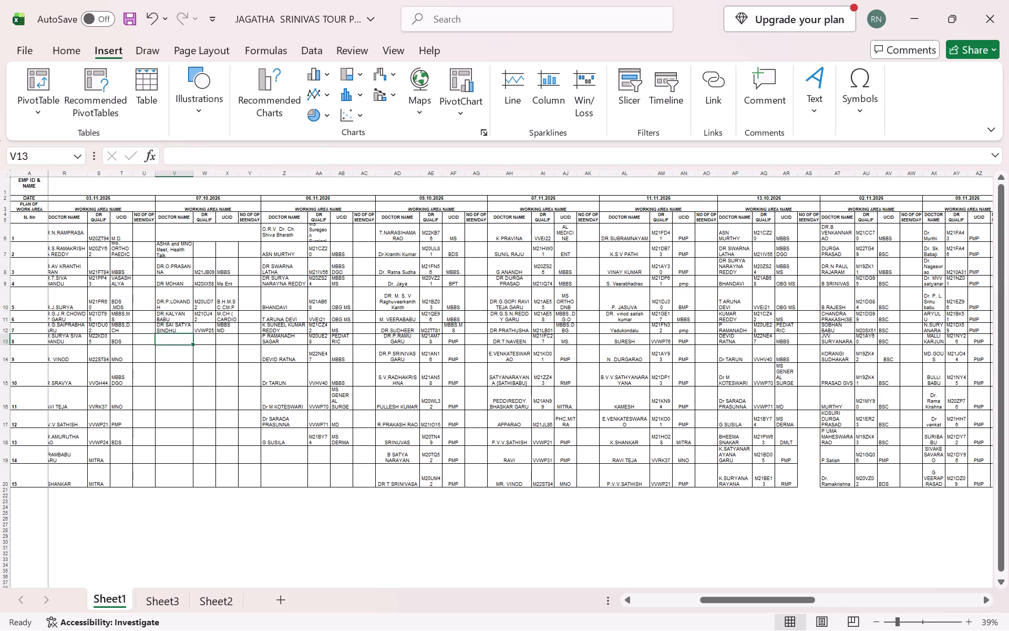
Append "(asha meet kajjuluru)" to the 03.11.2026 date heading in cell R2 of Sheet1.
{"action": "scroll", "coordinate": [183, 336], "scroll_direction": "right", "scroll_amount": 2}
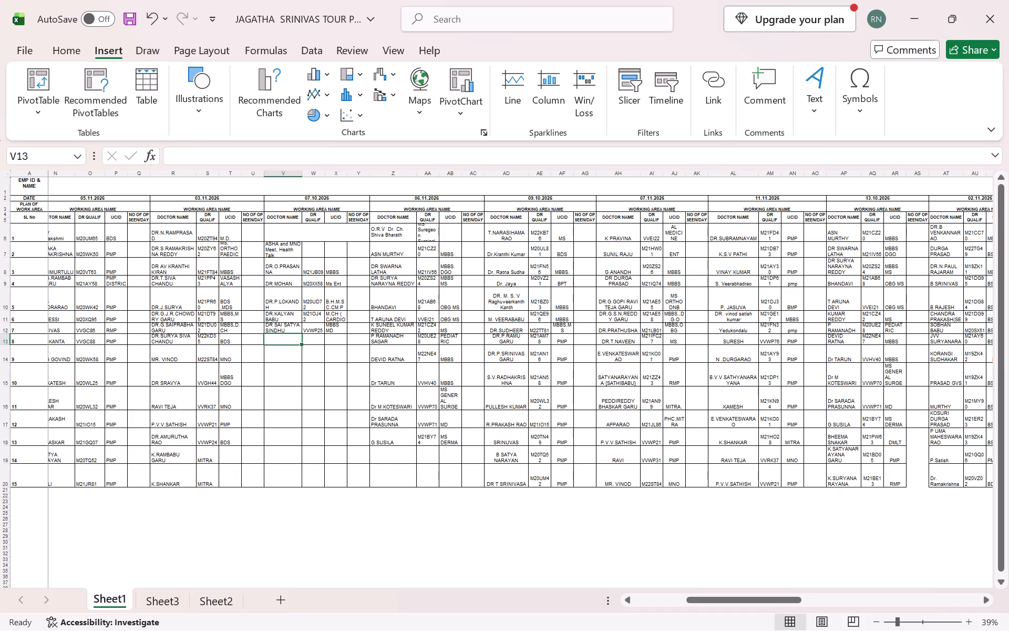
{"action": "left_click", "coordinate": [233, 198]}
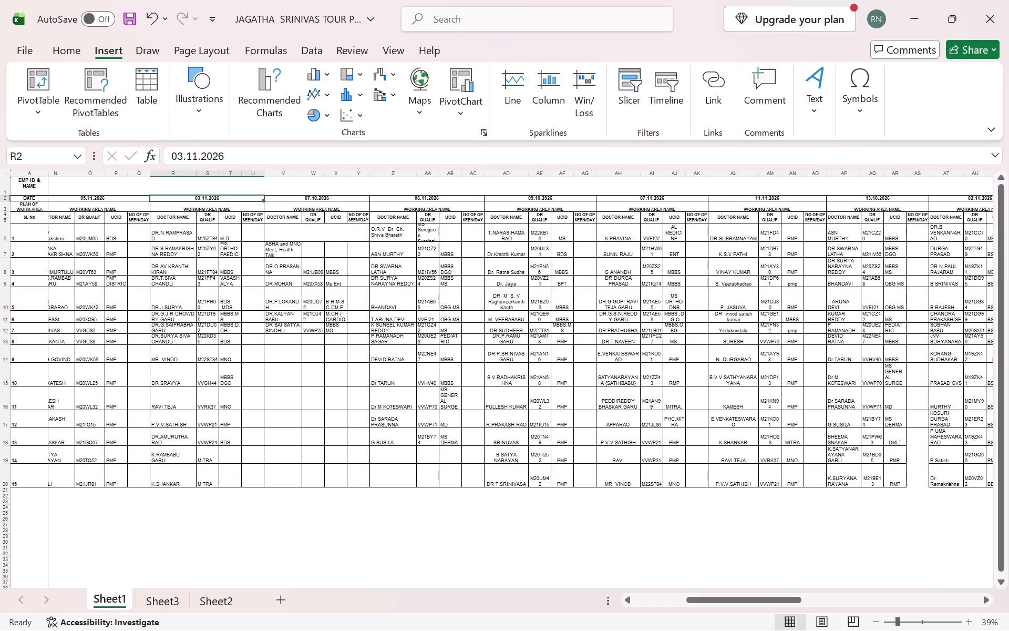
{"action": "left_click", "coordinate": [233, 198]}
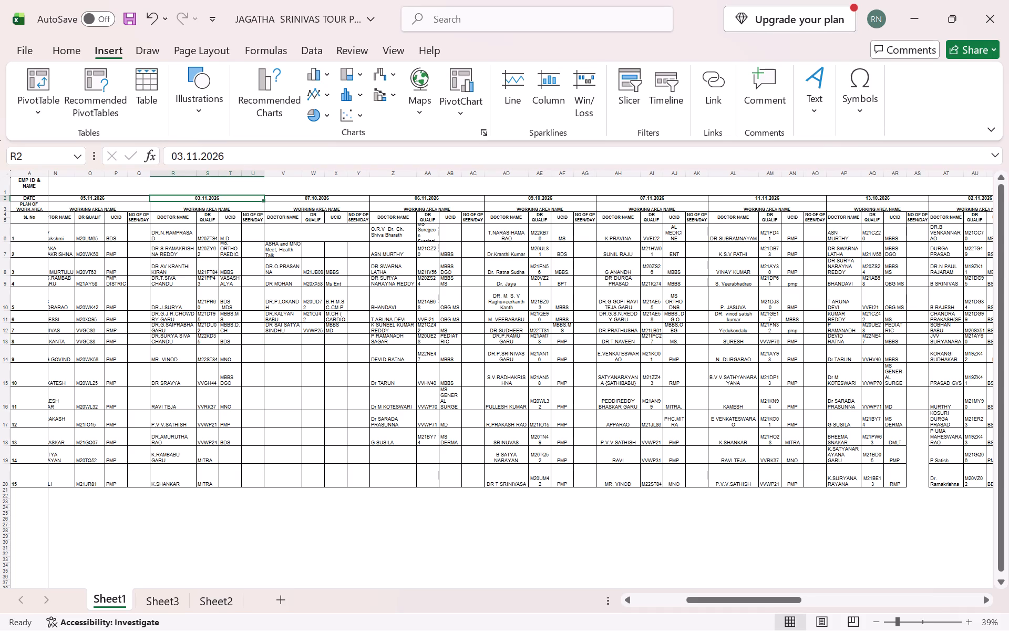
{"action": "double_click", "coordinate": [233, 198]}
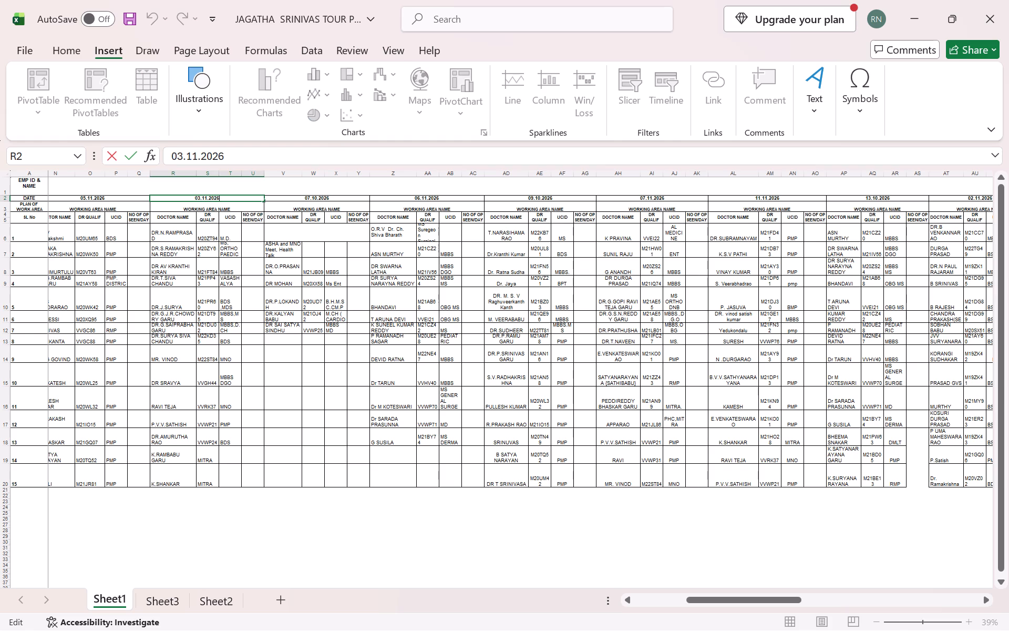
{"action": "key", "text": "shift+parenleft"}
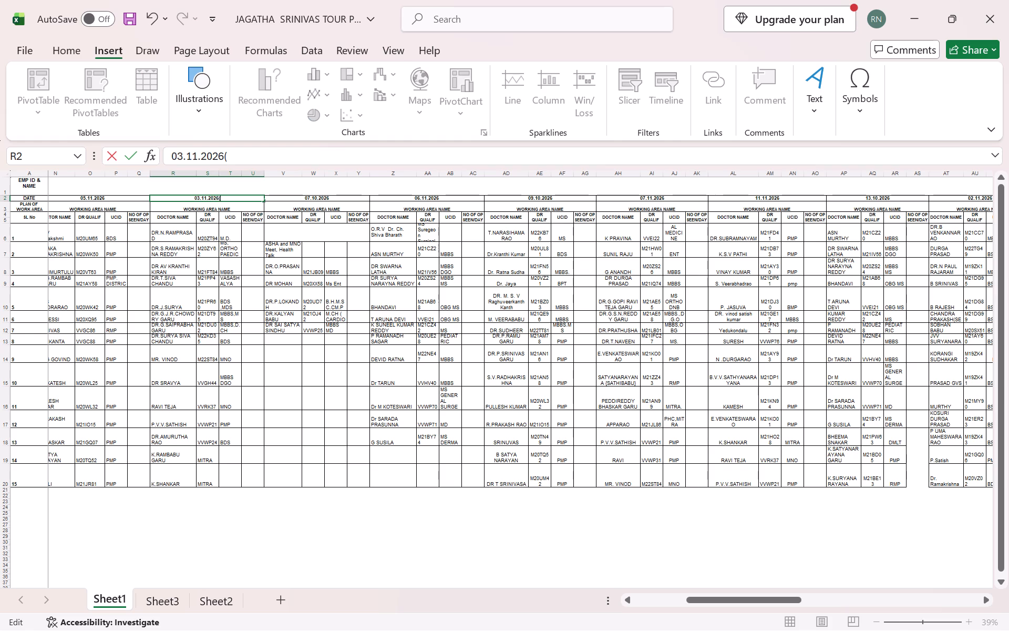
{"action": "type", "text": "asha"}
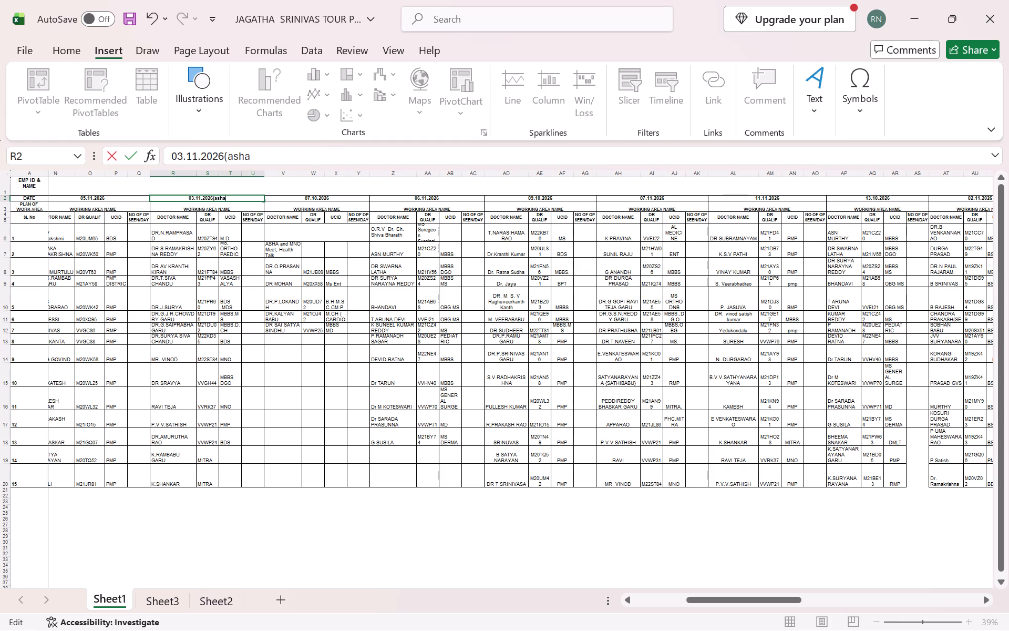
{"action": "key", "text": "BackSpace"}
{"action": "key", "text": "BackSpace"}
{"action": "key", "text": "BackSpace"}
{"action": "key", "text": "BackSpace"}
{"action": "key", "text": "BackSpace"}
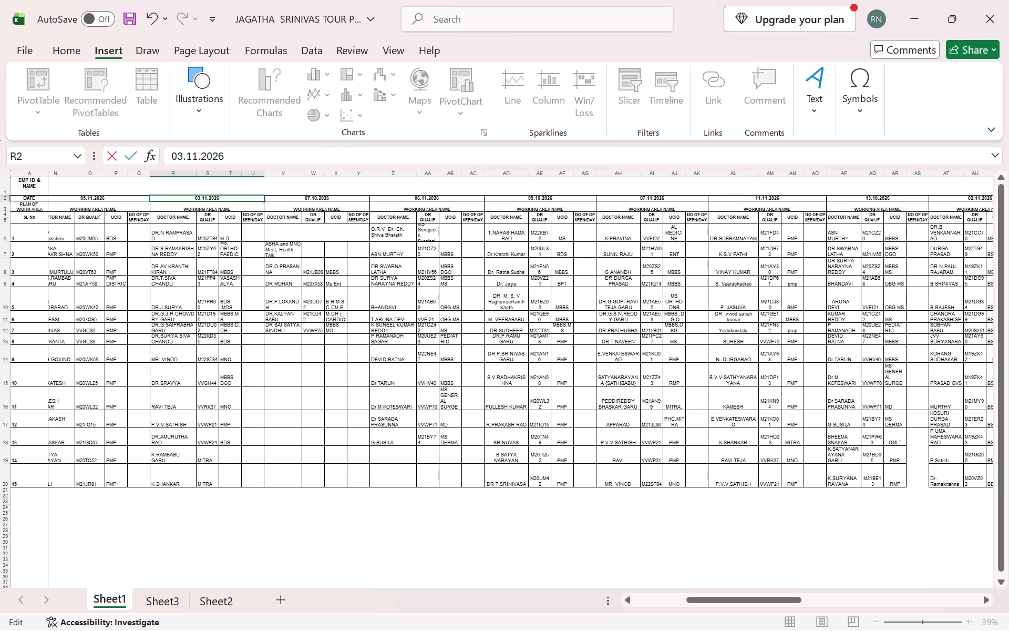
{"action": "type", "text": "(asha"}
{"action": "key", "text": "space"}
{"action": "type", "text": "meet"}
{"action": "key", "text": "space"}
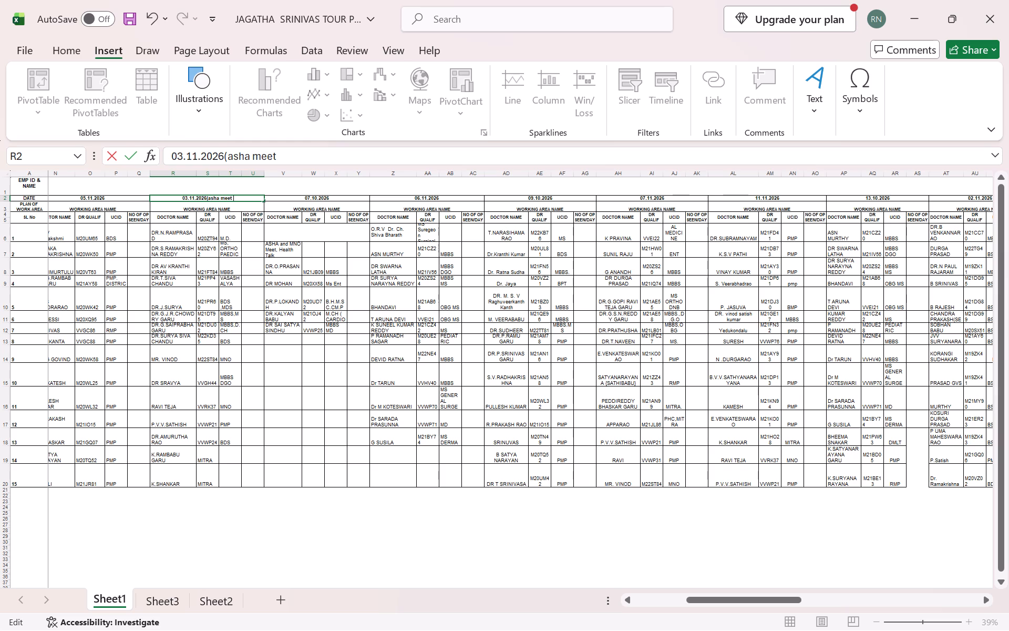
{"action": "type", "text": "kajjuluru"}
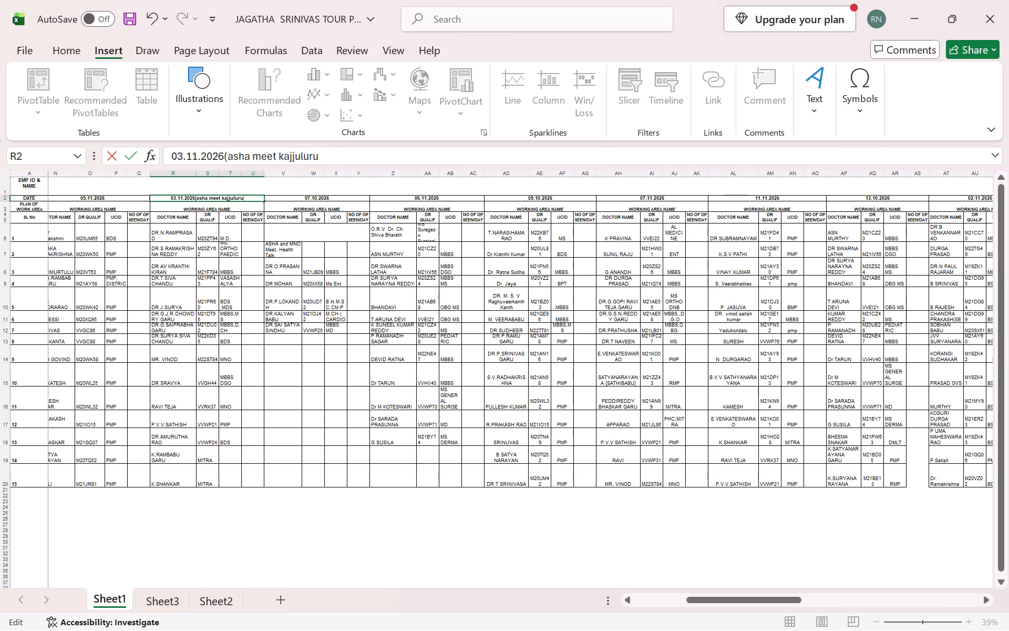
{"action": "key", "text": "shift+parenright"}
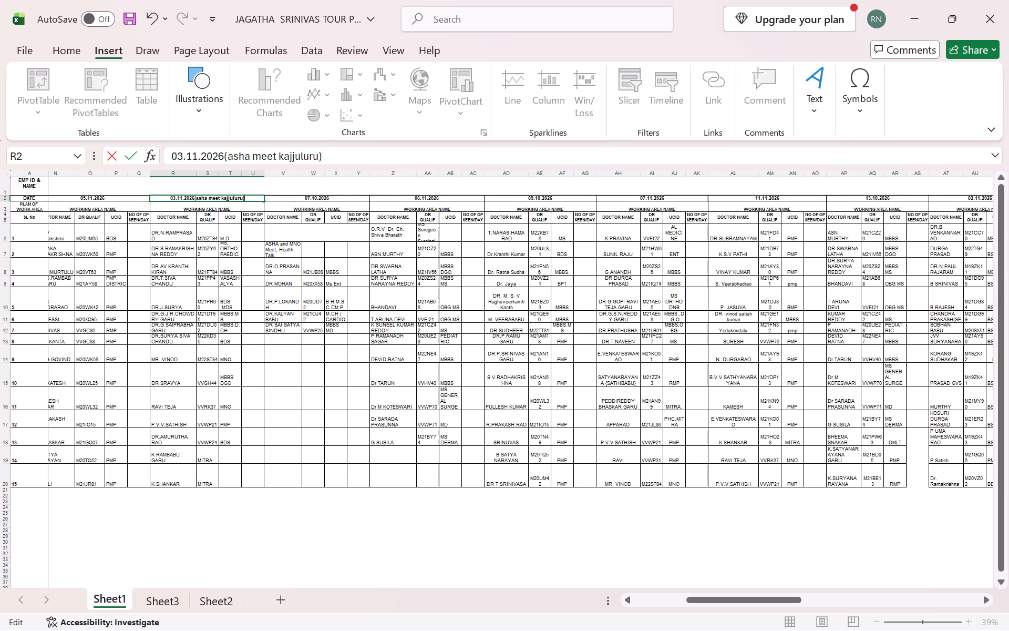
{"action": "scroll", "coordinate": [384, 285], "scroll_direction": "left", "scroll_amount": 10}
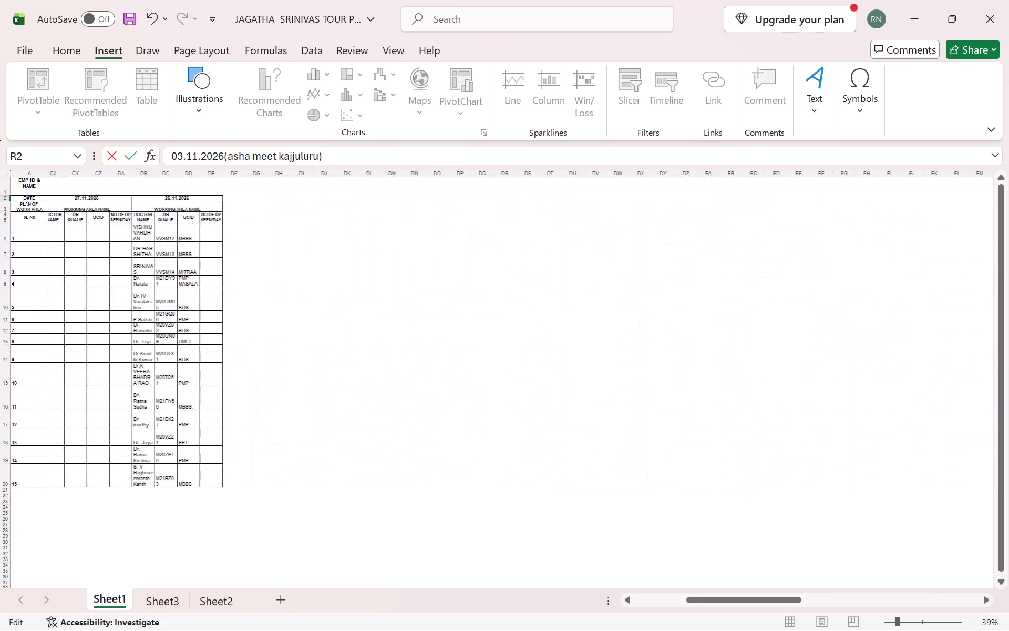
{"action": "scroll", "coordinate": [384, 285], "scroll_direction": "right", "scroll_amount": 18}
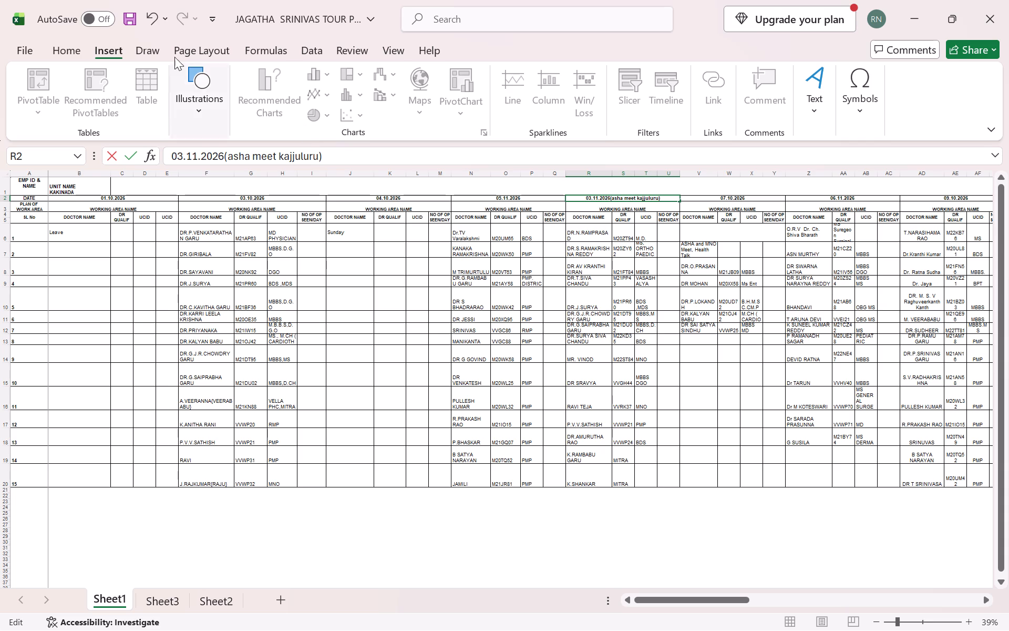
Save the tour plan workbook under its existing name.
{"action": "left_click", "coordinate": [128, 17]}
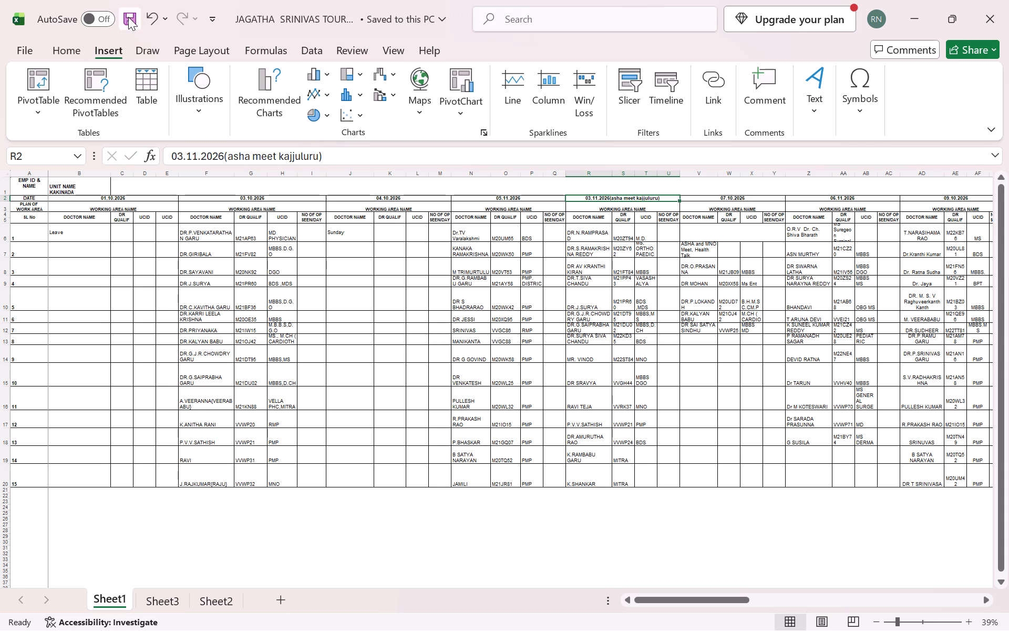
{"action": "left_click", "coordinate": [128, 17]}
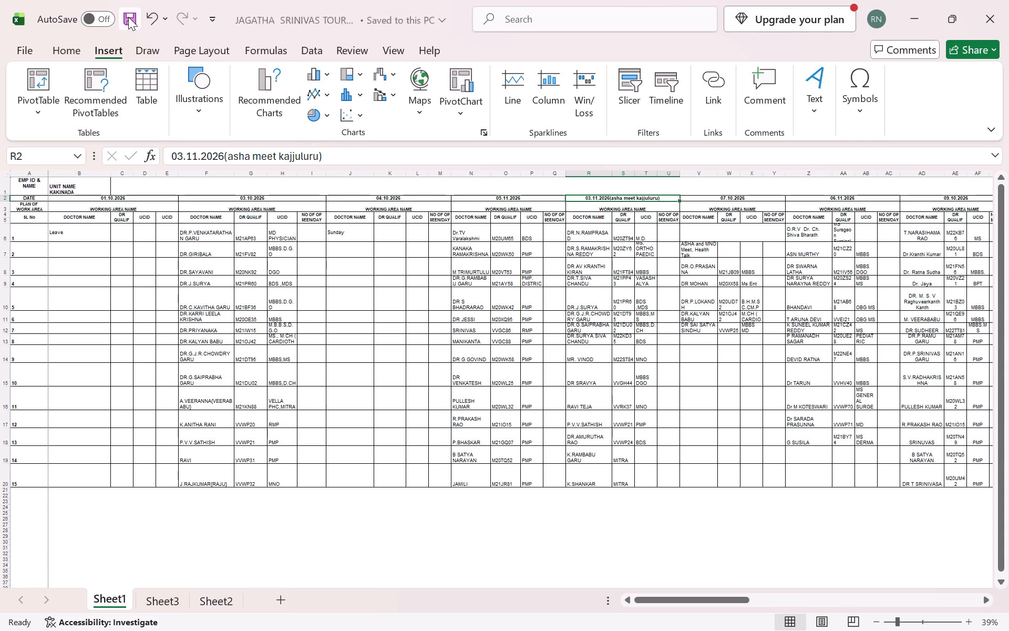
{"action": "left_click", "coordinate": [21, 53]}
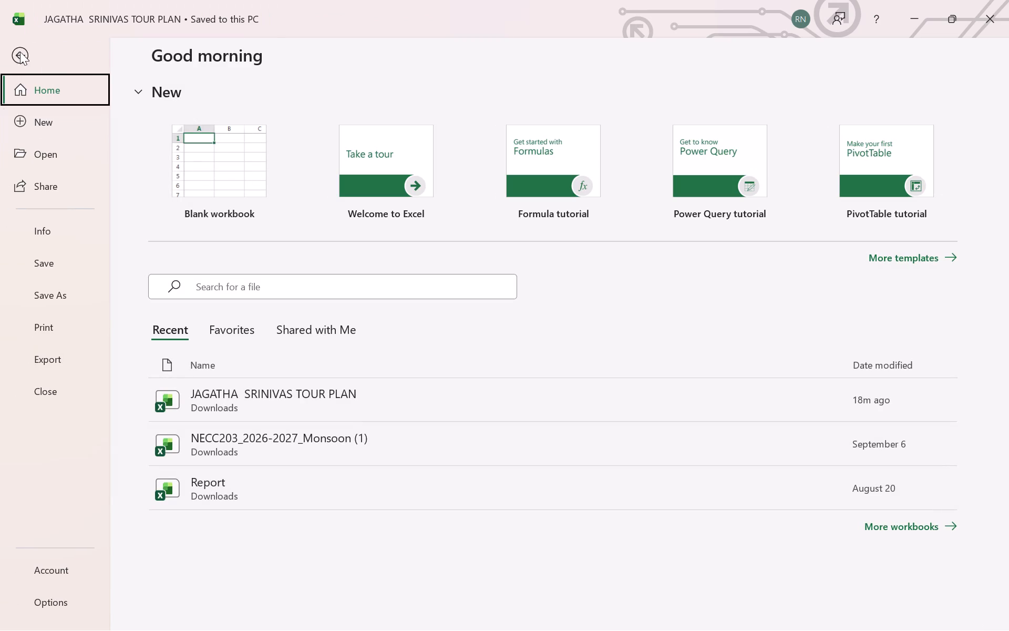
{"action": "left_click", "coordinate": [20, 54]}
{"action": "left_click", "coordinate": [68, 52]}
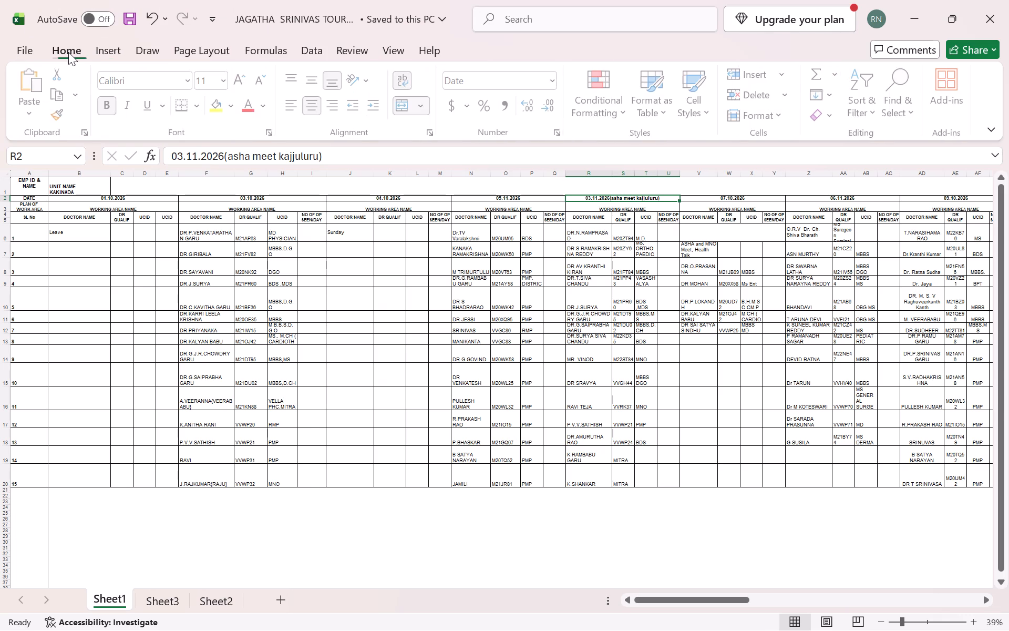
Save a copy of the workbook in the Downloads folder as an Excel Workbook named mohithxl.
{"action": "left_click", "coordinate": [32, 49]}
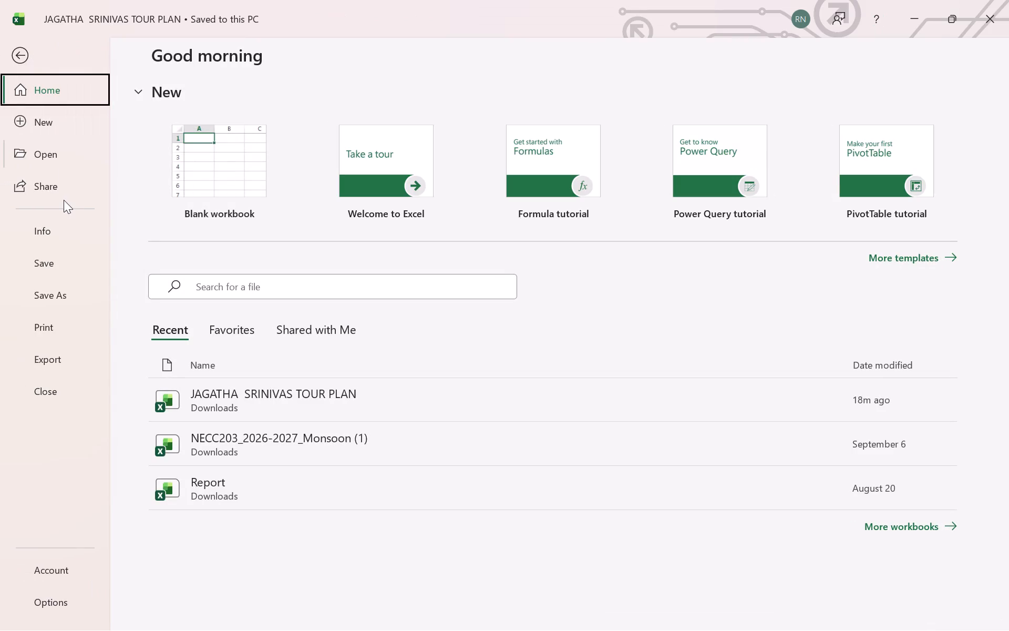
{"action": "left_click", "coordinate": [68, 297]}
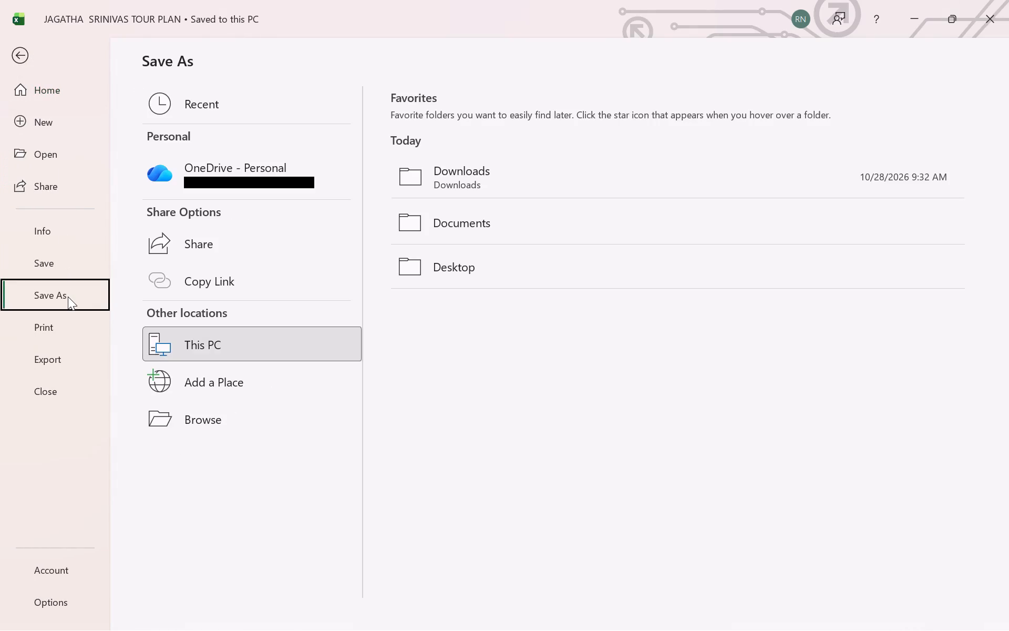
{"action": "left_click", "coordinate": [398, 191]}
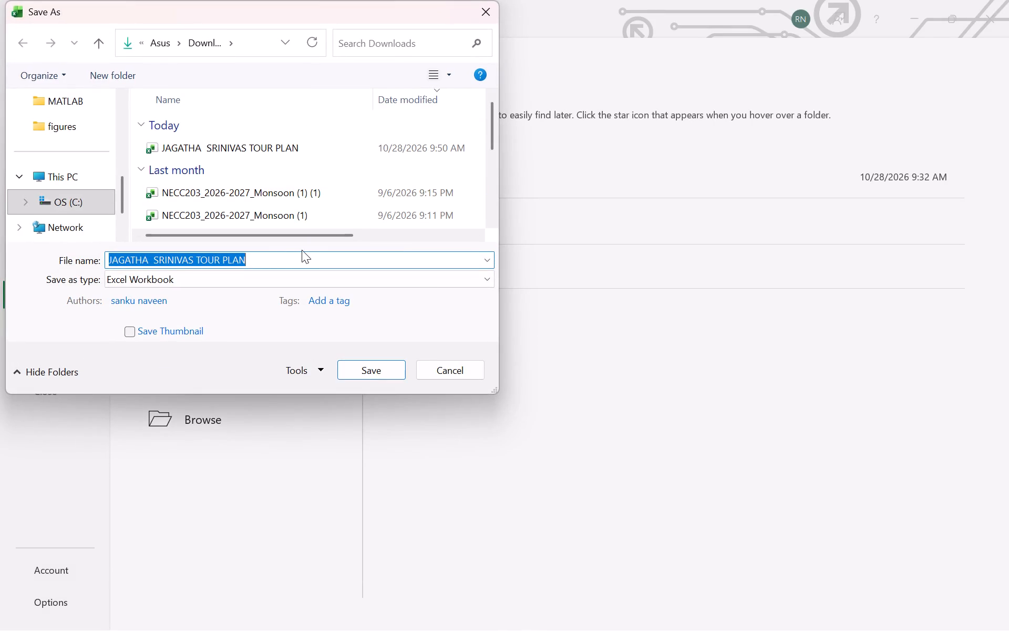
{"action": "key", "text": "BackSpace"}
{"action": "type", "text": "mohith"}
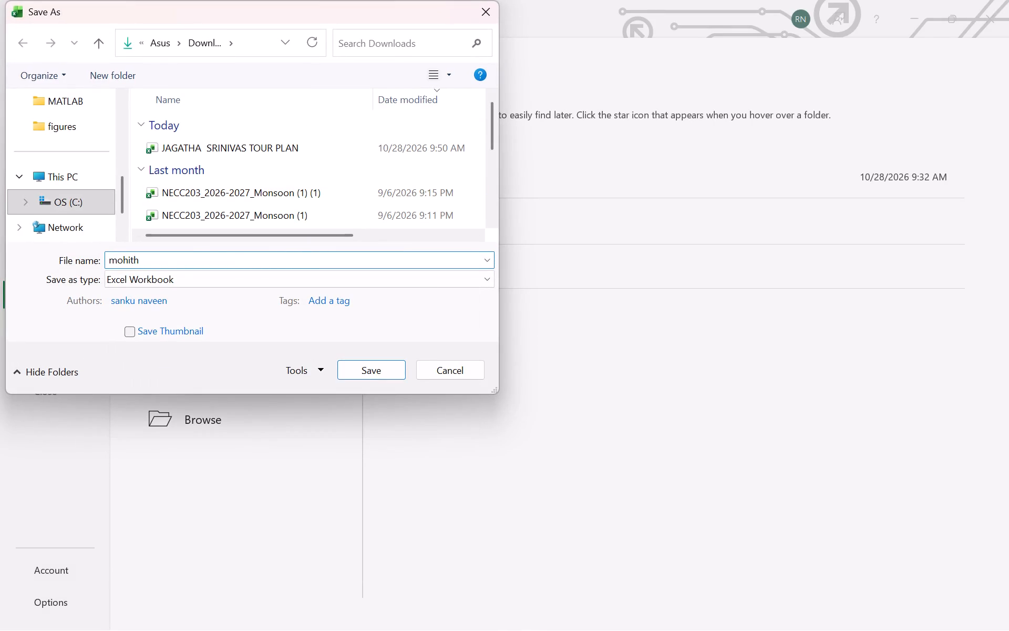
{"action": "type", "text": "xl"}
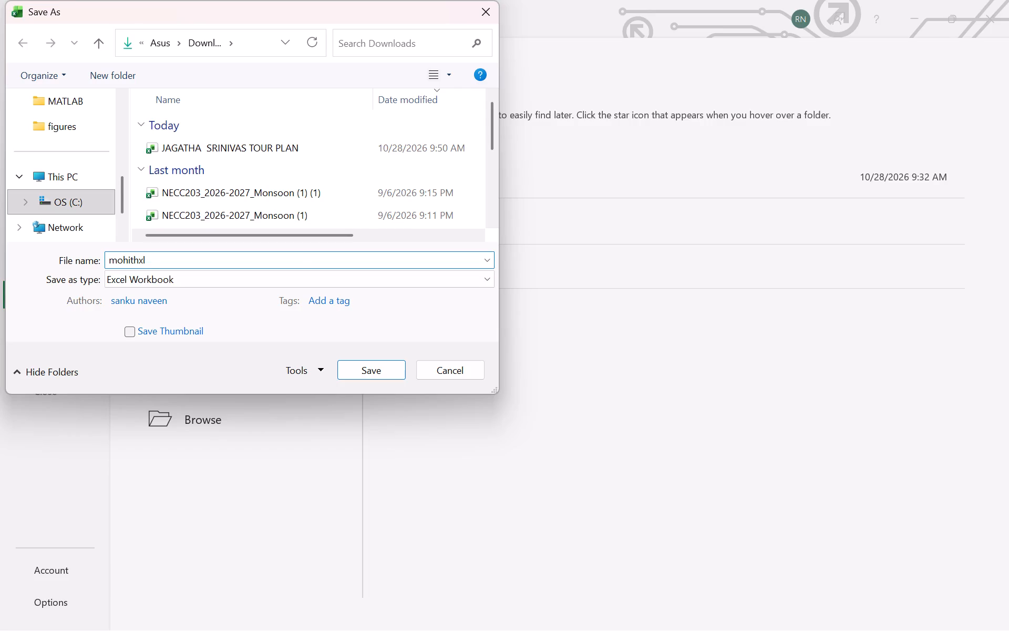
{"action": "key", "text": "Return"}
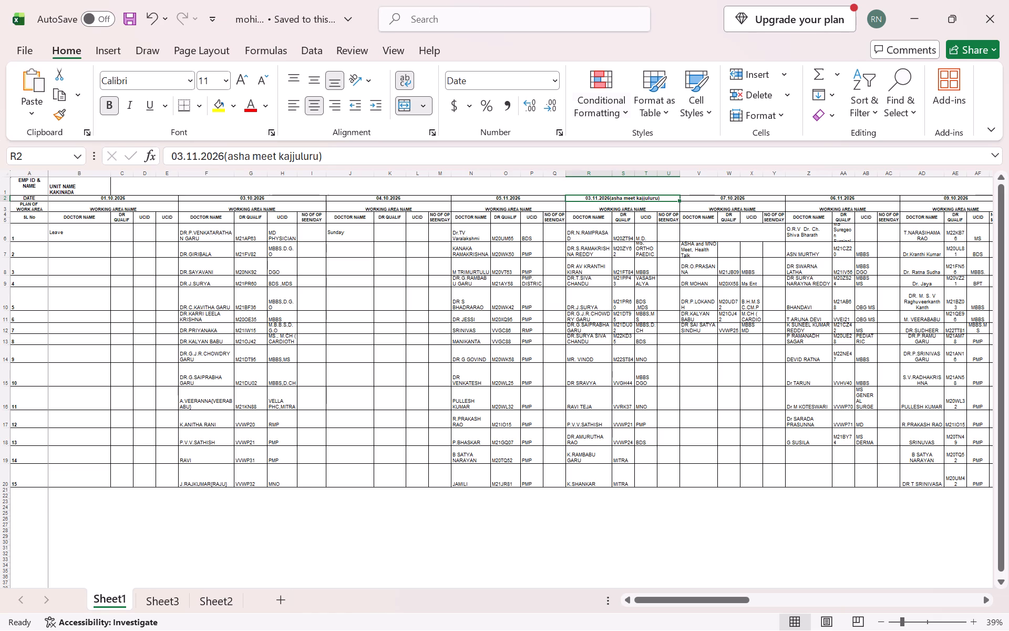
Minimize the workbook window to switch to the Downloads folder in File Explorer.
{"action": "left_click", "coordinate": [918, 6]}
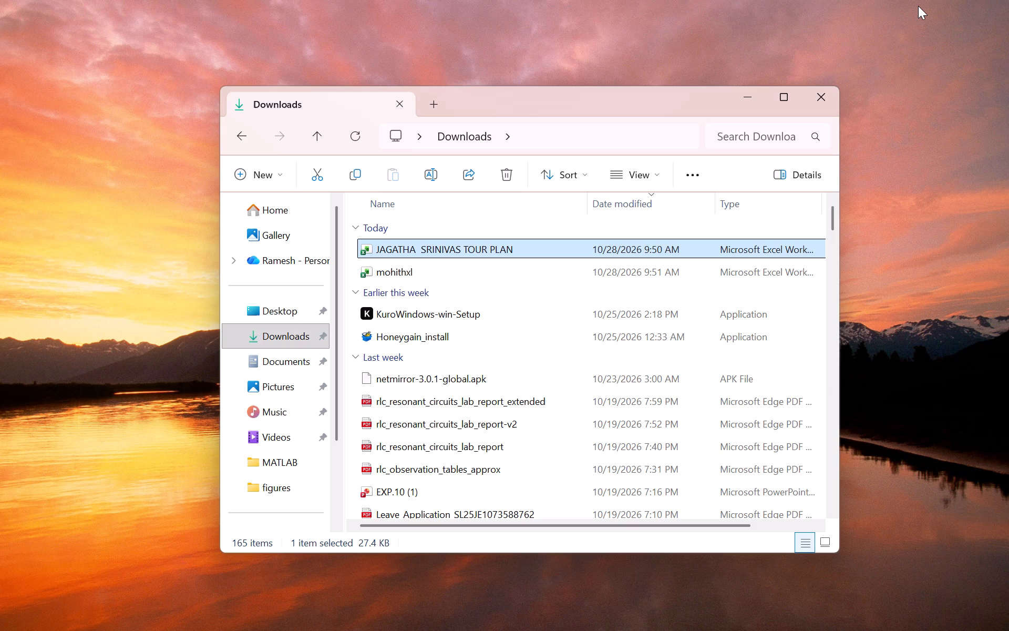
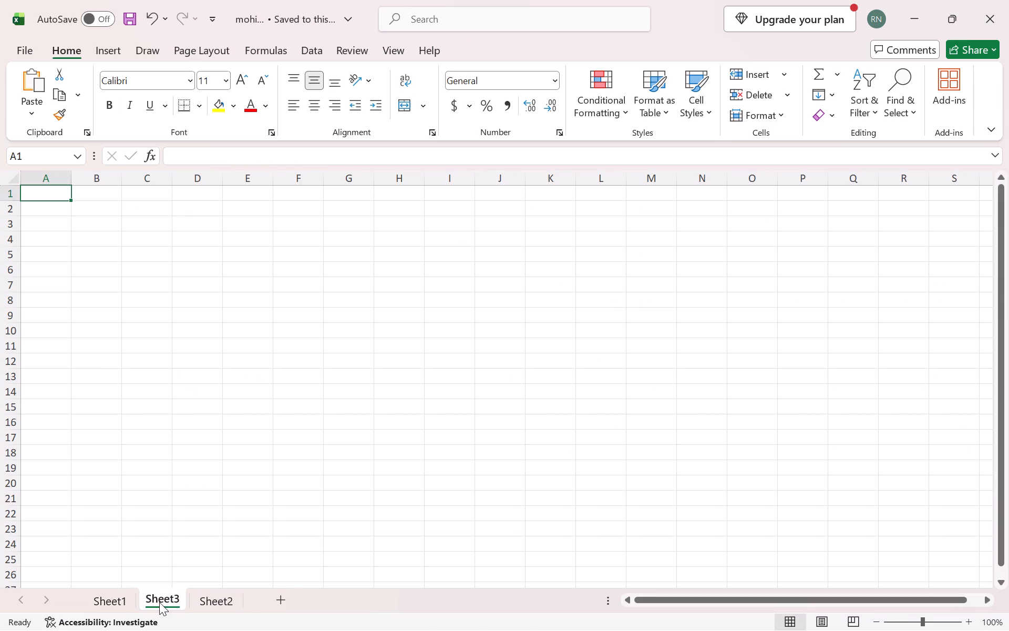
Copy column A, with the EMP ID & NAME heading and serial numbers, from Sheet1 into column A of Sheet3.
{"action": "left_click", "coordinate": [133, 596]}
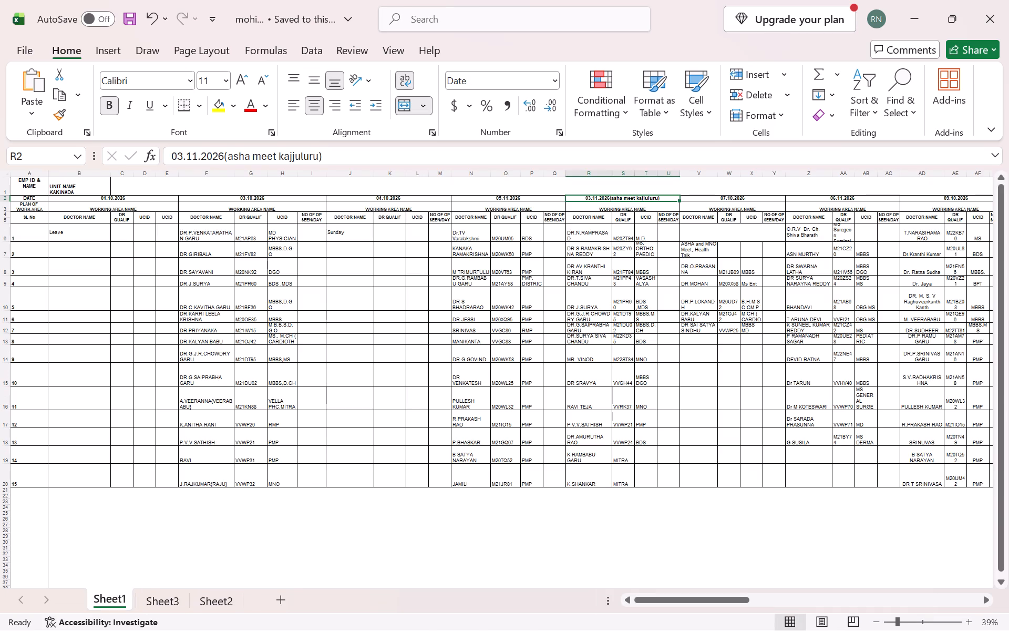
{"action": "left_click", "coordinate": [30, 177]}
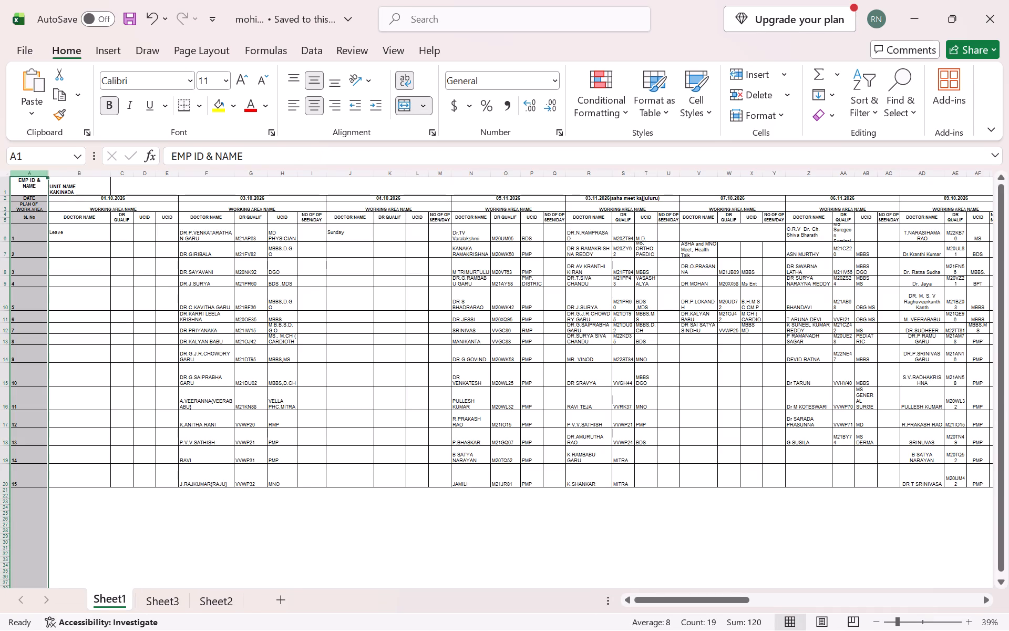
{"action": "key", "text": "ctrl+c"}
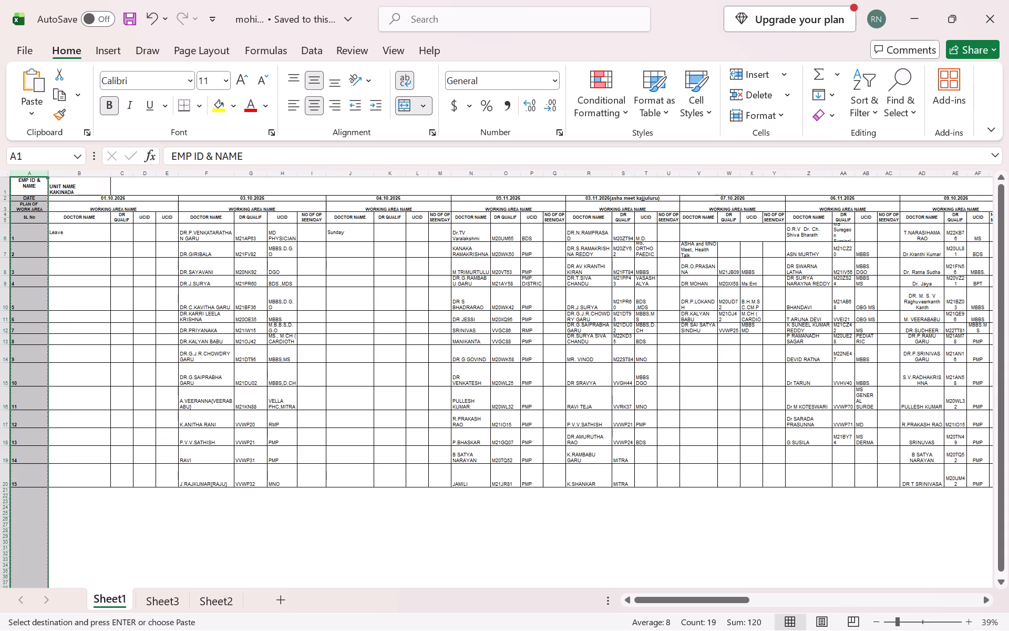
{"action": "left_click", "coordinate": [174, 599]}
{"action": "key", "text": "ctrl+v"}
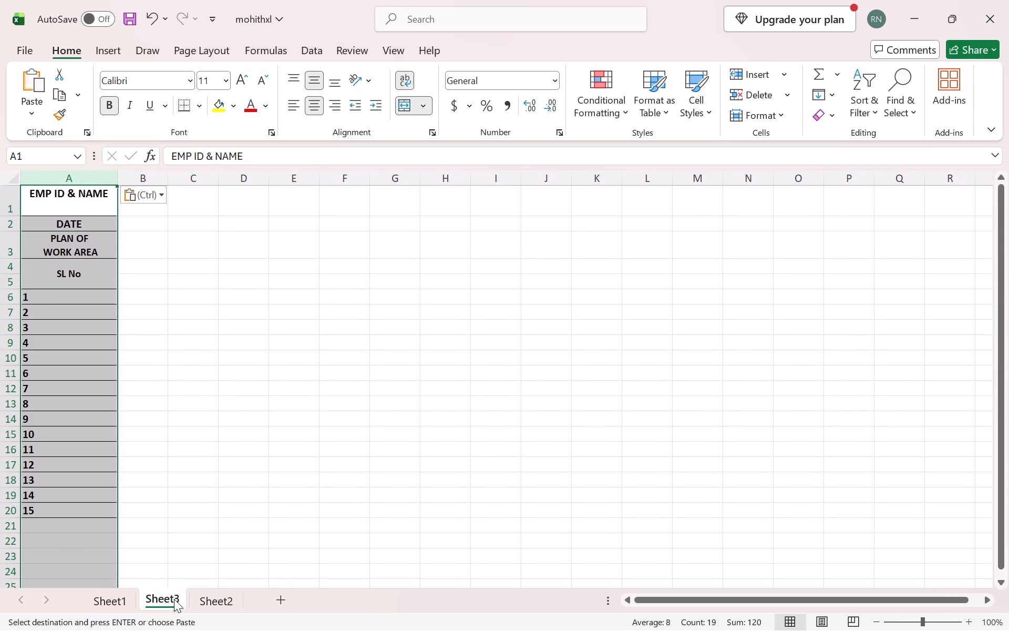
Copy the 01.10.2026 block, columns B to E, from Sheet1 into Sheet3 starting at column B.
{"action": "left_click", "coordinate": [153, 182]}
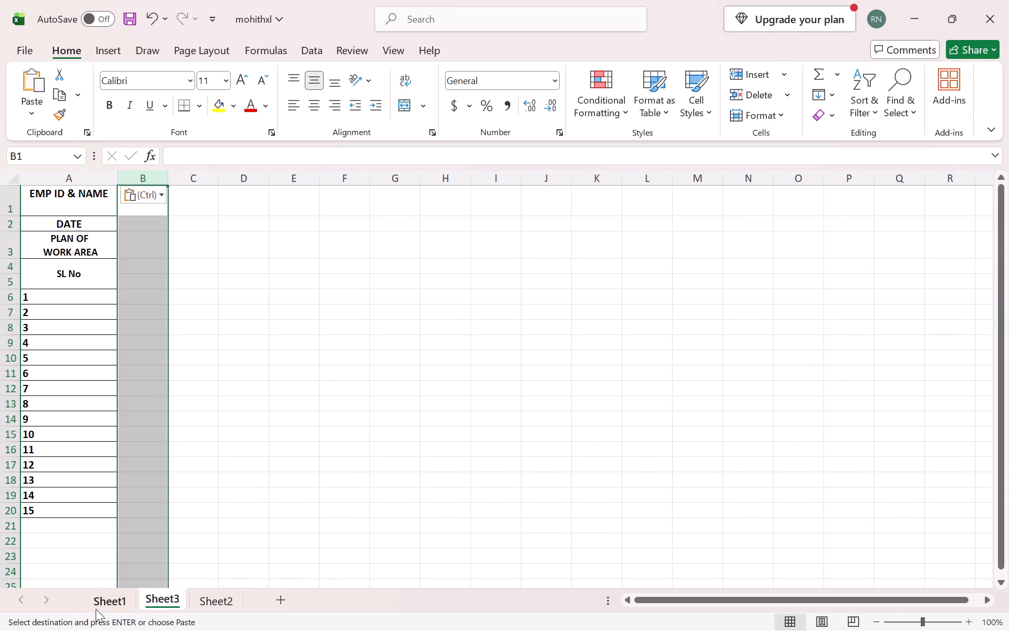
{"action": "left_click", "coordinate": [108, 602]}
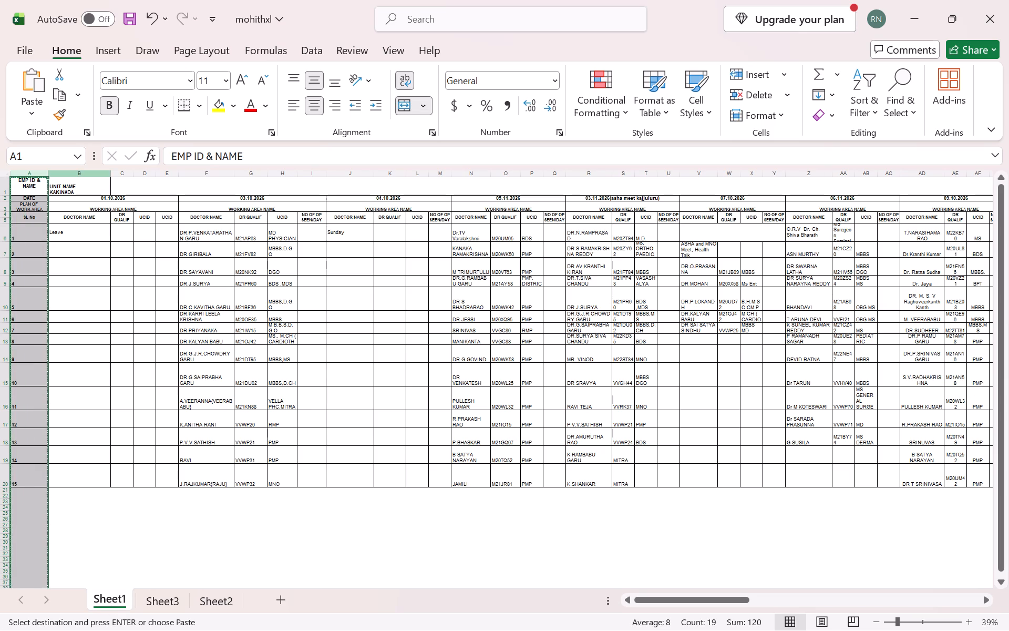
{"action": "left_click", "coordinate": [76, 175]}
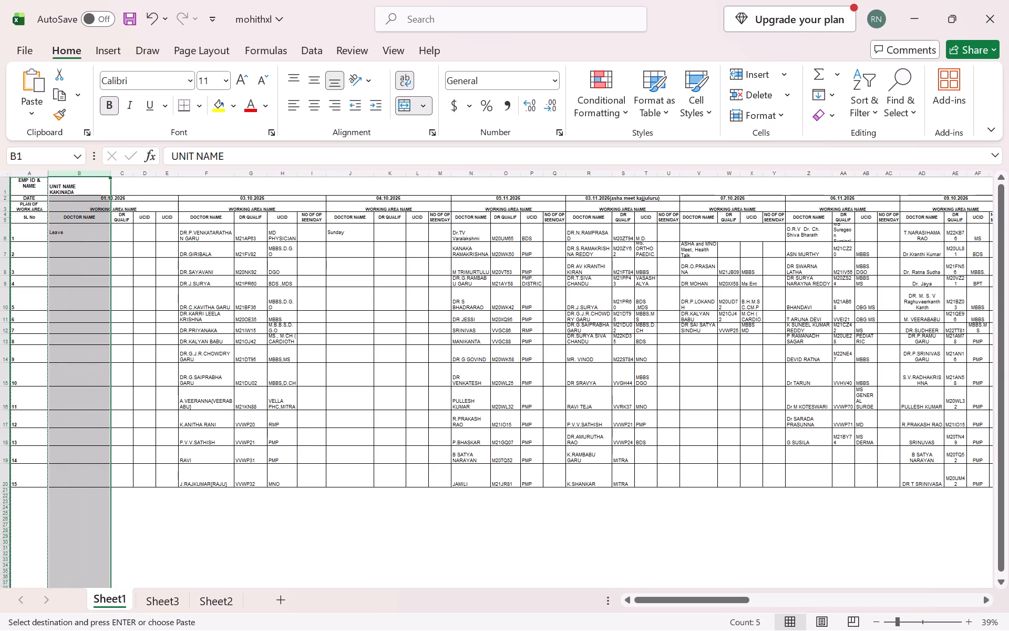
{"action": "left_click", "coordinate": [167, 176], "text": "shift"}
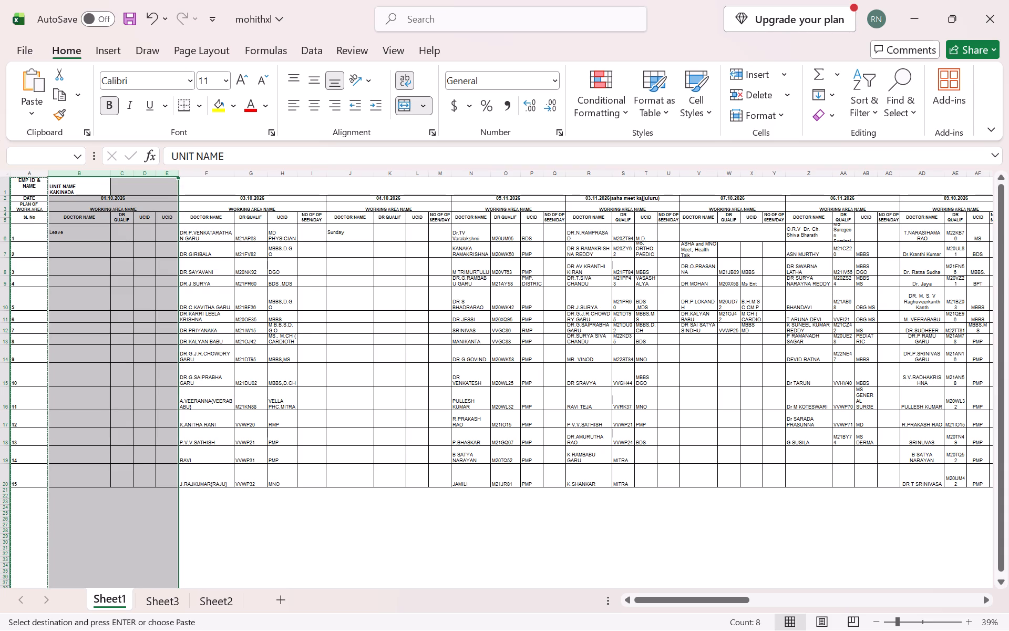
{"action": "key", "text": "ctrl+c"}
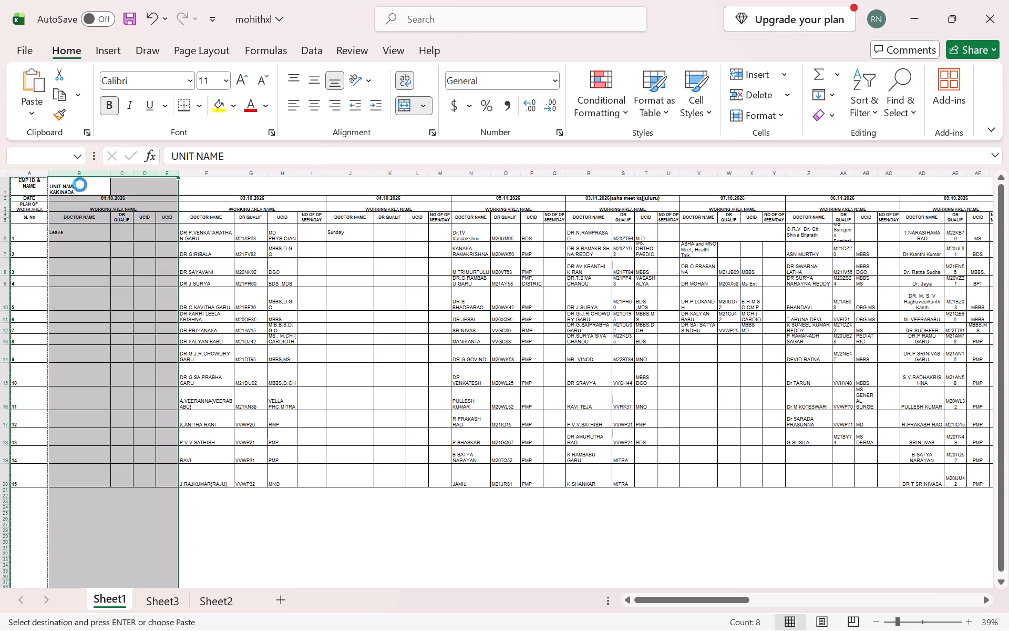
{"action": "left_click", "coordinate": [160, 604]}
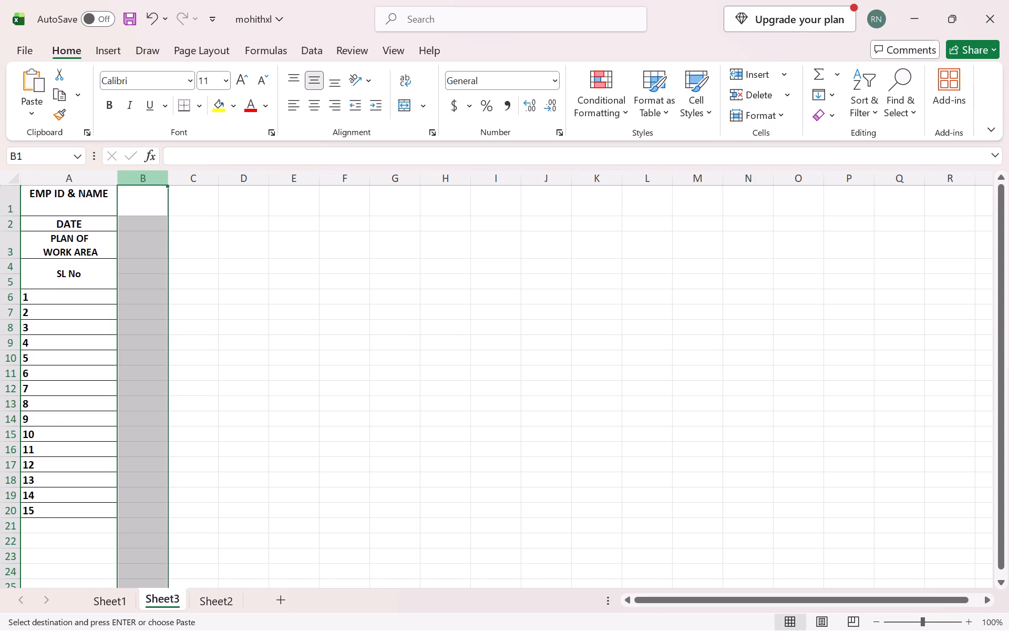
{"action": "left_click", "coordinate": [156, 177]}
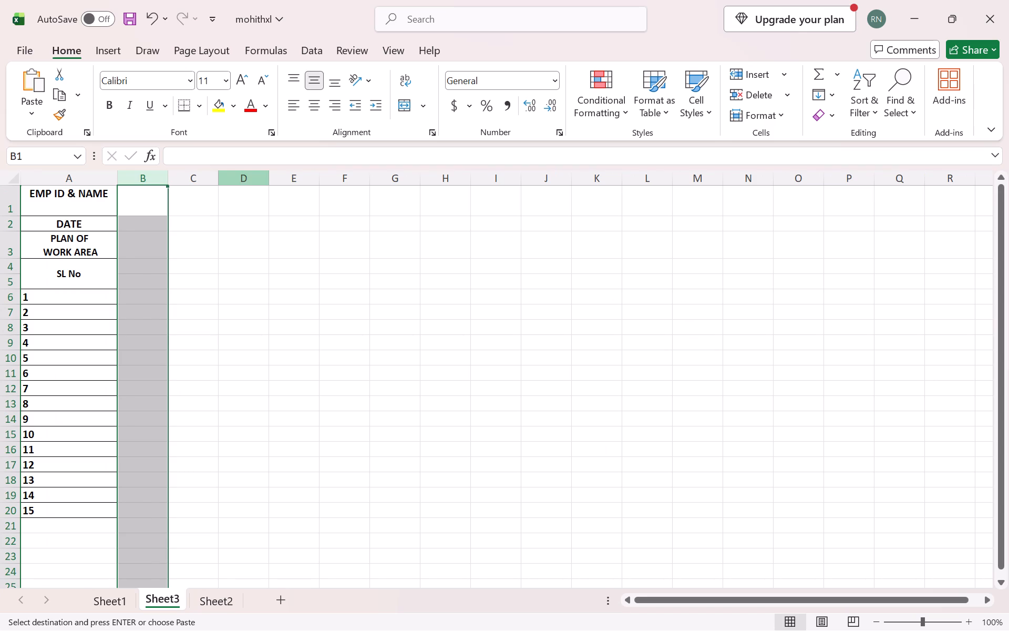
{"action": "left_click", "coordinate": [232, 185], "text": "shift"}
{"action": "key", "text": "ctrl+v"}
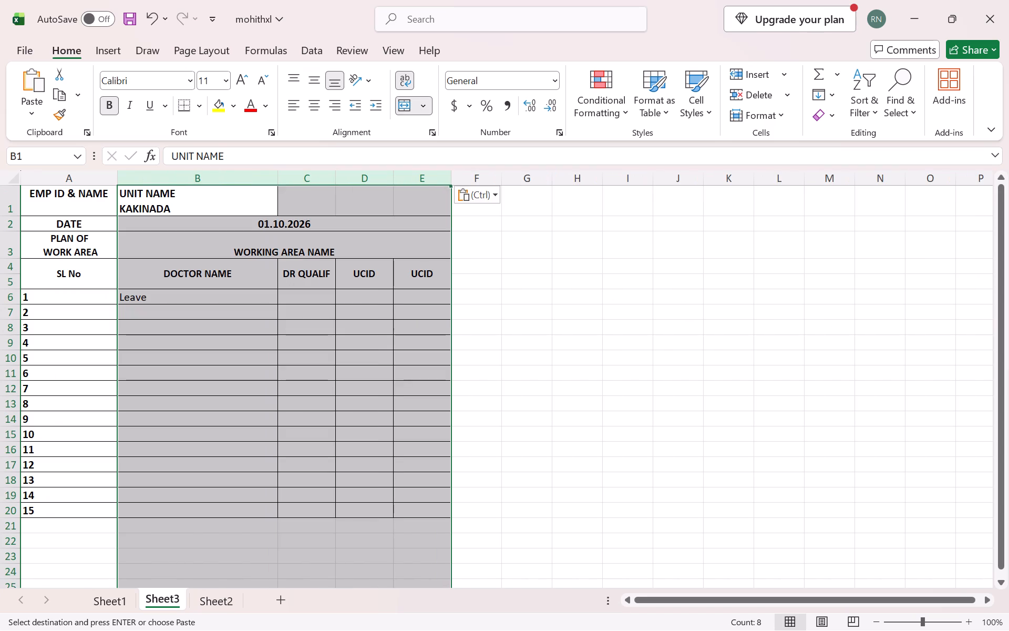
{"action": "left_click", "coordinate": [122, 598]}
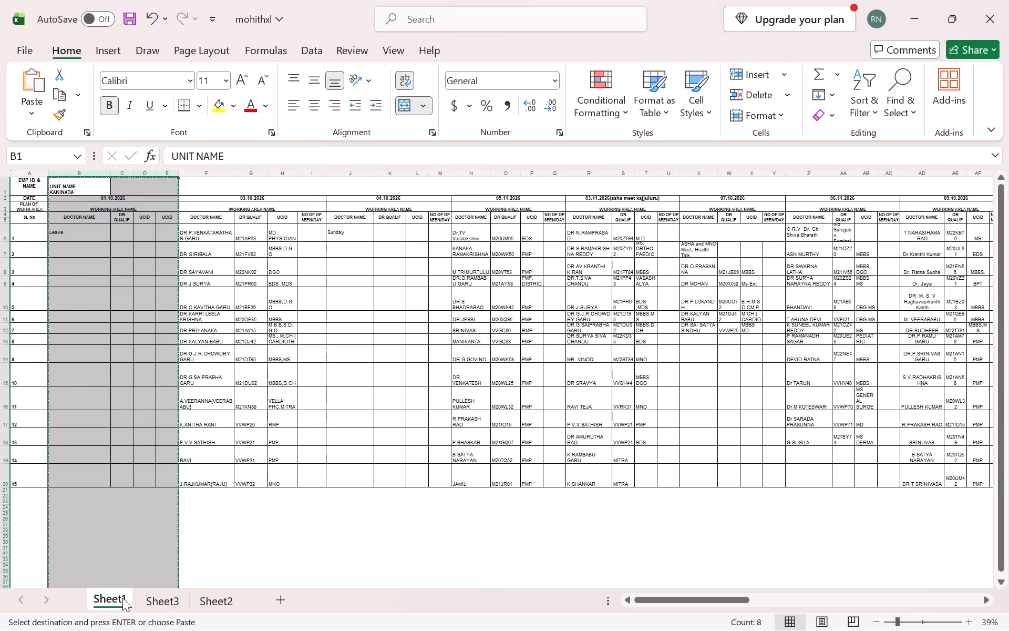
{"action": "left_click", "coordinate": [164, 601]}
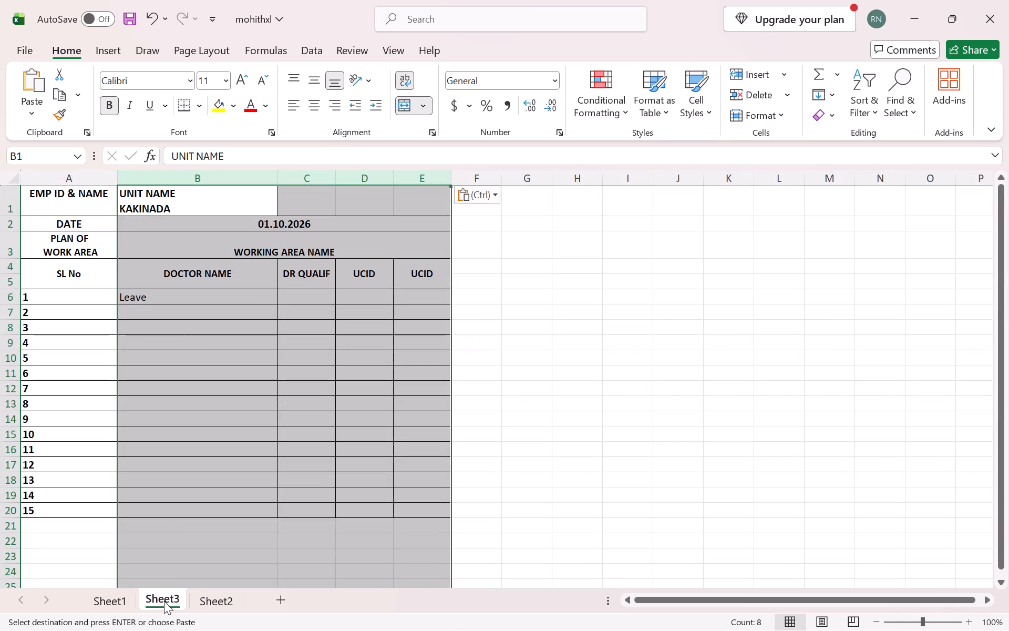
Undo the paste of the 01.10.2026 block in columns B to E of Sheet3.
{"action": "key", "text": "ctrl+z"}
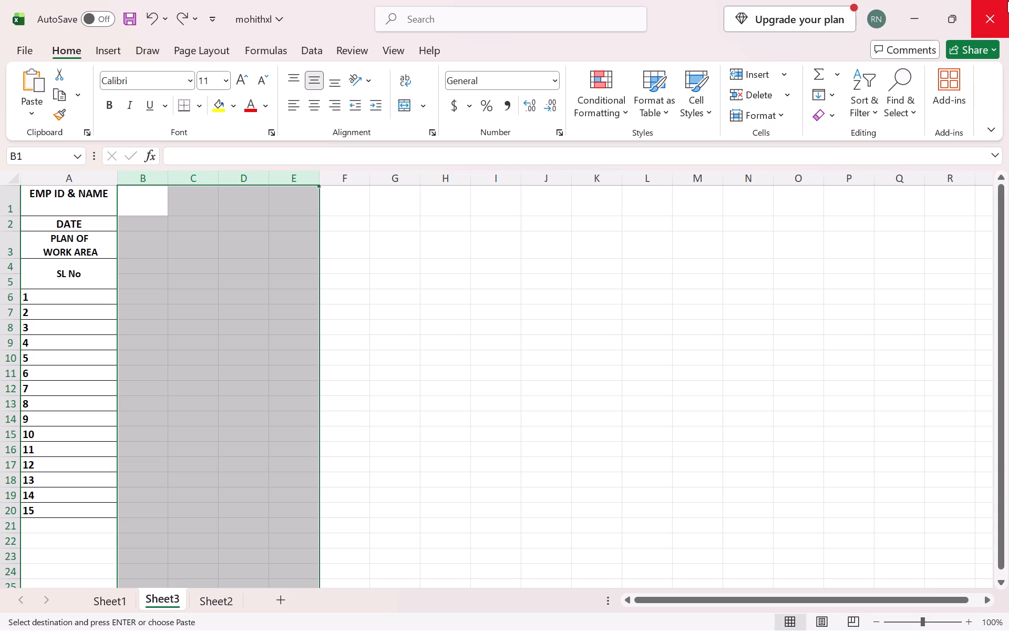
Close the mohithxl workbook without saving the changes, keeping the copied data on the clipboard.
{"action": "left_click", "coordinate": [1007, 1]}
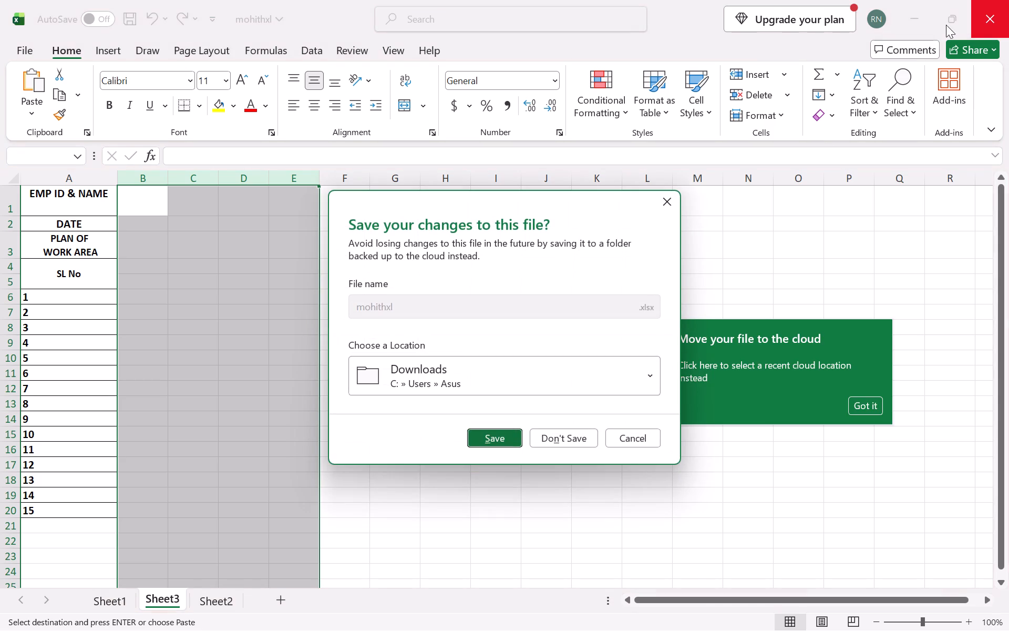
{"action": "left_click", "coordinate": [651, 438]}
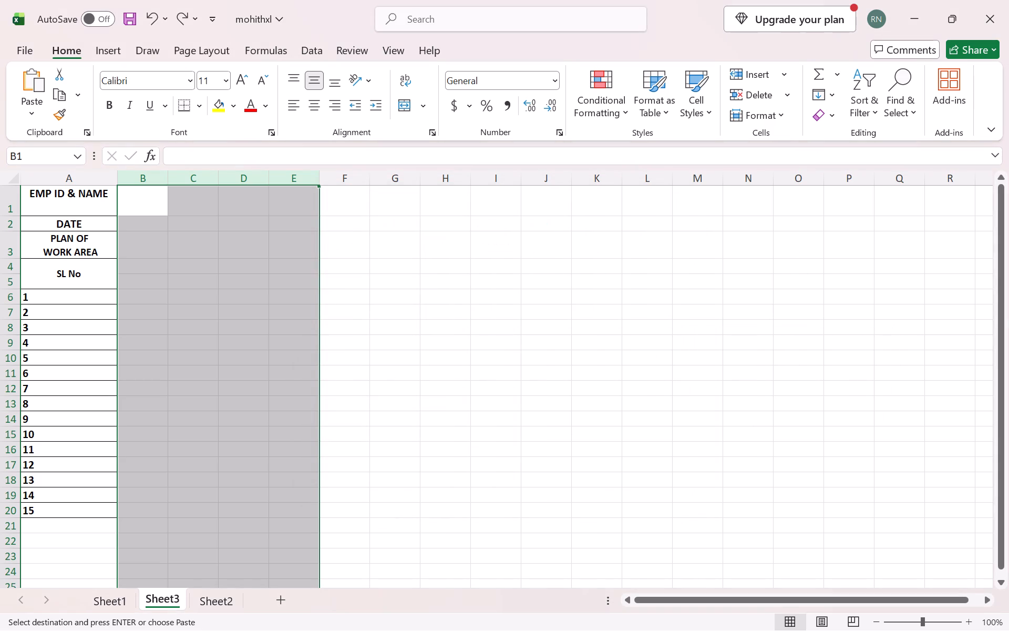
{"action": "left_click", "coordinate": [1008, 0]}
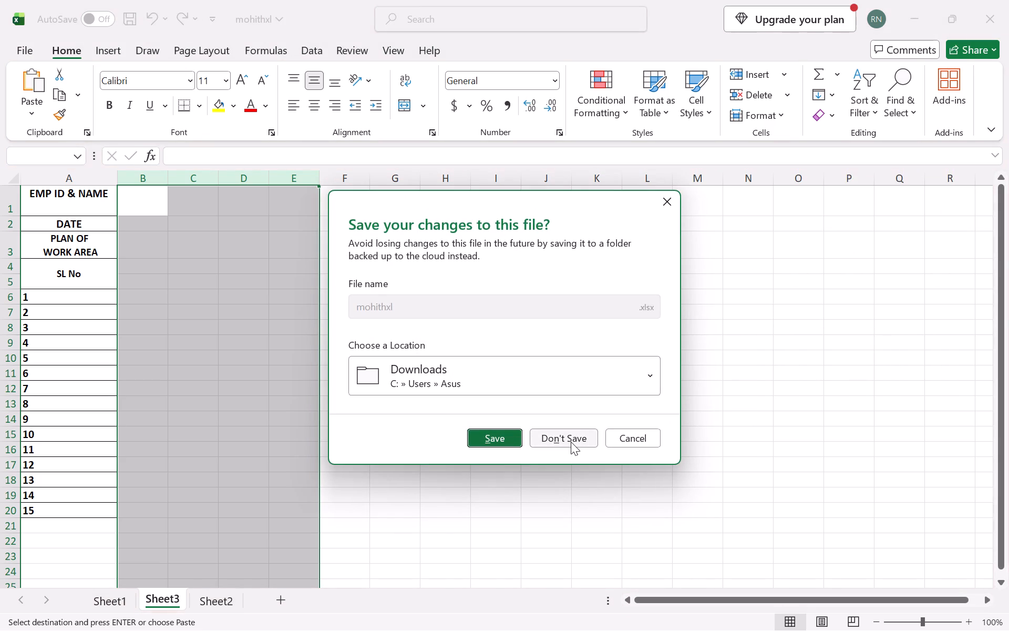
{"action": "left_click", "coordinate": [570, 443]}
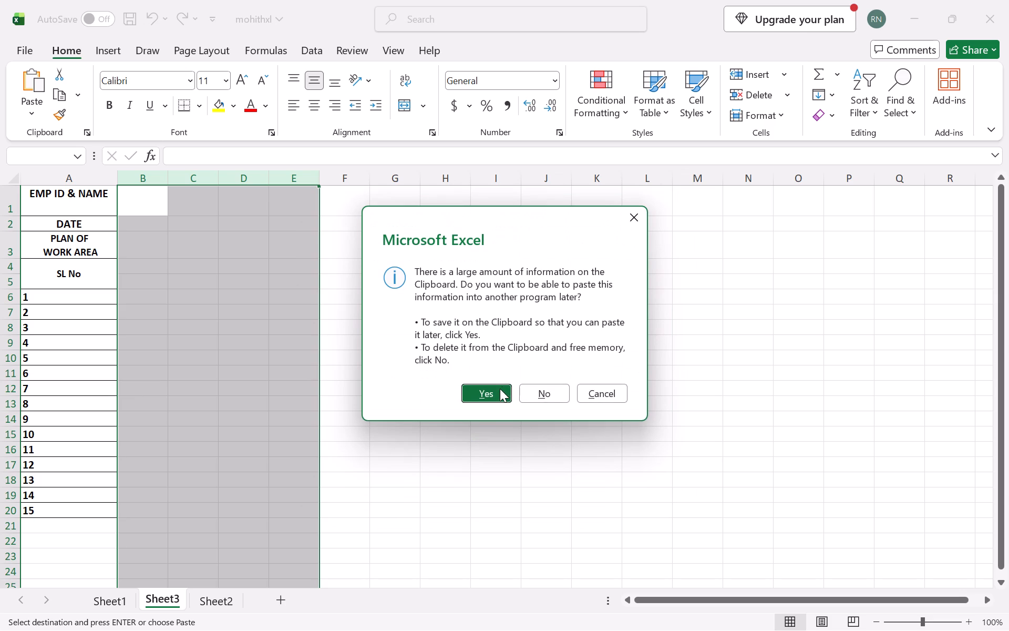
{"action": "left_click", "coordinate": [500, 389]}
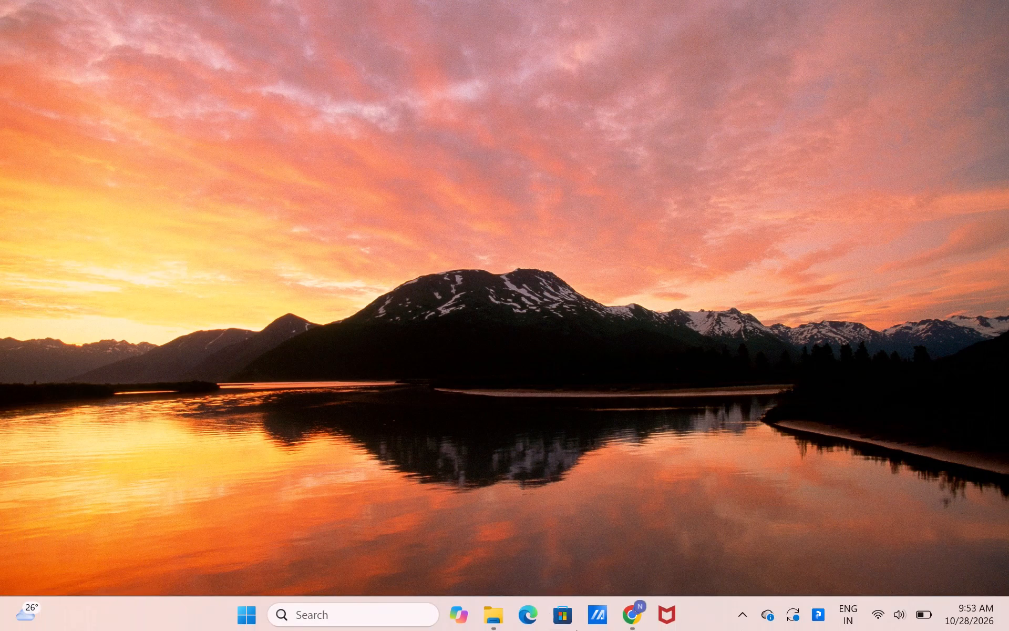